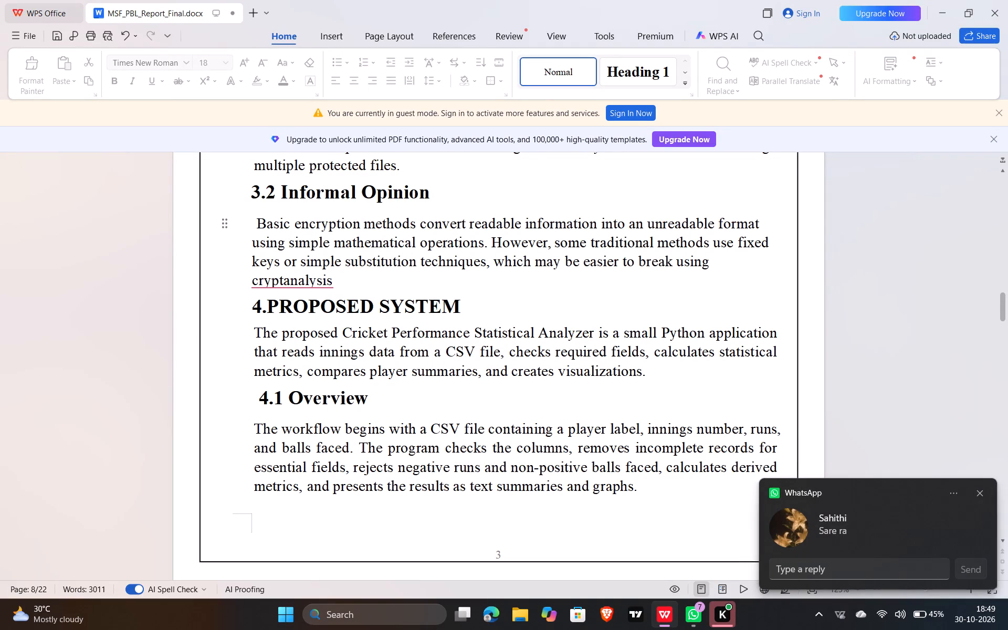
Dismiss the WhatsApp message notification covering the document.
left_click(977, 488)
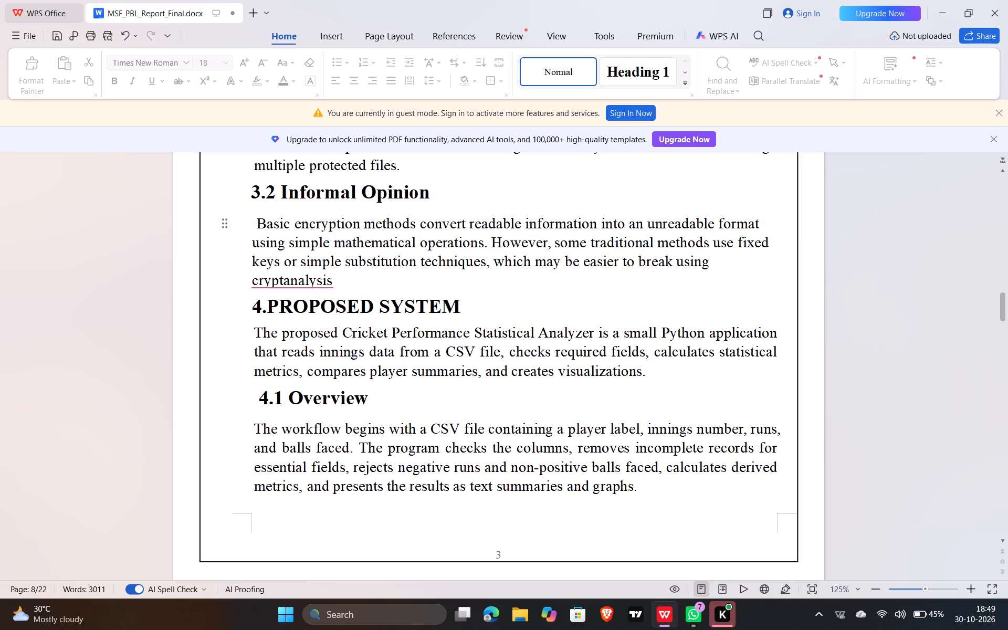
Review the report from section 4, Proposed System, through section 7.2, Explanation of the Code.
scroll(572, 331, "down", 10)
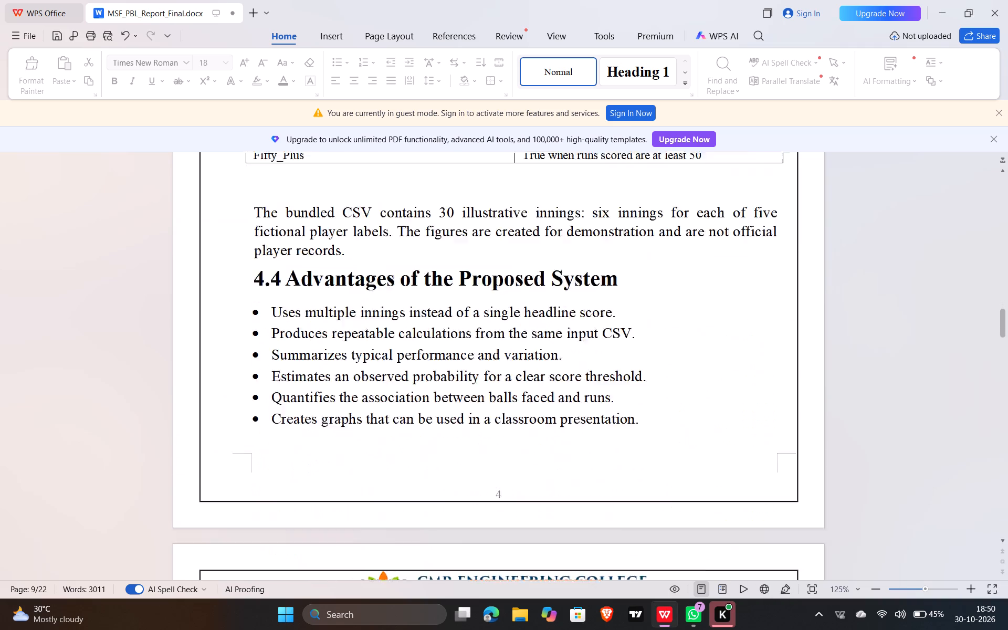
scroll(572, 331, "down", 6)
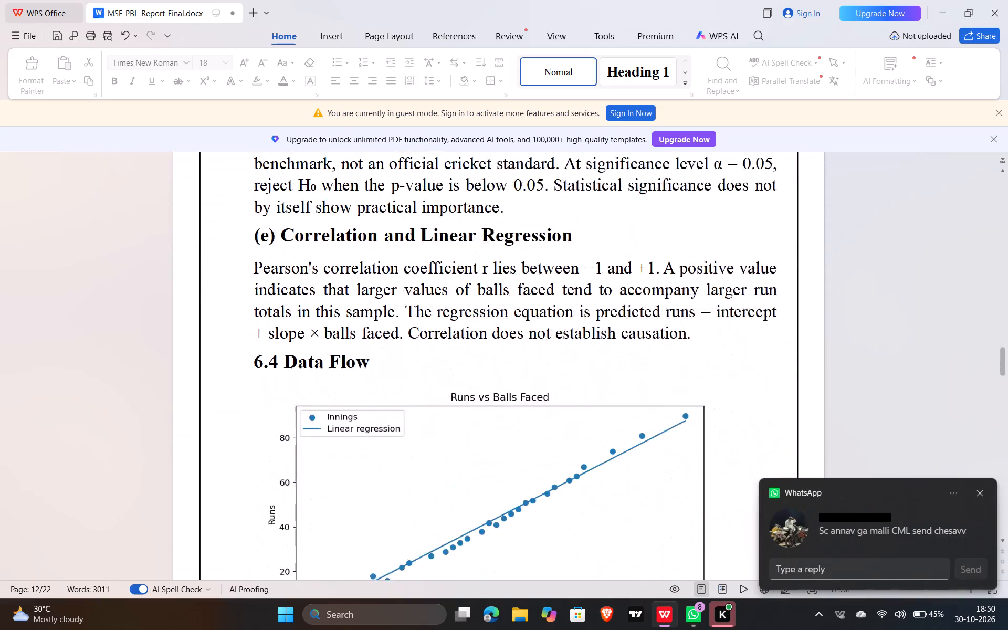
scroll(572, 331, "down", 2)
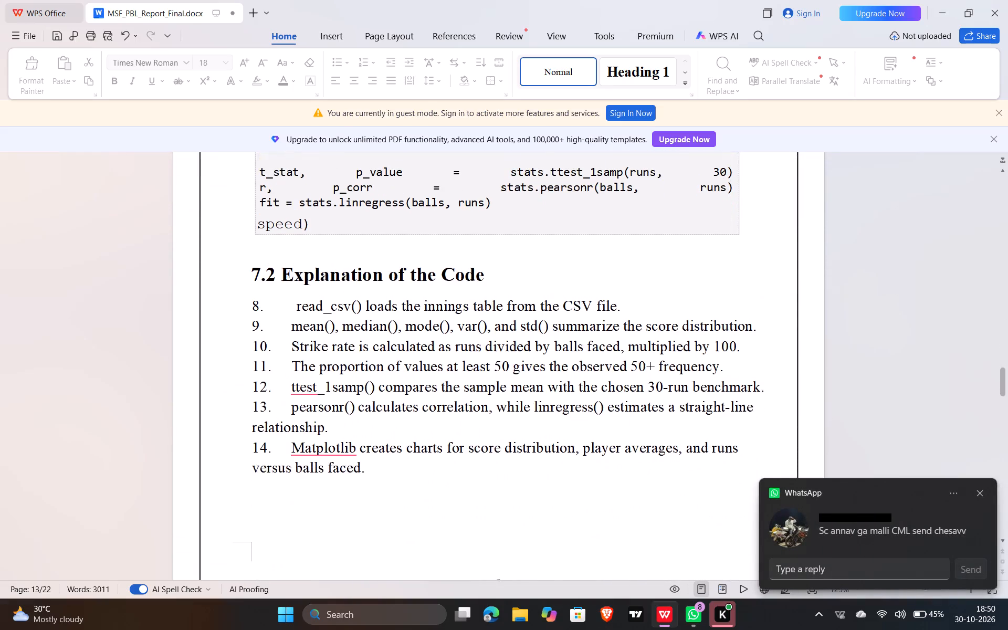
Review the project report's pages between section 4.1 Overview and section 8 System Testing & Results, checking headings, numbered lists and page layout.
scroll(555, 350, "up", 5)
scroll(555, 350, "down", 9)
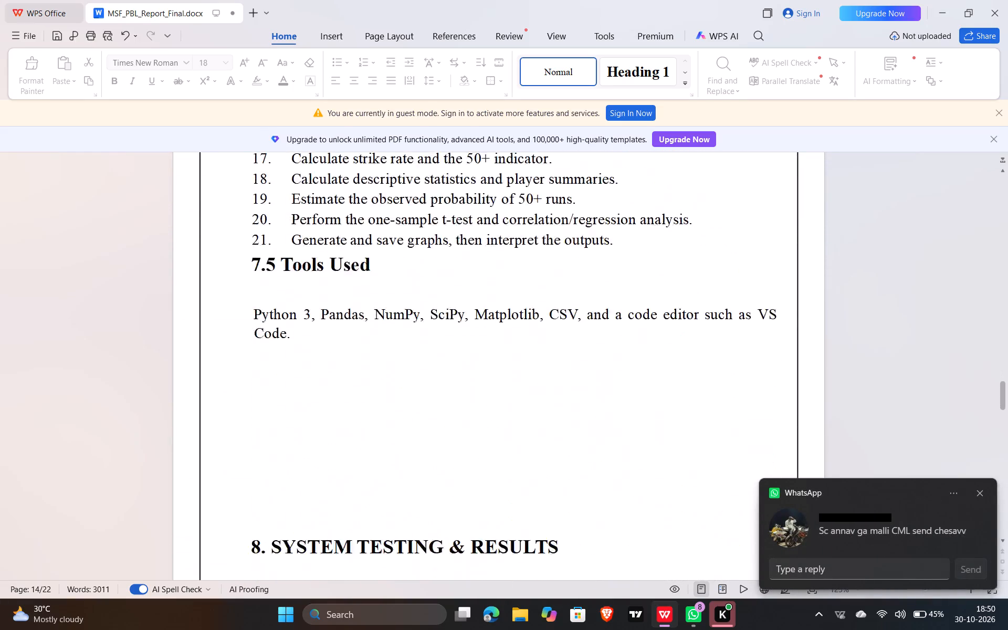
scroll(555, 350, "down", 2)
scroll(555, 350, "up", 7)
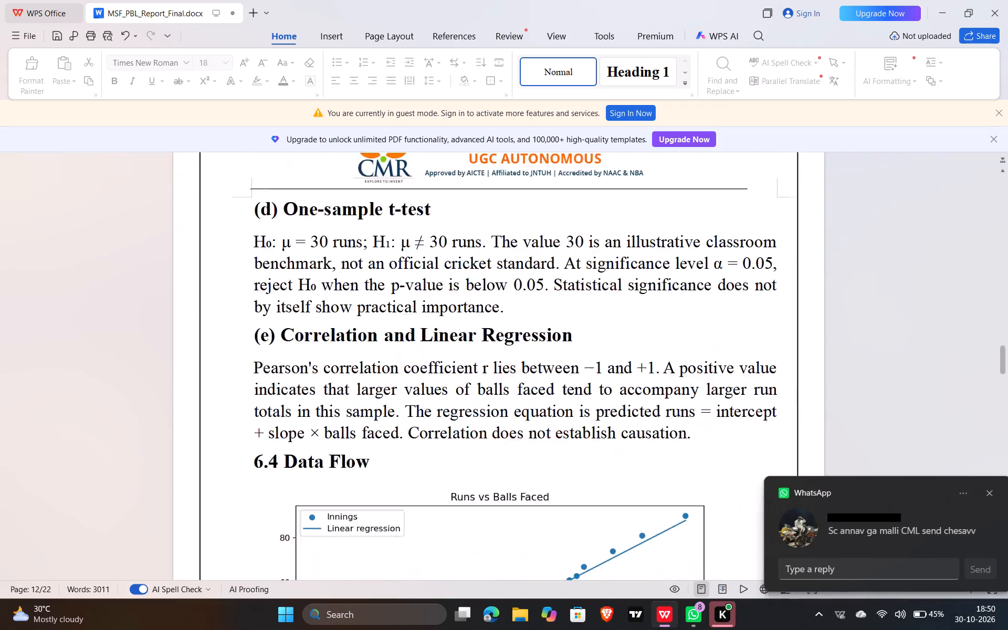
scroll(555, 350, "up", 15)
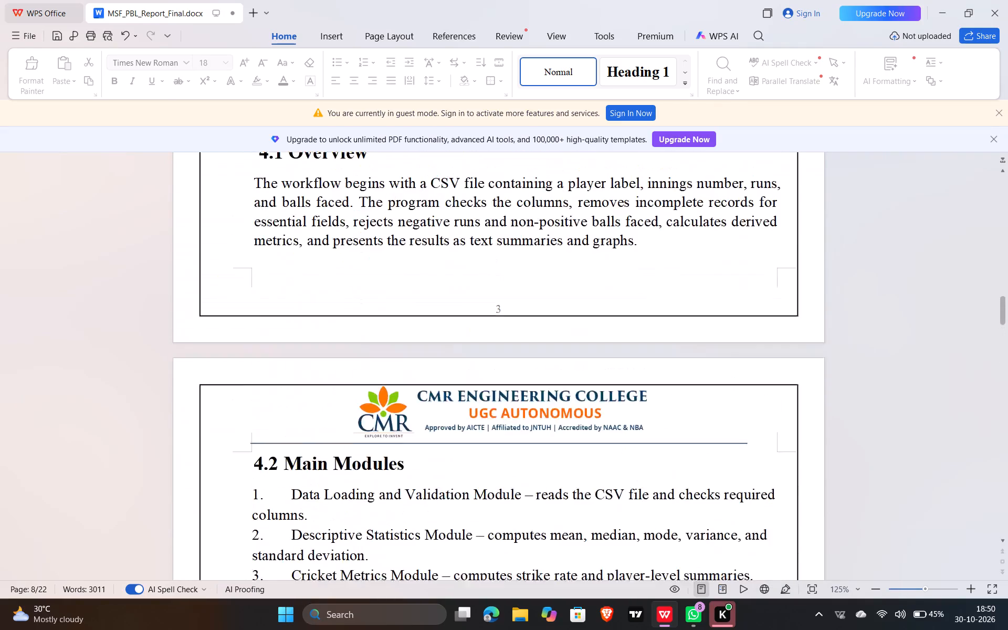
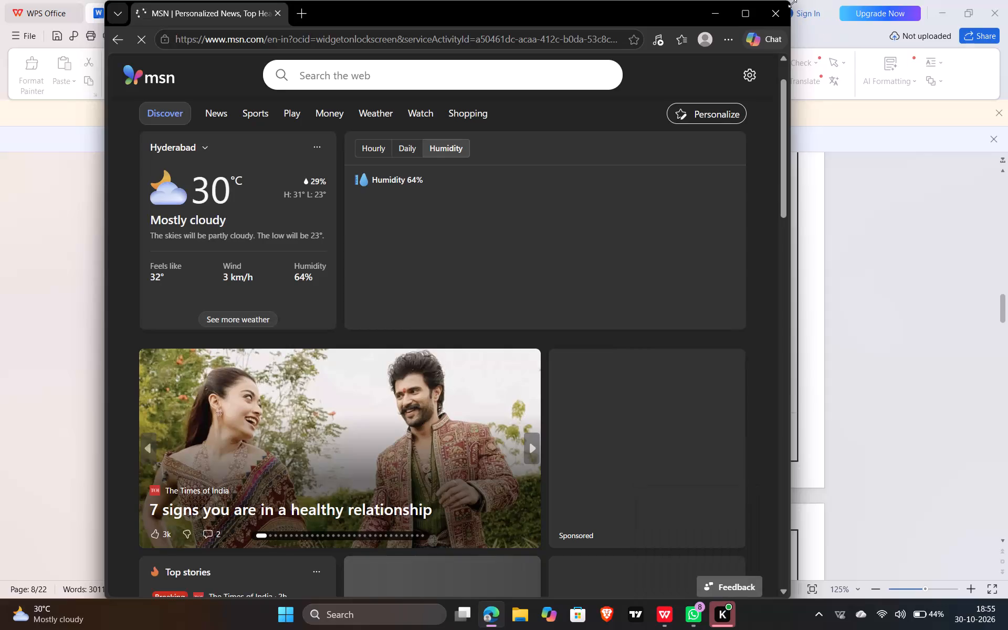
Close the Microsoft Edge window showing the MSN page and return to the project report in WPS Office.
left_click(778, 12)
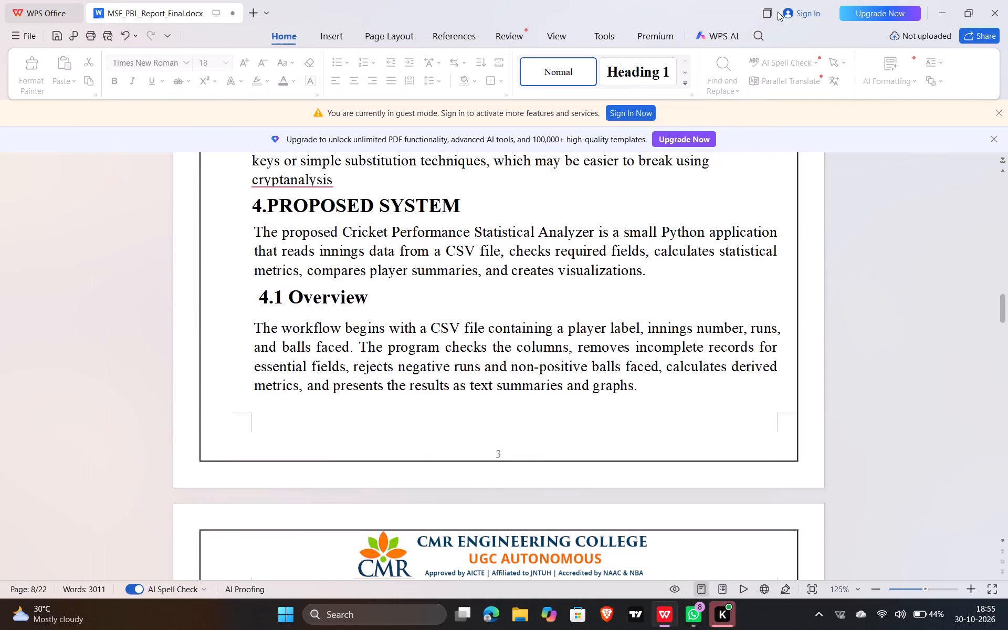
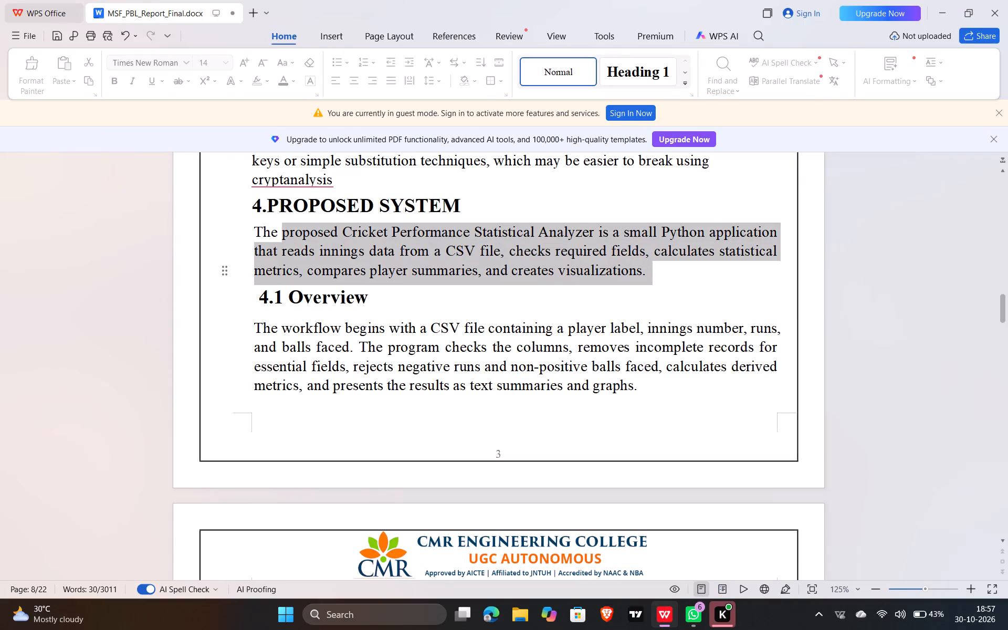
Replace the Cricket Analyzer paragraph under 4.PROPOSED SYSTEM with the copied Secure File Encryption System description, removing the duplicate leading "The".
key("BackSpace")
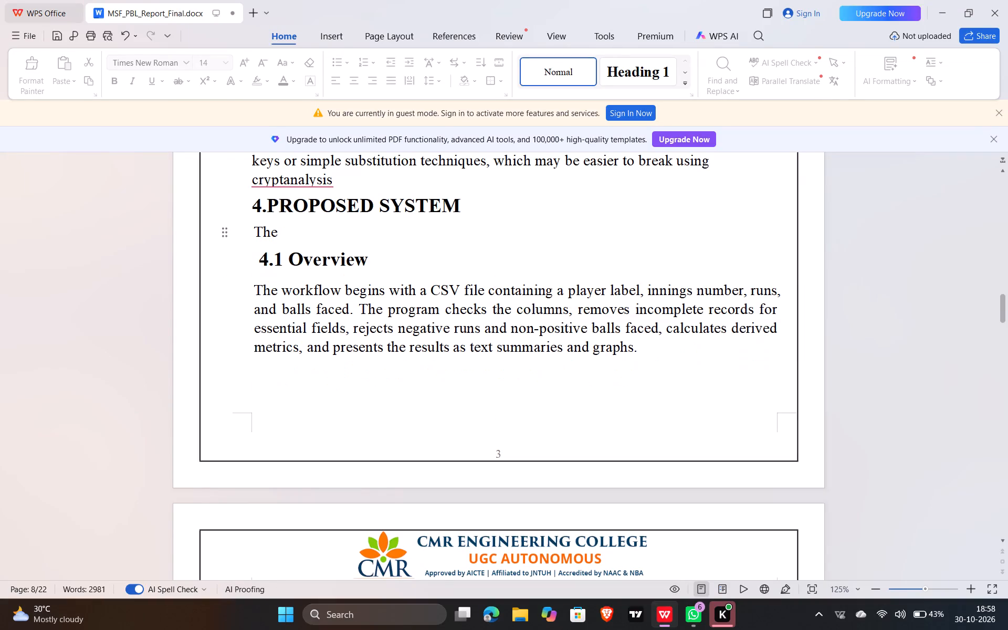
key("ctrl+v")
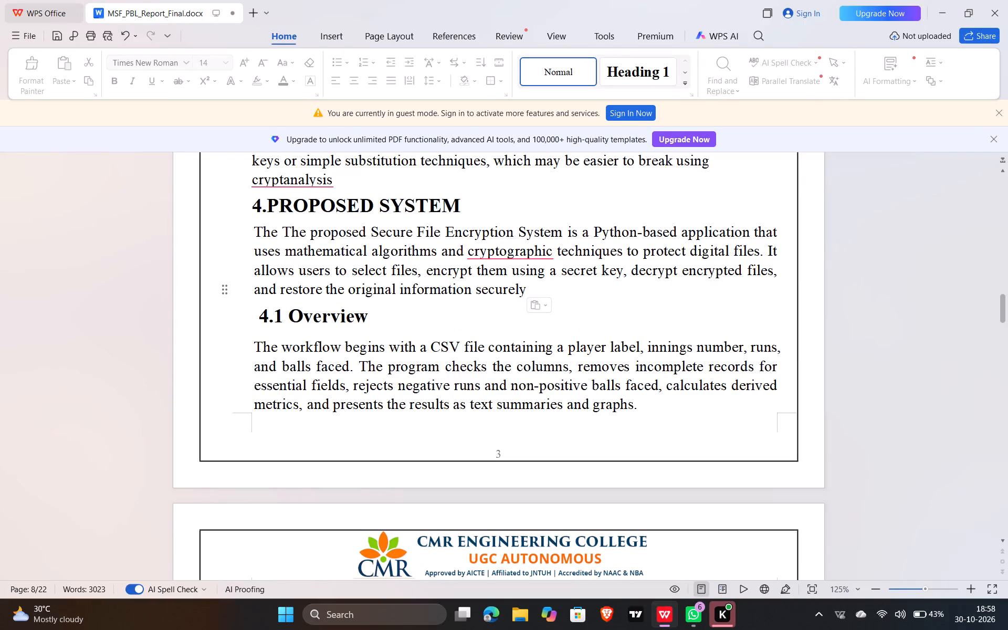
left_click(281, 232)
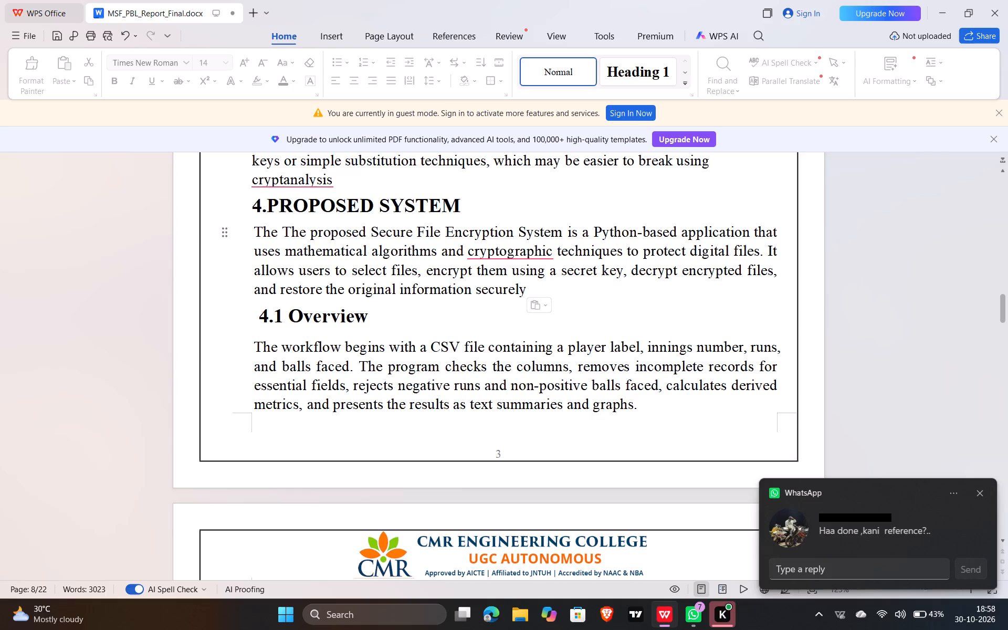
key("BackSpace")
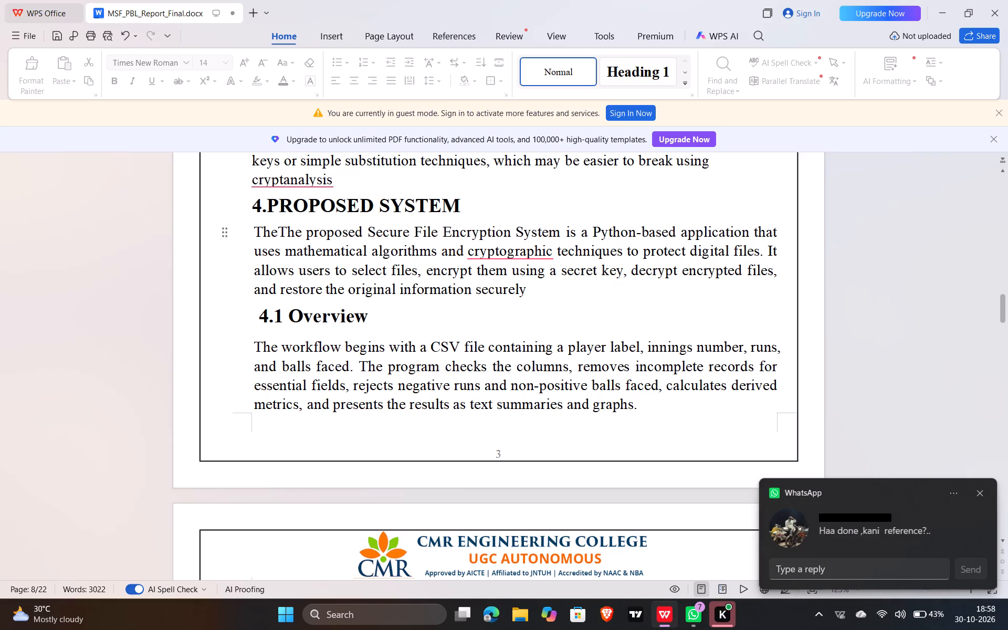
key("BackSpace")
key("BackSpace")
key("BackSpace")
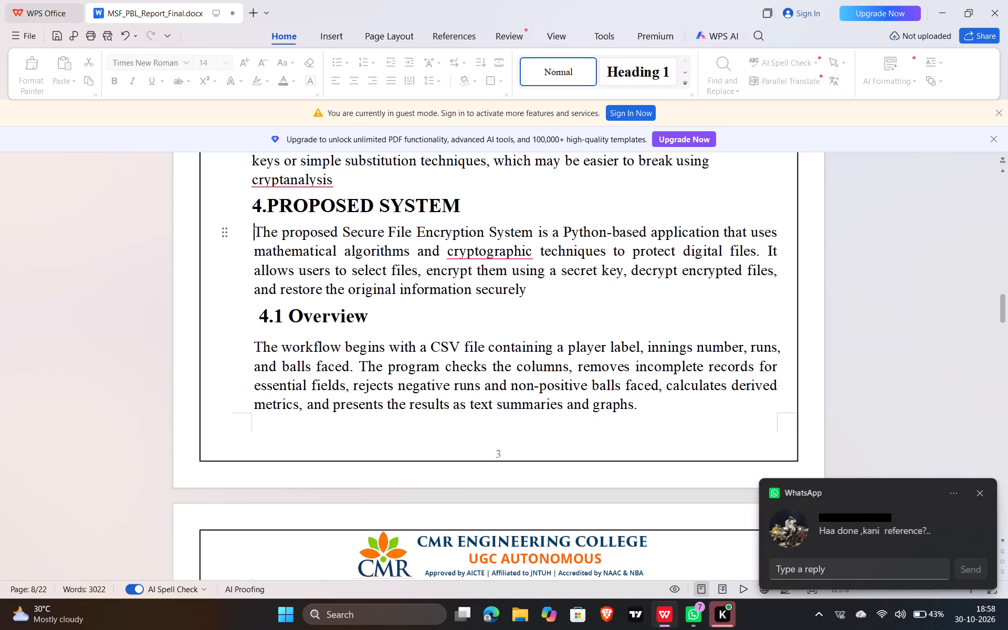
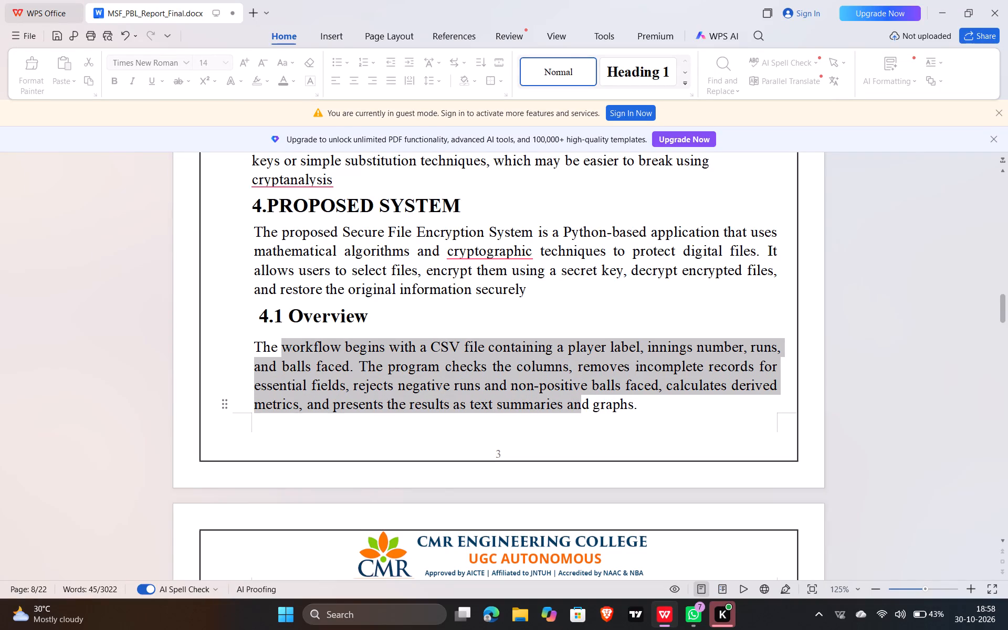
Replace the CSV workflow text under 4.1 Overview with the copied paragraph on selecting a file, applying an encryption key and storing it encrypted.
key("BackSpace")
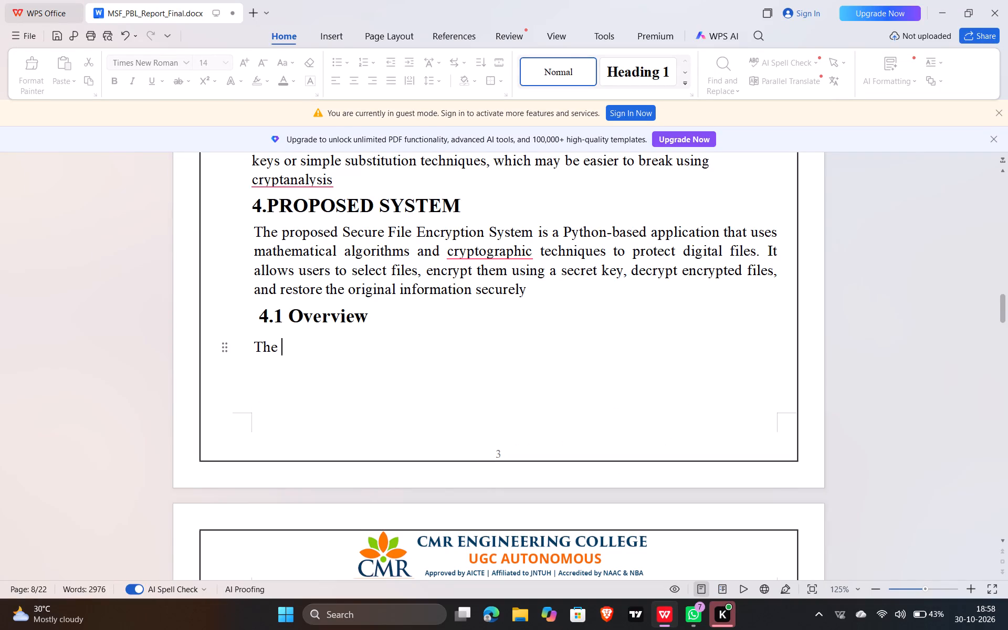
key("ctrl+v")
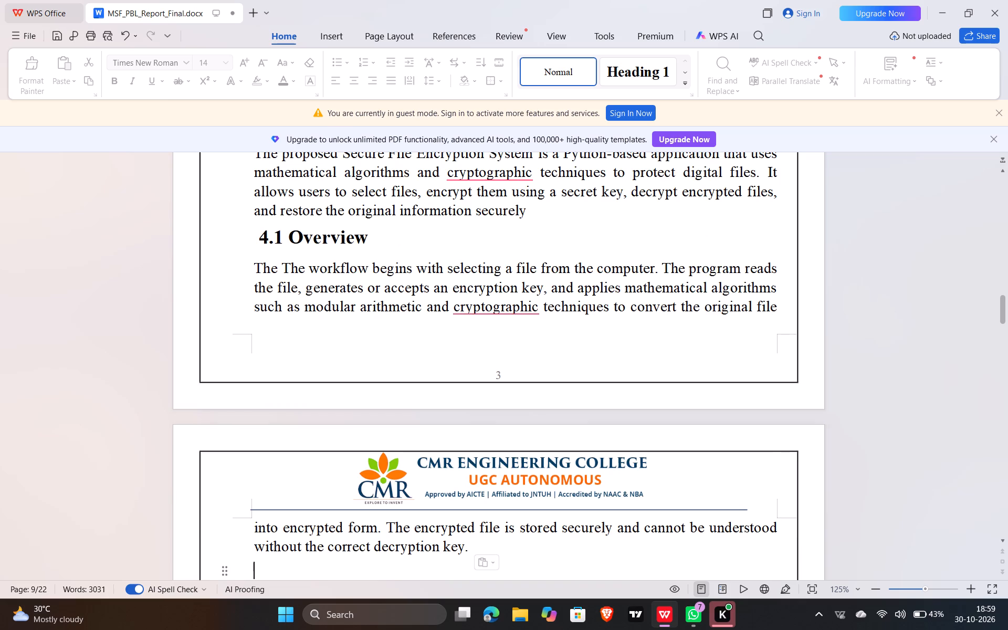
Delete the duplicated word "The" at the start of the paragraph under 4.1 Overview.
left_click(284, 266)
key("BackSpace")
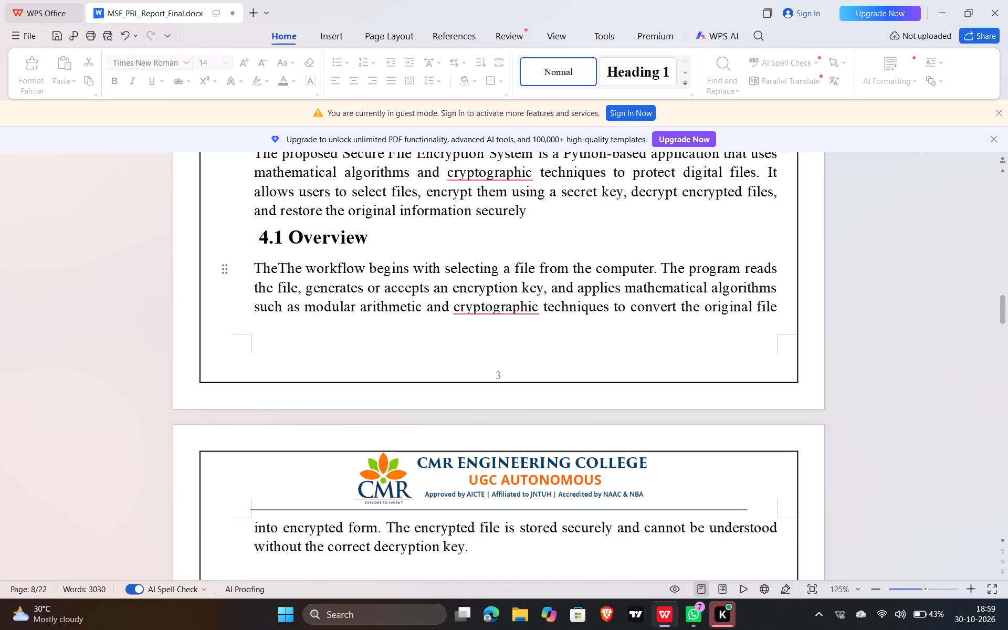
key("BackSpace")
key("BackSpace")
key("BackSpace")
Review the report from section 4.2 Main Modules through section 5 Software & Hardware Requirements, checking the module list and tables.
scroll(346, 345, "down", 2)
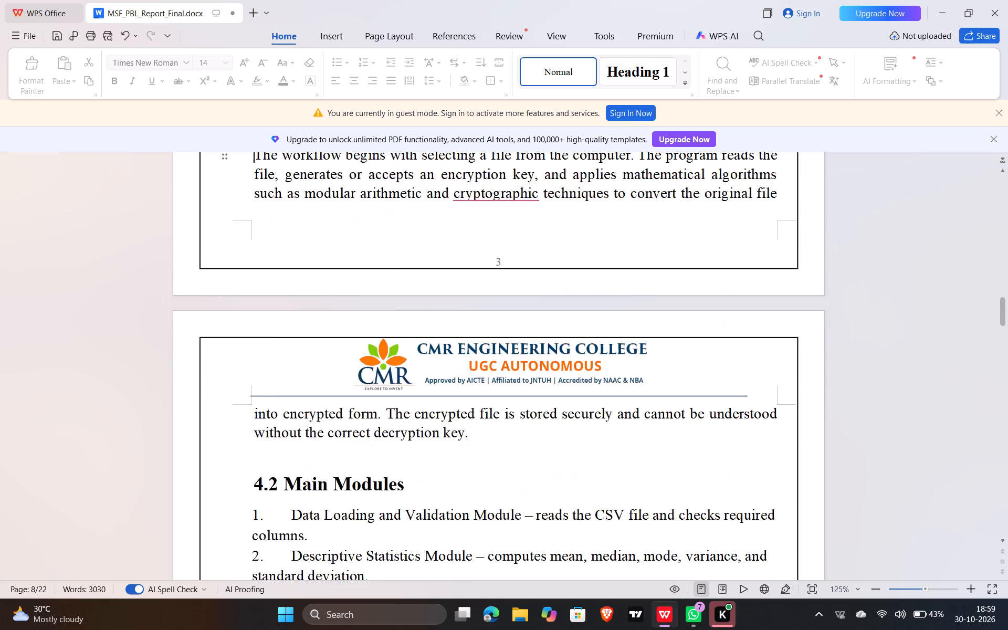
scroll(346, 345, "down", 10)
scroll(346, 345, "up", 1)
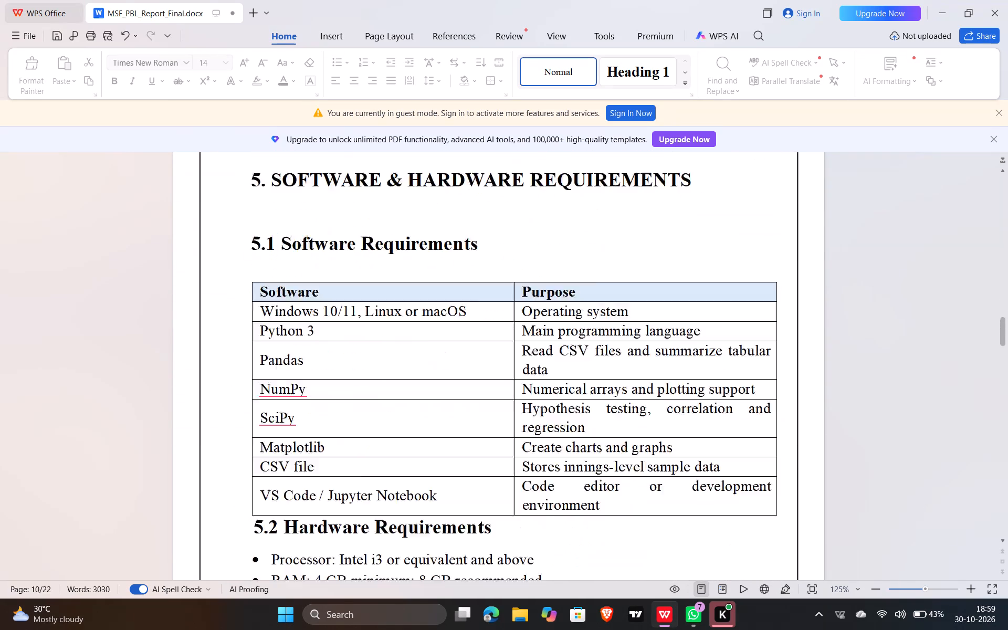
scroll(346, 345, "up", 5)
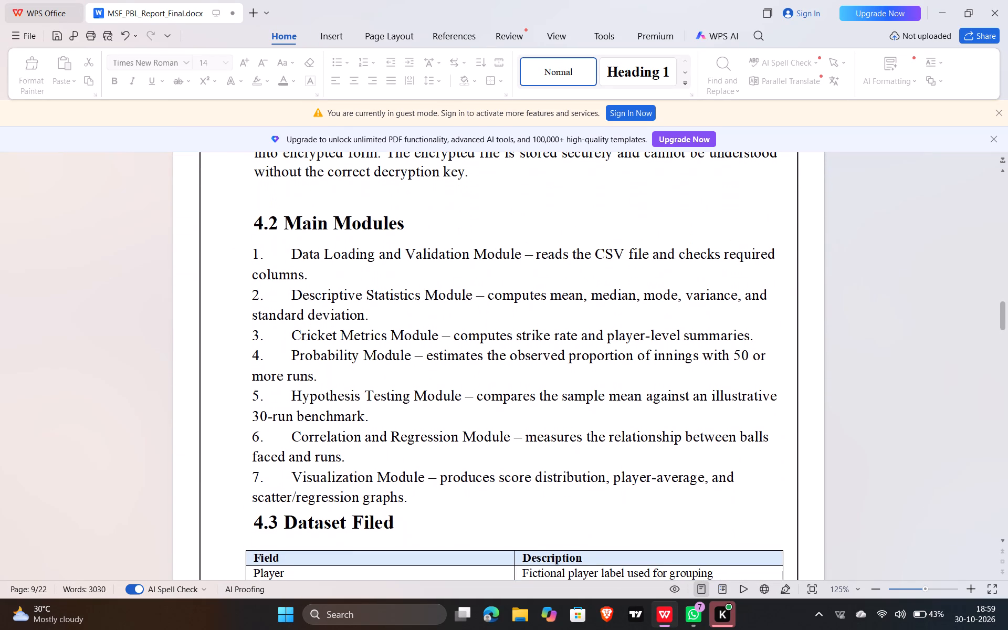
scroll(376, 286, "down", 1)
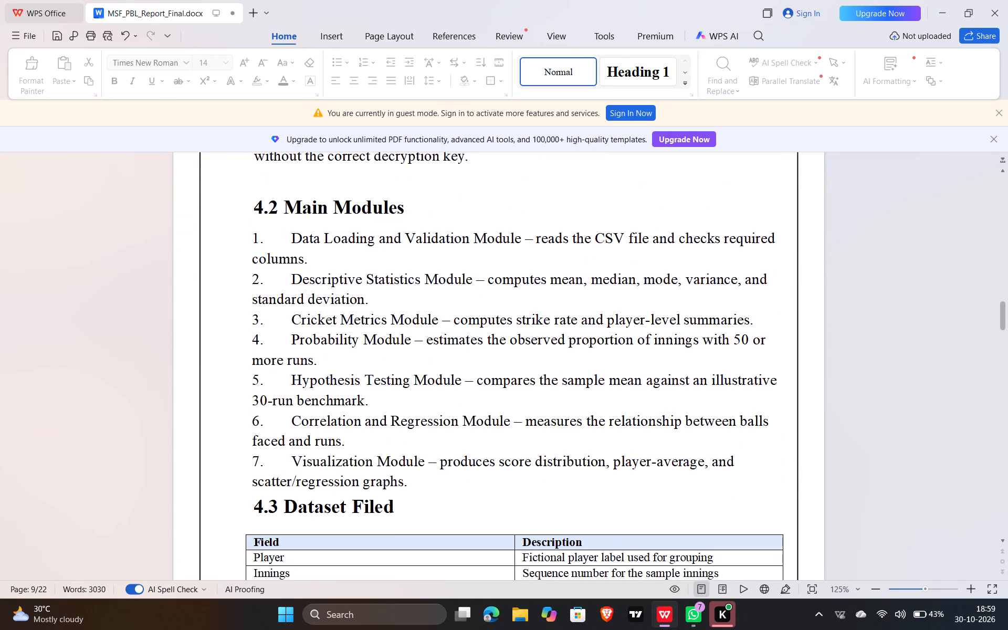
scroll(376, 286, "down", 1)
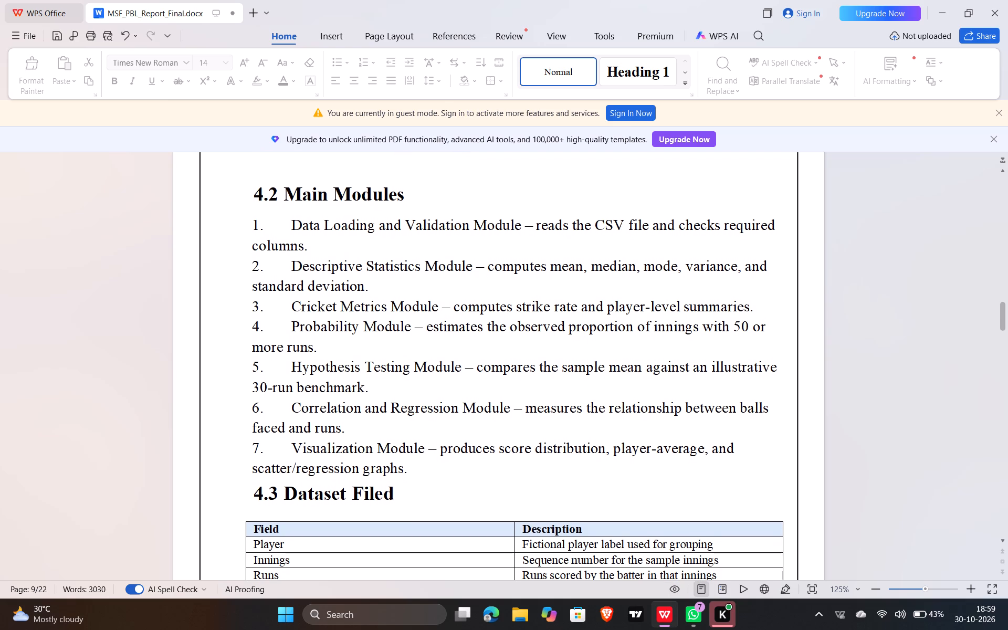
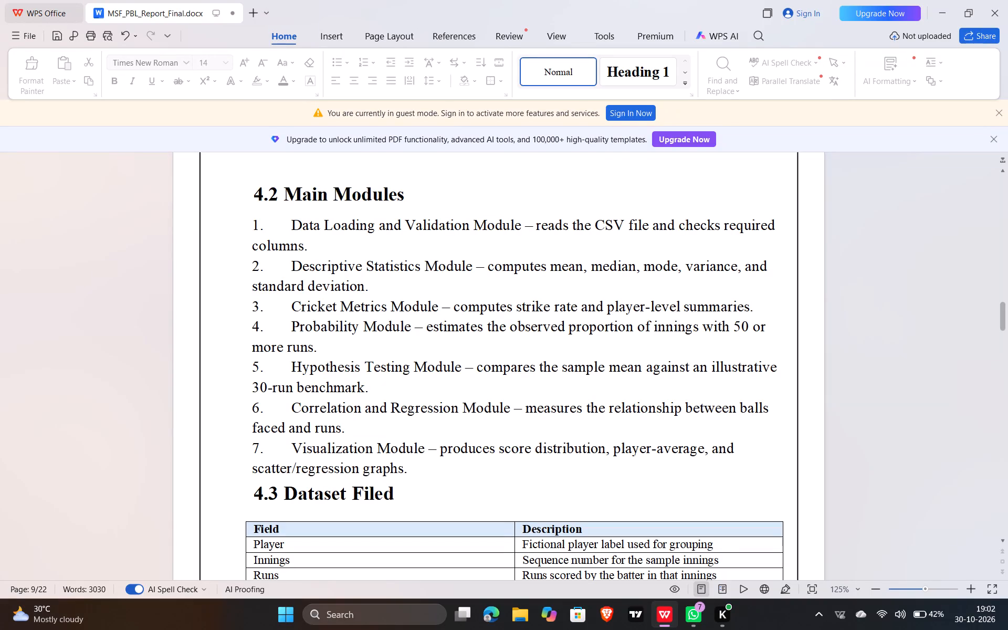
Replace the first two module descriptions under 4.2 Main Modules with the copied File Loading and Validation Module and Key Generation Module entries.
left_click_drag(323, 225, 366, 276)
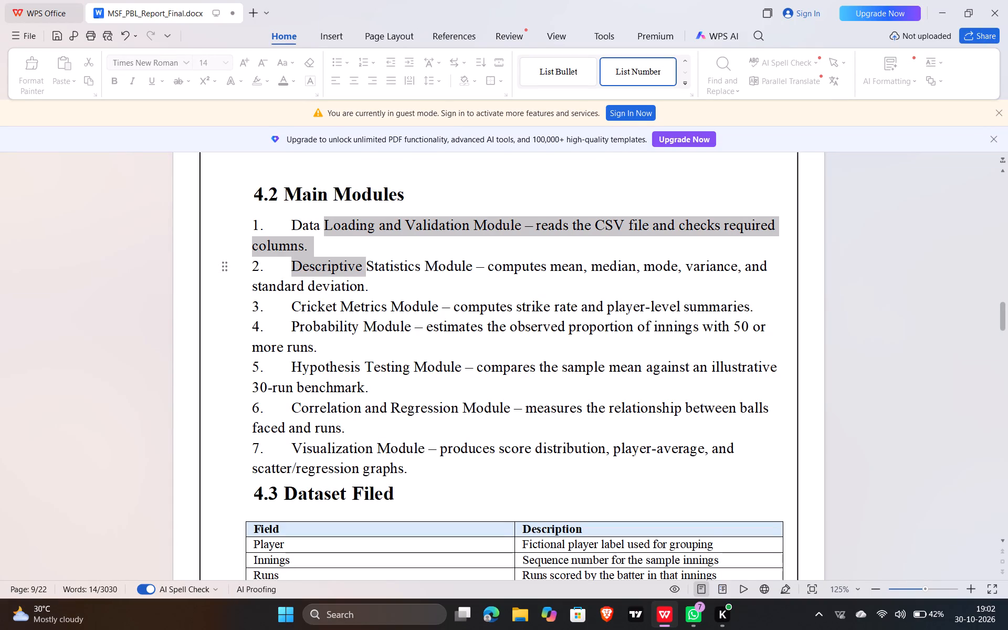
left_click_drag(366, 276, 369, 280)
key("BackSpace")
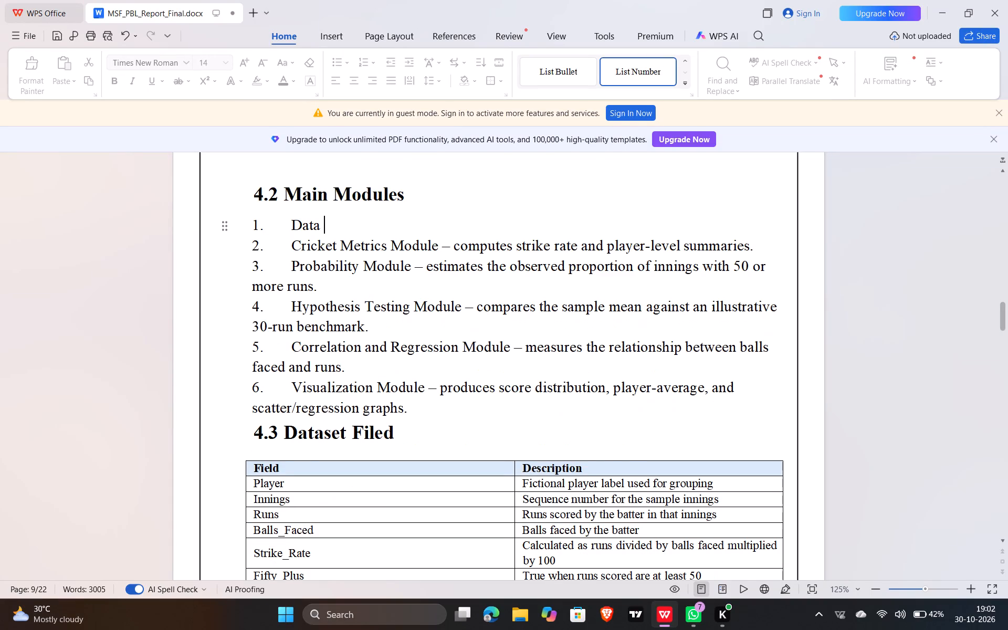
key("ctrl+v")
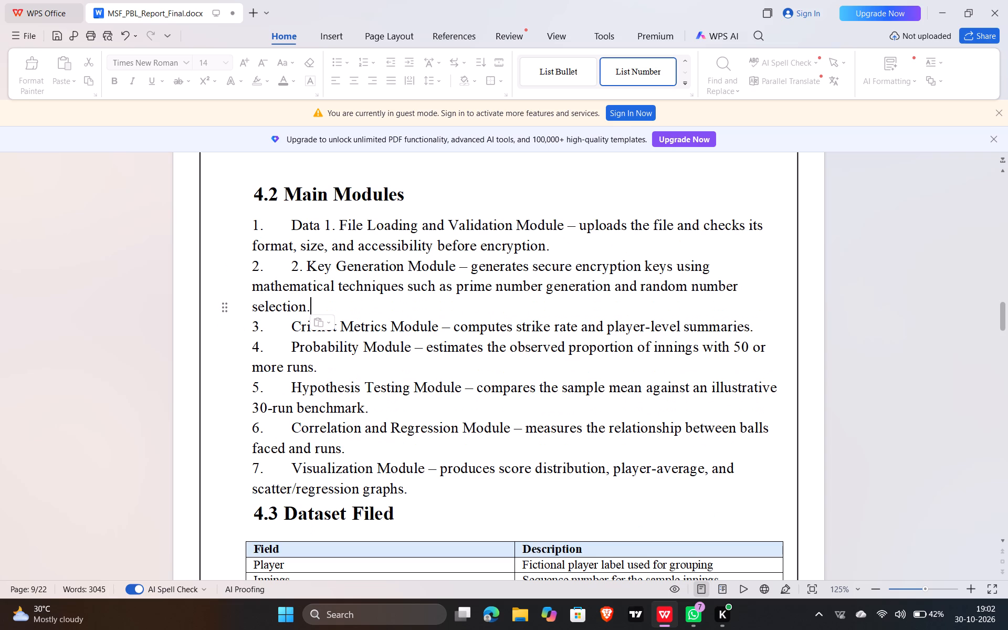
Delete the leftover word "Data" and the automatic list number before the File Loading and Validation Module entry.
left_click(322, 228)
key("BackSpace")
key("BackSpace")
key("BackSpace")
key("BackSpace")
key("BackSpace")
key("BackSpace")
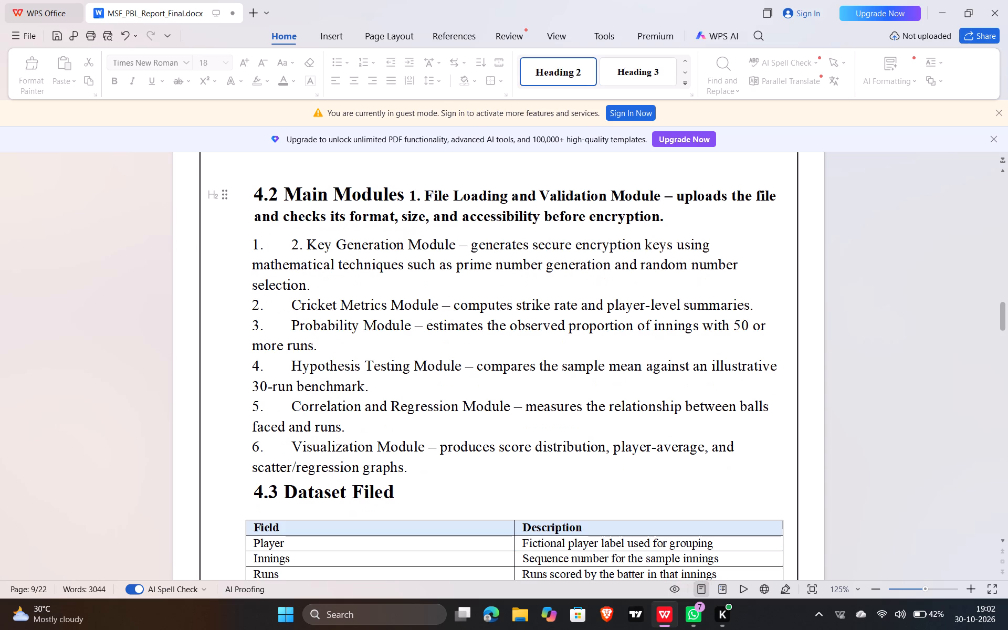
Separate the File Loading and Validation Module text from the 4.2 Main Modules heading and delete it.
key("space")
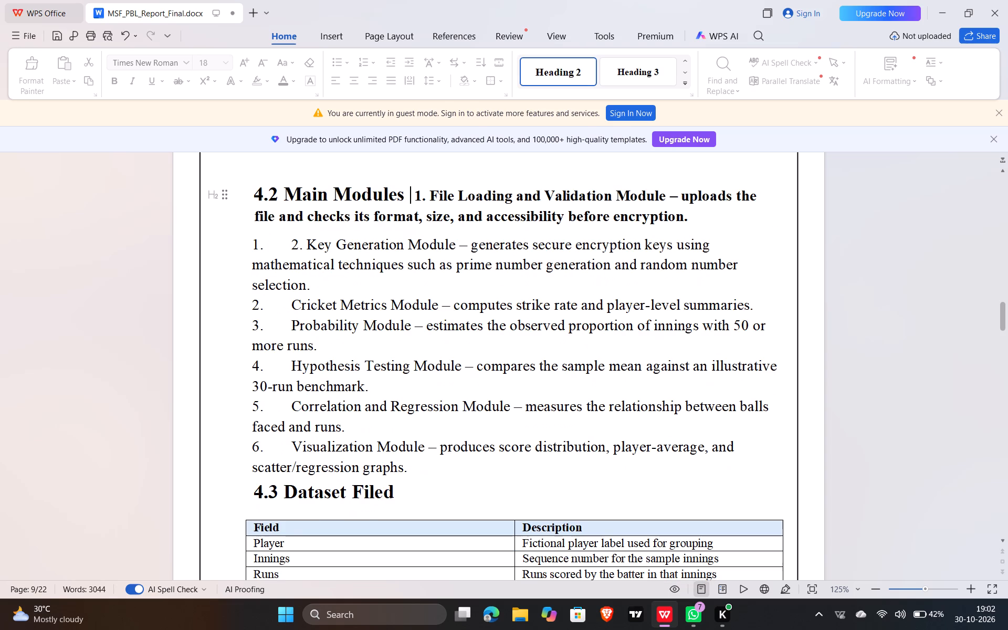
key("Return")
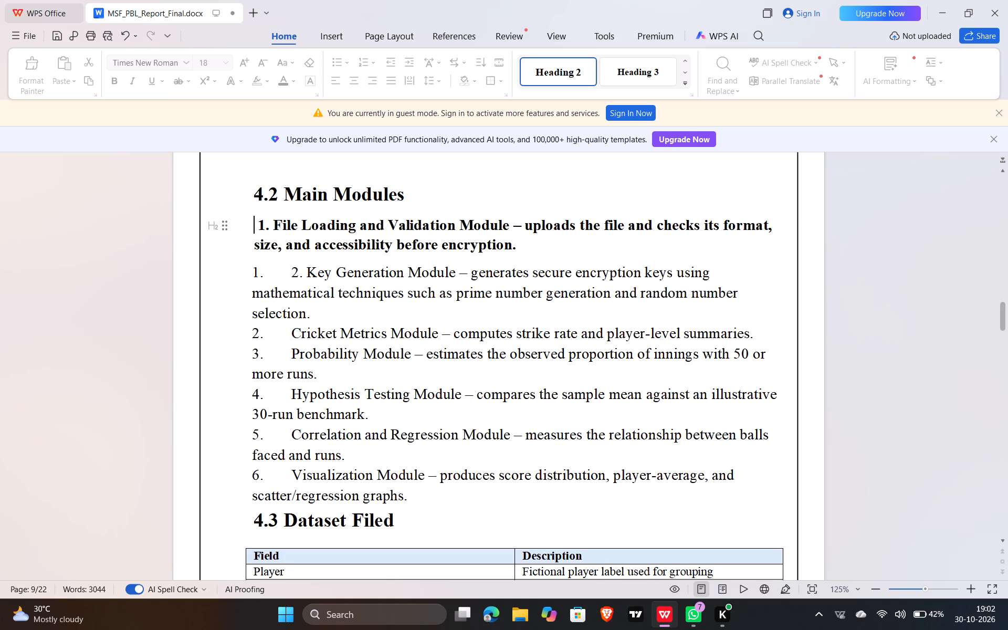
left_click_drag(258, 223, 496, 240)
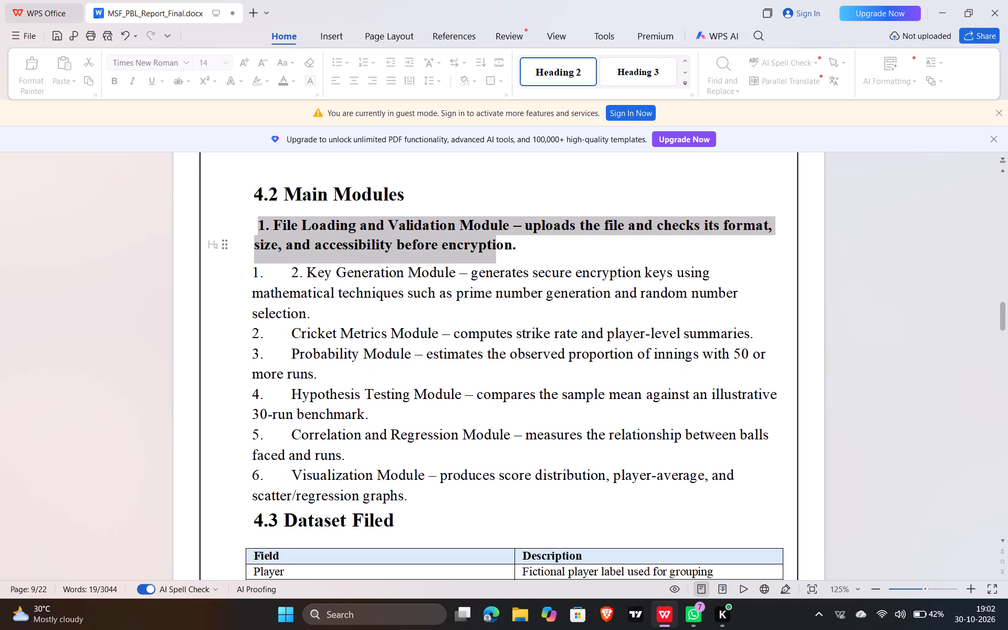
left_click_drag(496, 240, 514, 248)
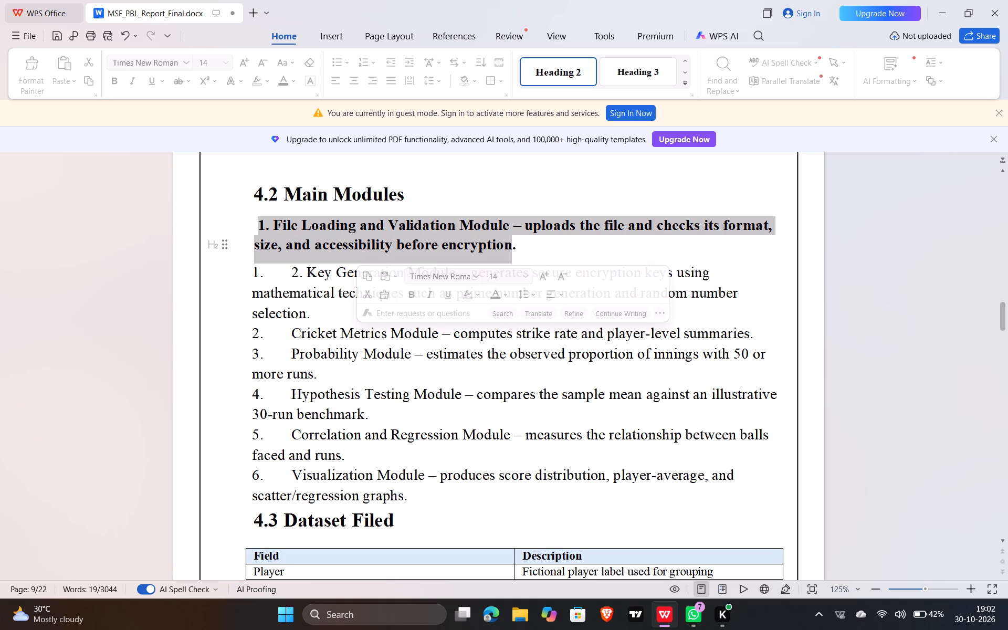
left_click(531, 248)
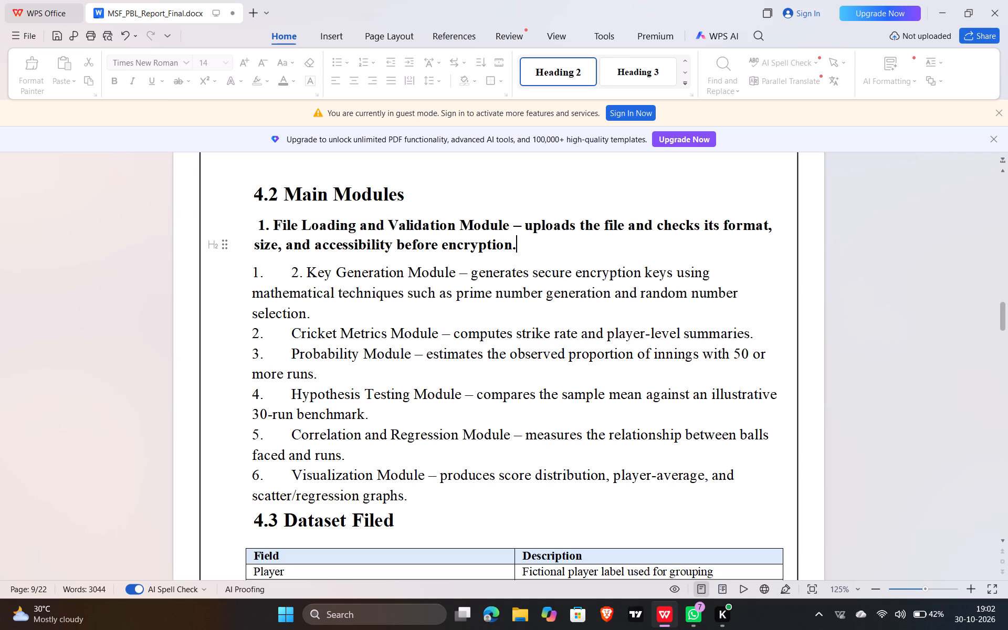
key("BackSpace")
left_click(258, 225)
left_click_drag(258, 225, 303, 241)
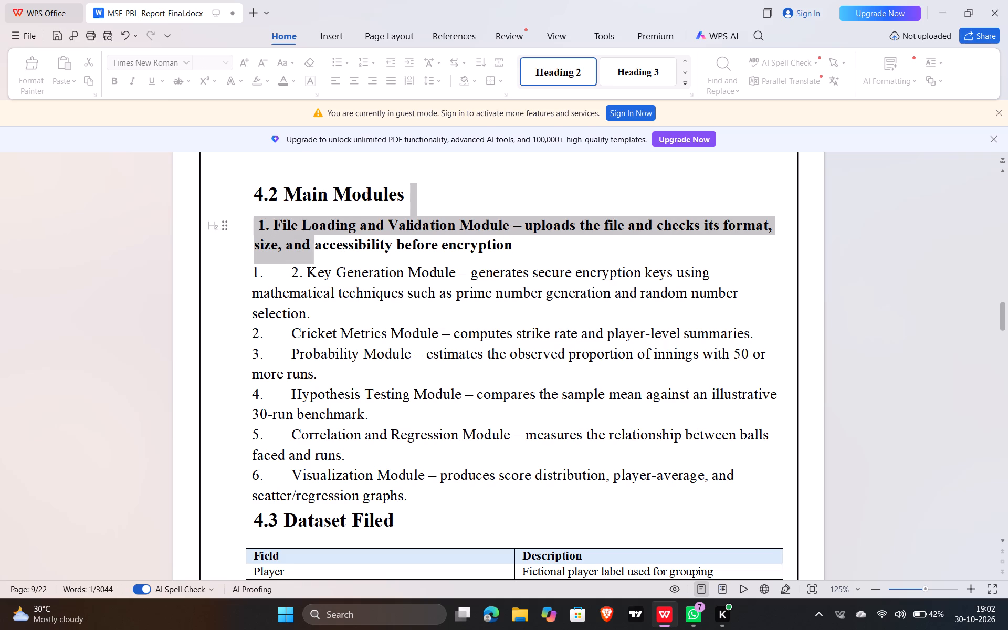
left_click_drag(303, 241, 489, 247)
key("BackSpace")
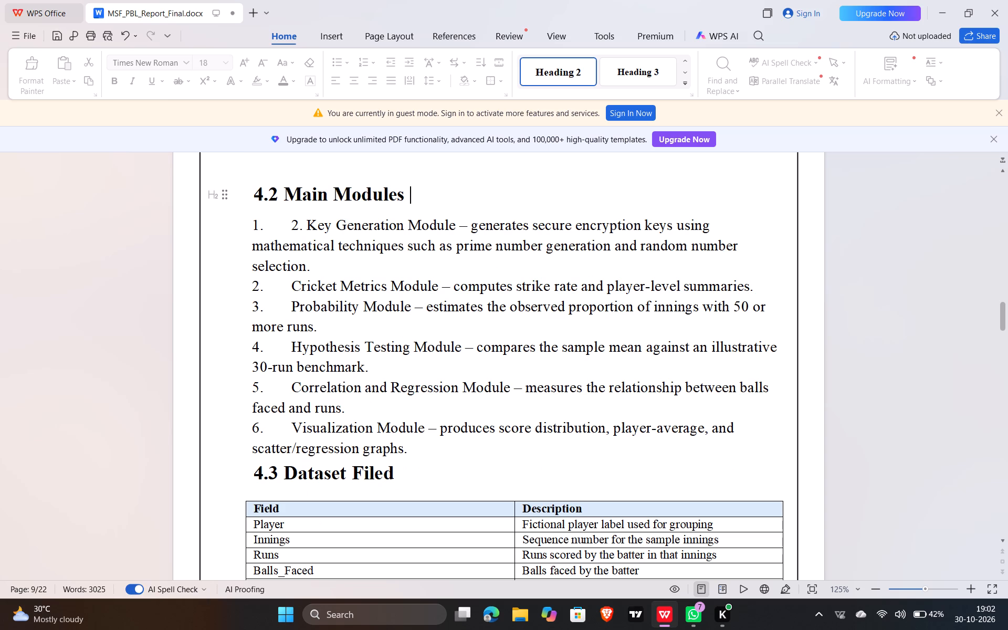
Replace the first list item's text after "2. Key" with the copied File Loading and Validation Module and Key Generation Module descriptions.
left_click_drag(335, 224, 345, 240)
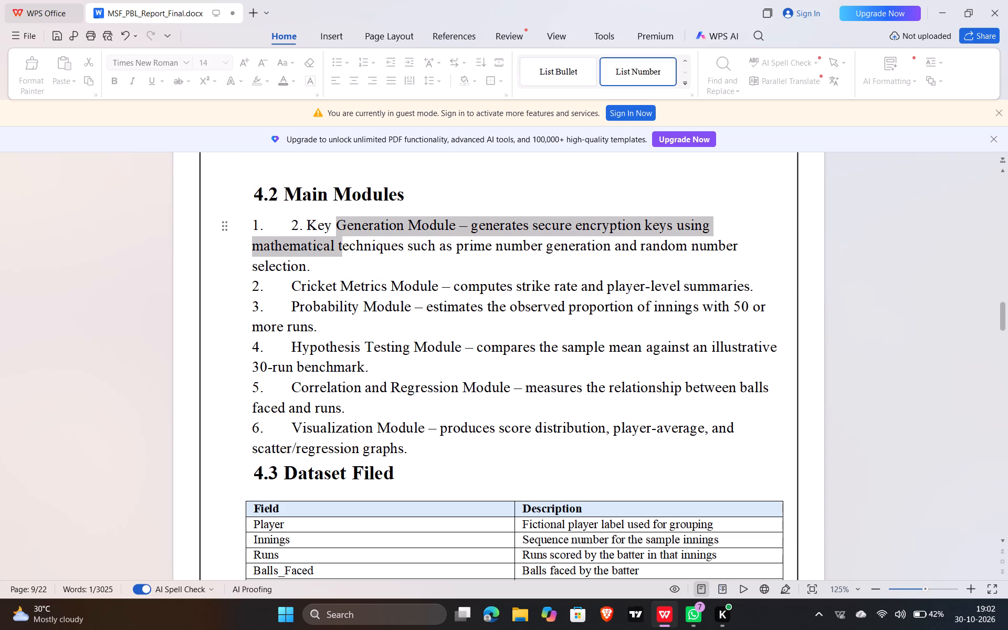
left_click_drag(345, 240, 354, 261)
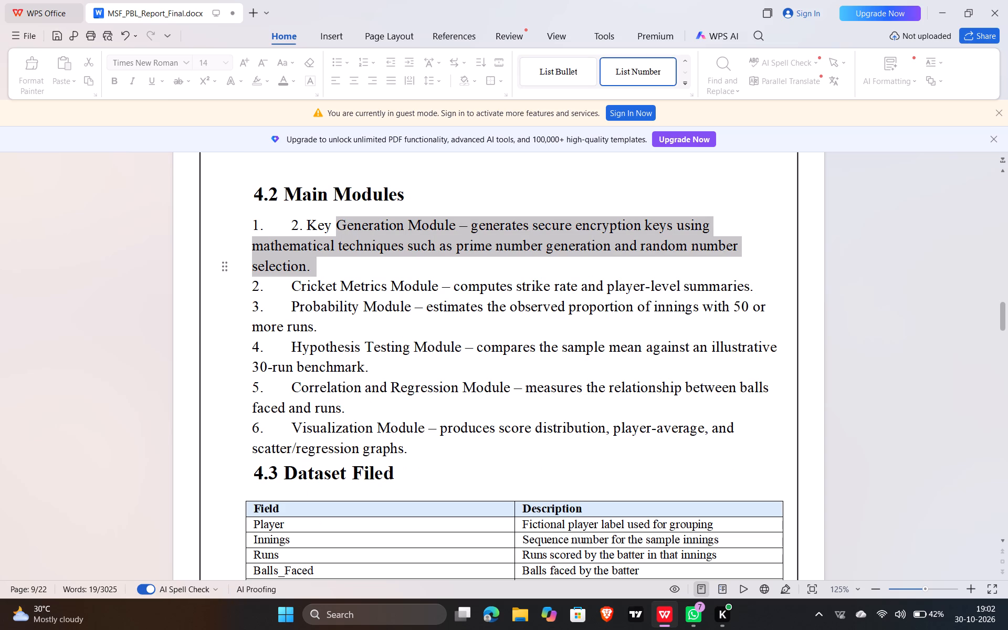
left_click_drag(354, 261, 354, 260)
key("BackSpace")
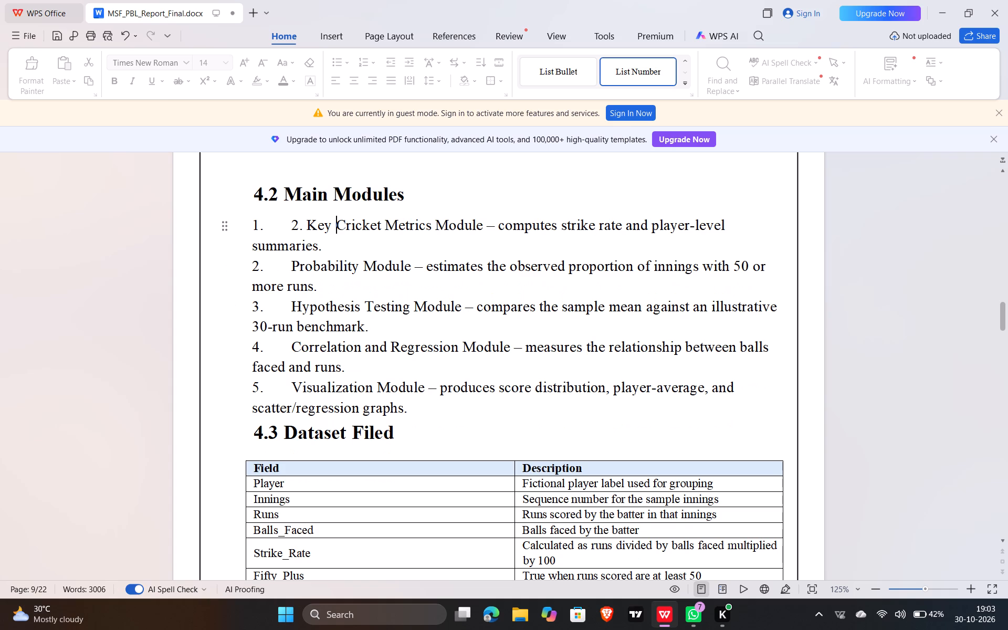
key("ctrl+v")
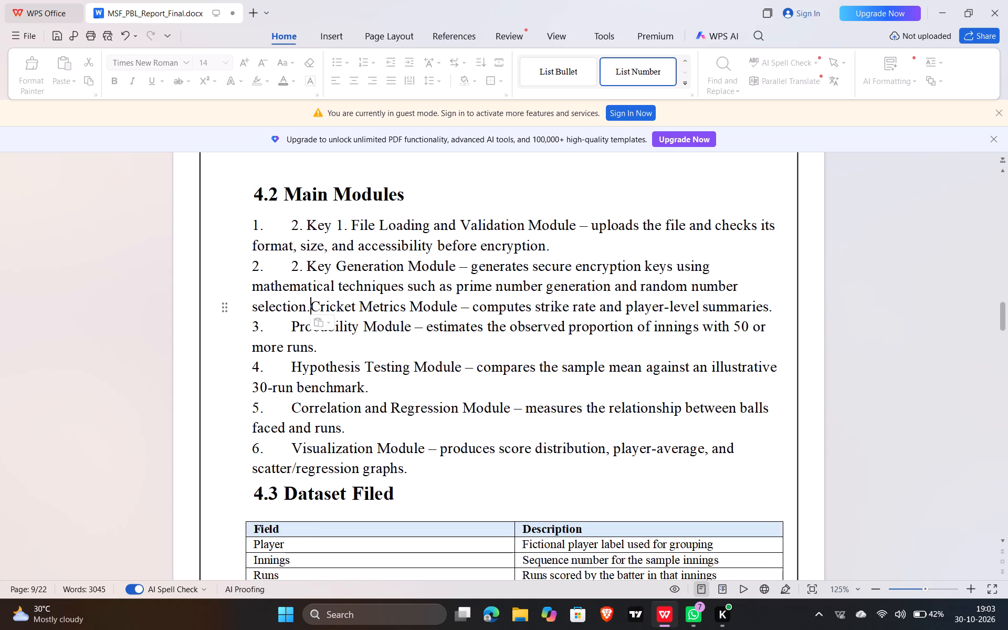
Remove the leftover "2. Key" and list numbering before the File Loading and Validation Module text, joining it to the 4.2 heading.
left_click(335, 227)
key("BackSpace")
key("BackSpace")
key("BackSpace")
key("BackSpace")
key("BackSpace")
key("BackSpace")
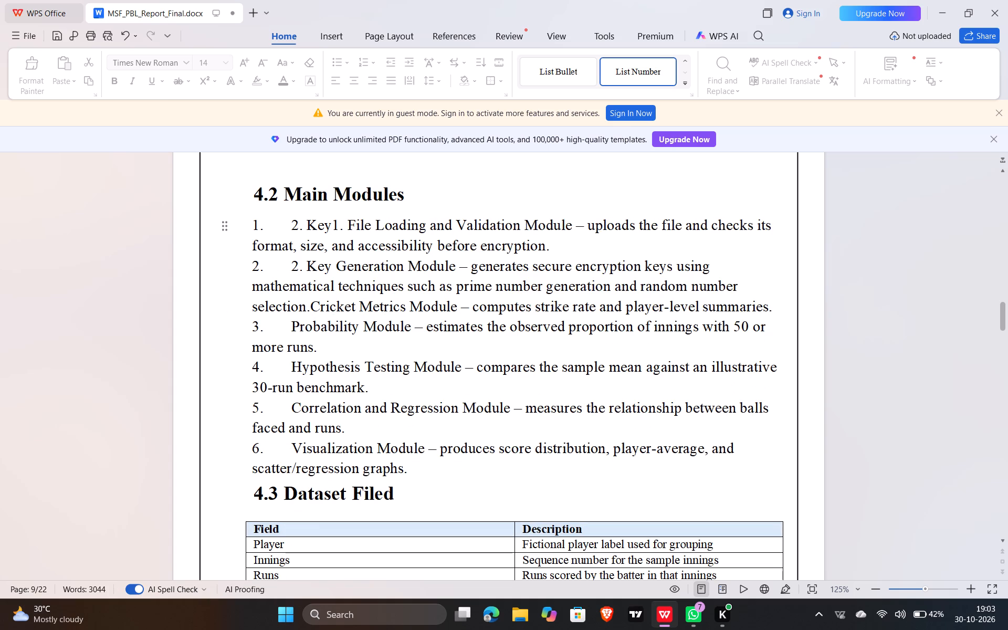
key("BackSpace")
key("BackSpace")
key("BackSpace")
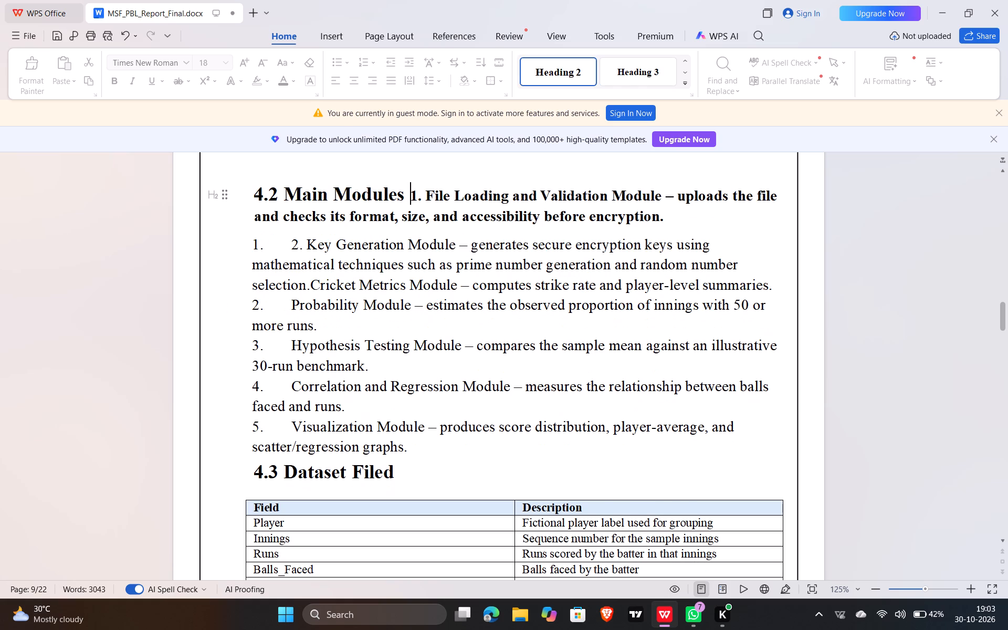
Split the File Loading and Validation Module text from the 4.2 heading onto its own line and delete it.
key("Return")
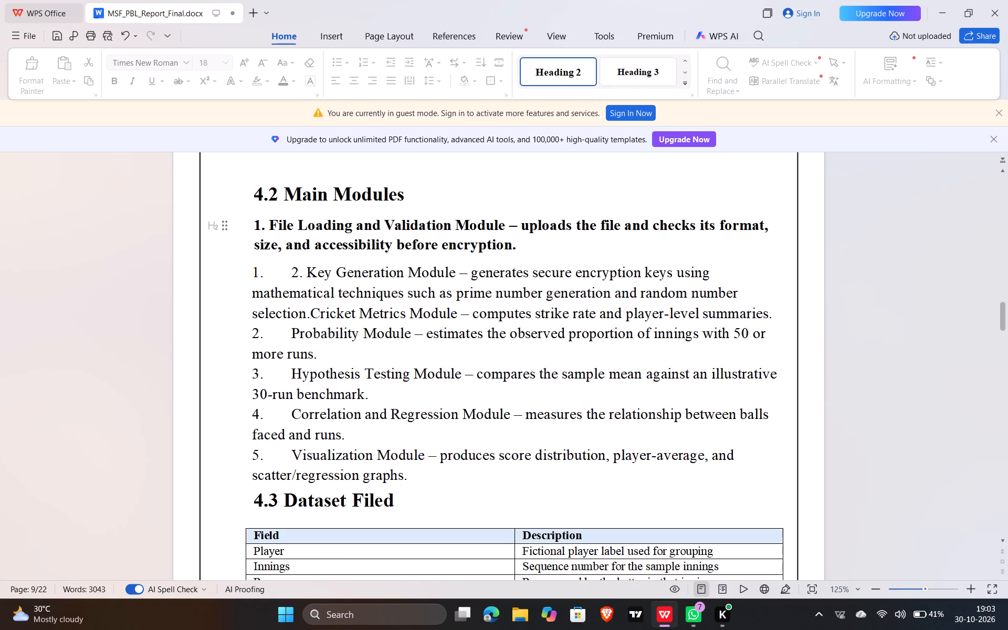
left_click_drag(255, 225, 554, 251)
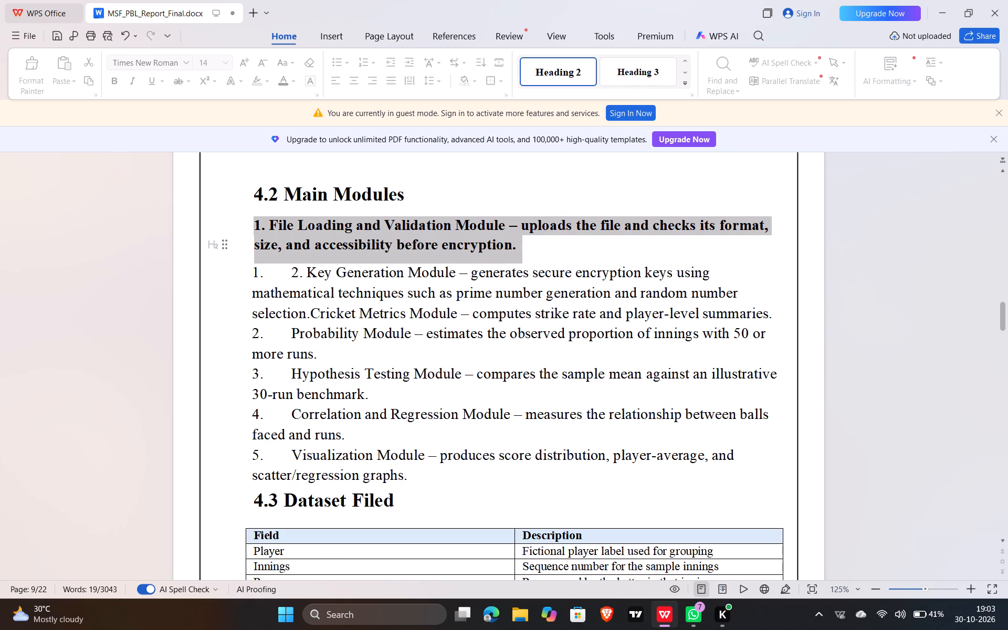
left_click_drag(554, 251, 571, 250)
key("BackSpace")
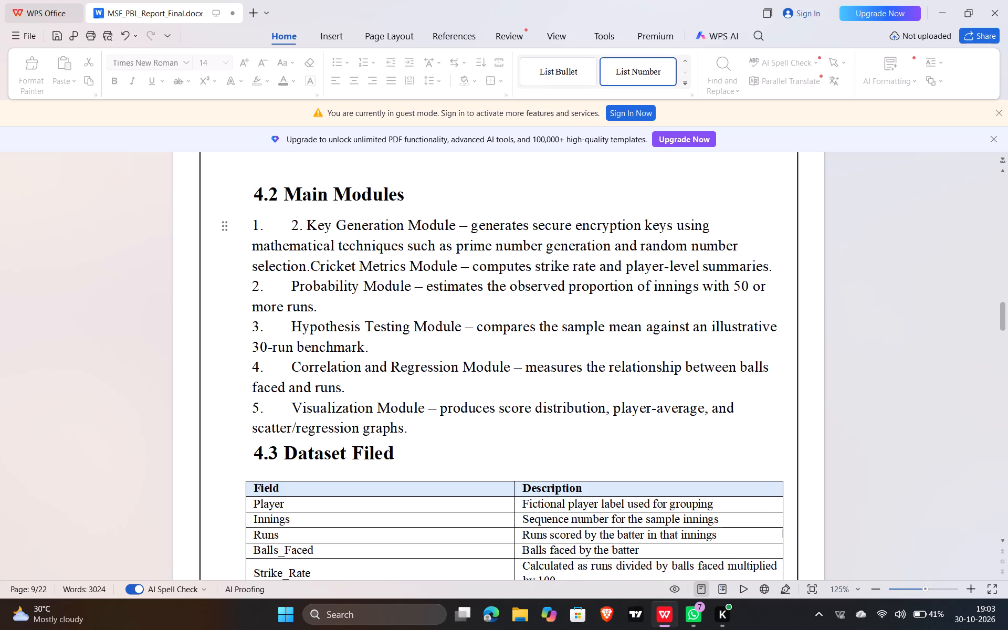
Remove the numbering from the Probability, Hypothesis Testing, and Correlation and Regression Module items, merging them into the first list item.
left_click(264, 286)
key("BackSpace")
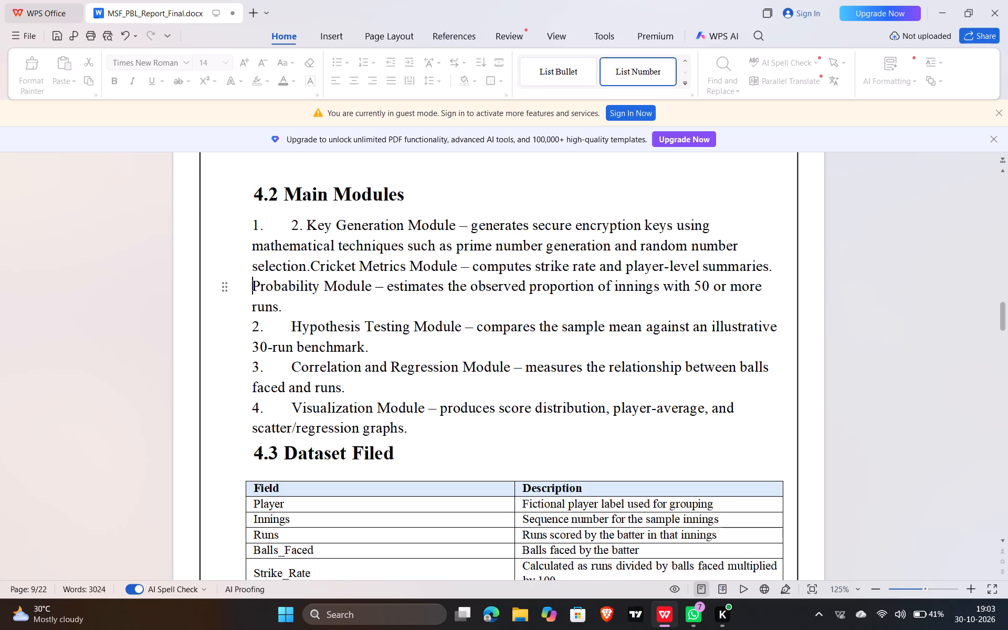
key("BackSpace")
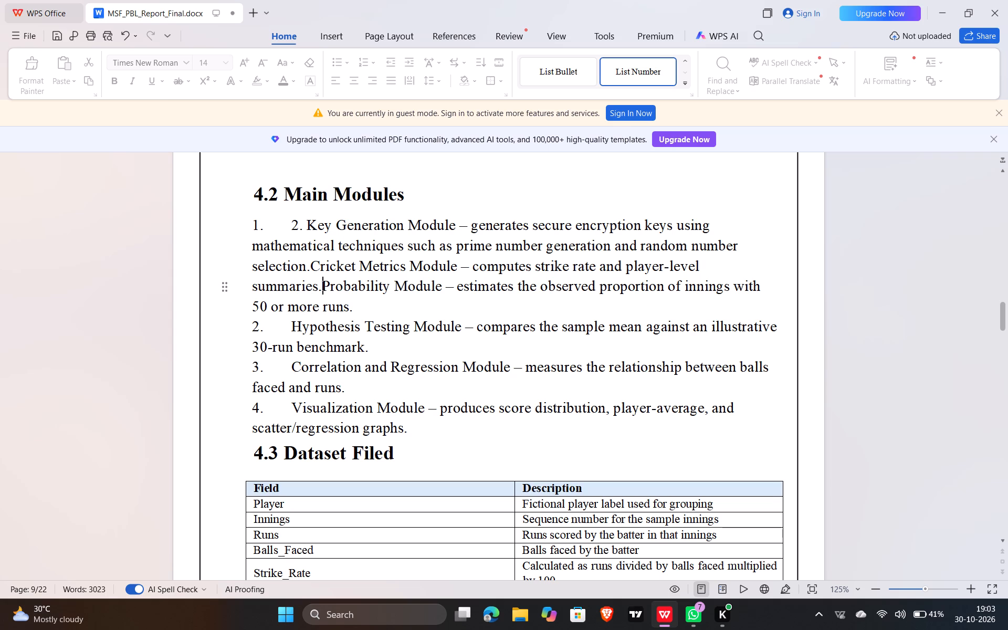
left_click(289, 327)
key("BackSpace")
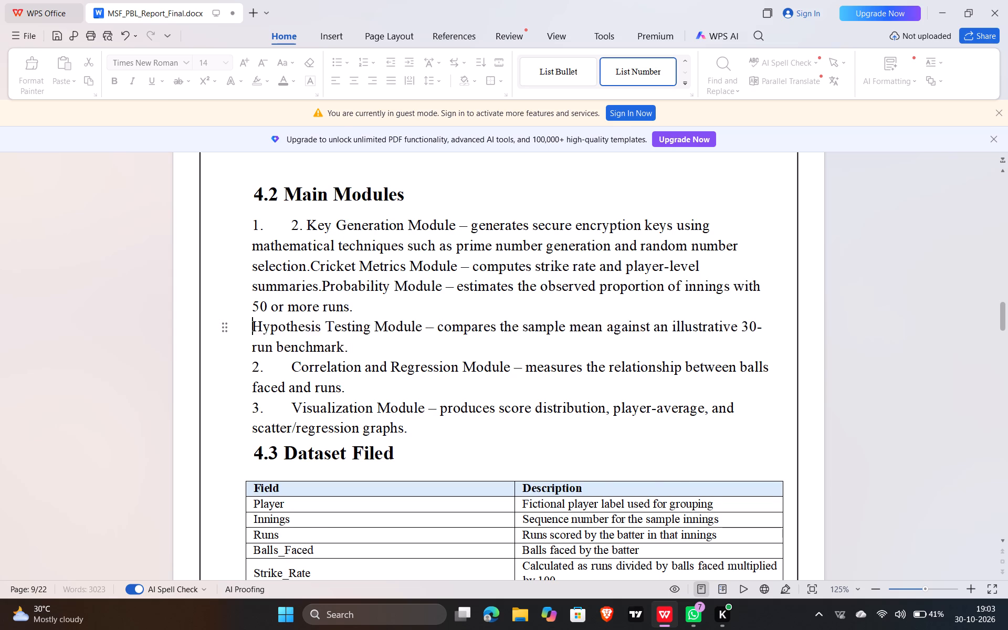
key("BackSpace")
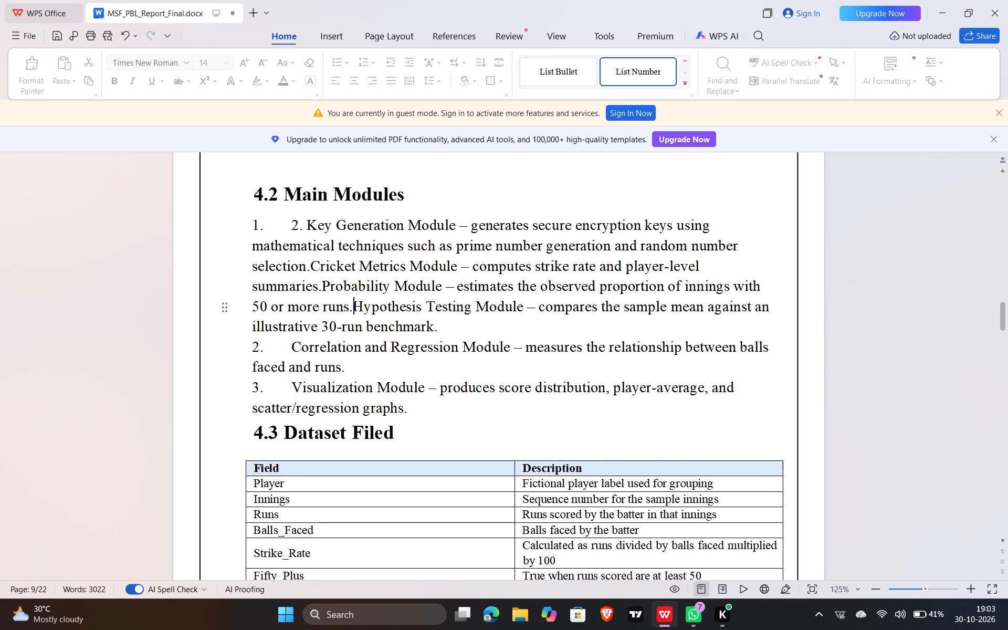
left_click(287, 347)
key("BackSpace")
key("BackSpace")
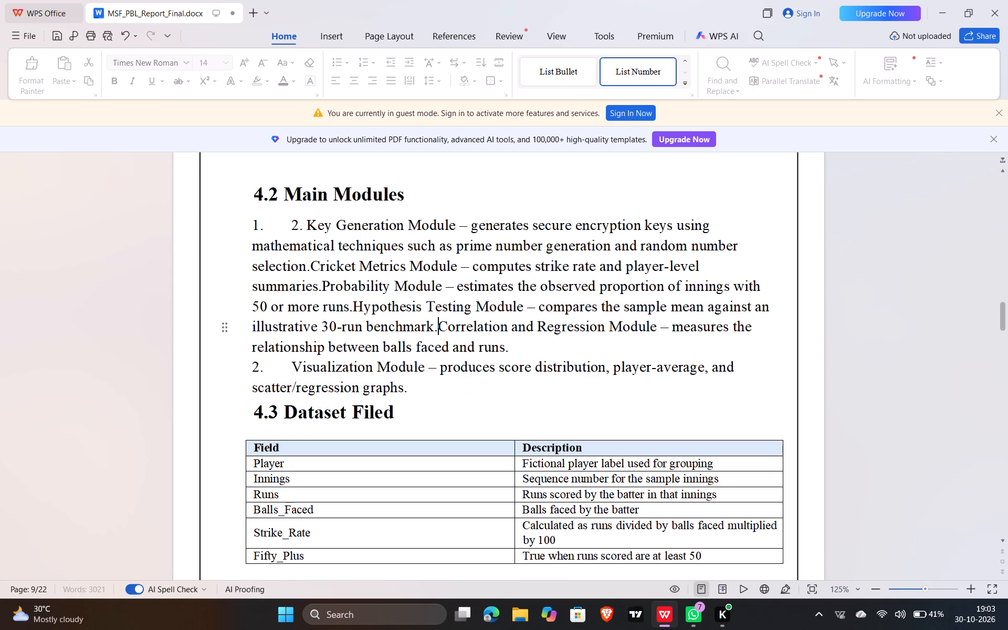
Remove the numbering from the Visualization Module item and merge it into the end of the first list item.
left_click(285, 367)
key("BackSpace")
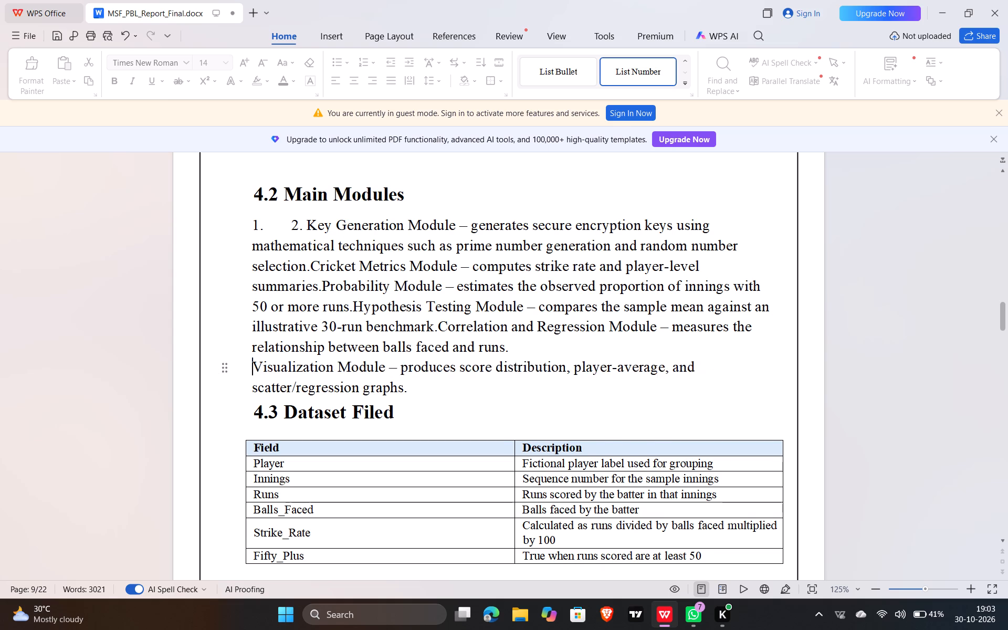
key("BackSpace")
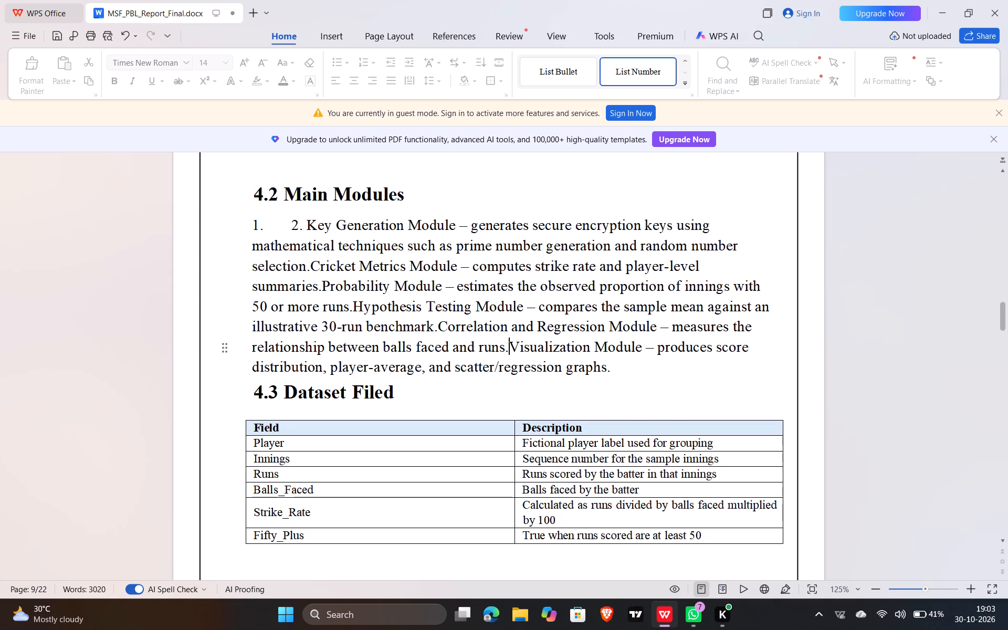
Strip the list numbering from the merged module text and delete the whole paragraph between the 4.2 and 4.3 headings.
left_click(291, 224)
key("BackSpace")
key("BackSpace")
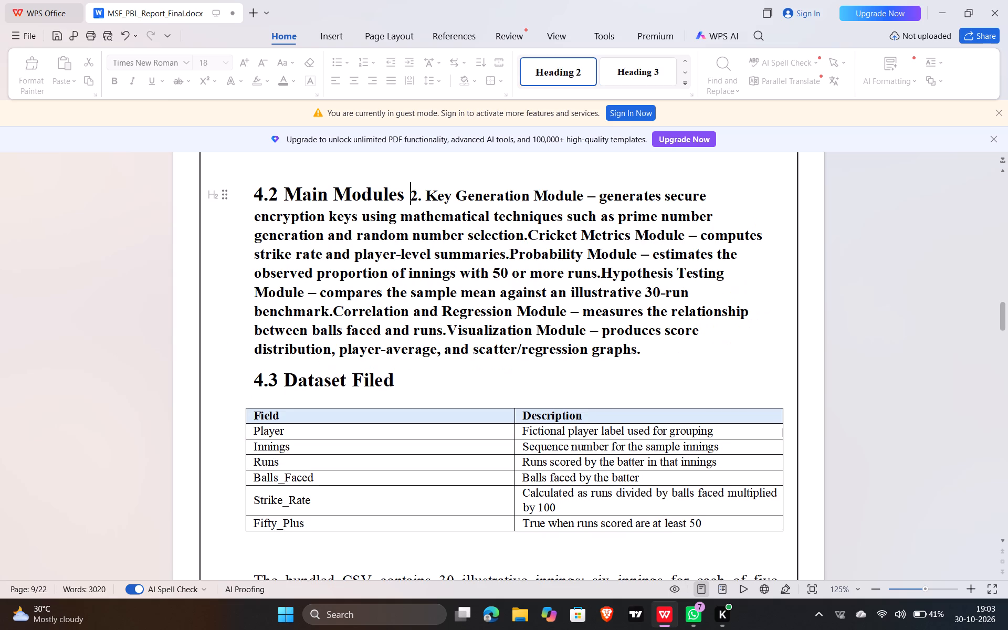
key("Return")
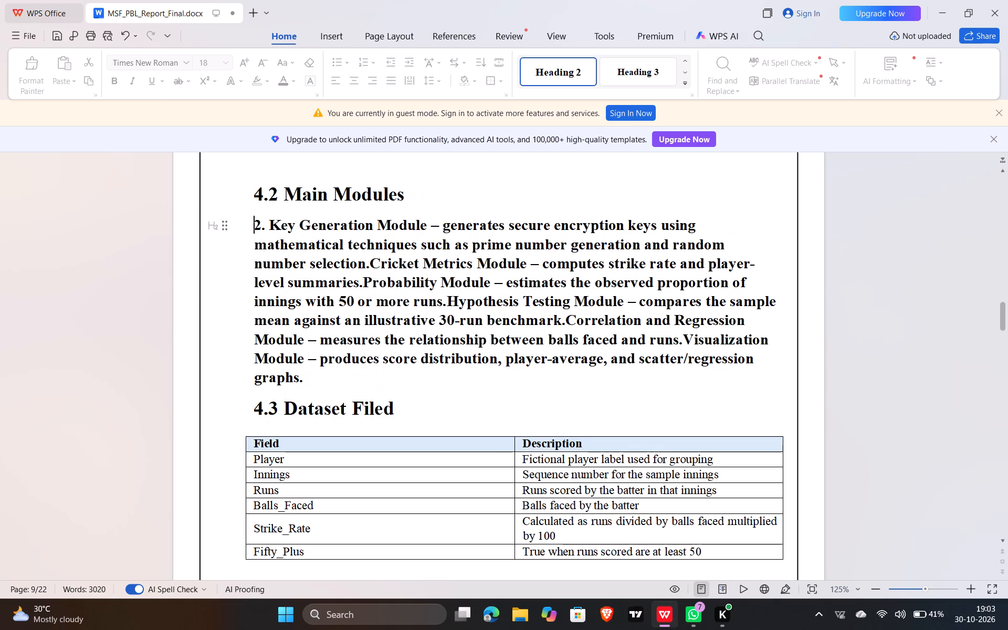
left_click(272, 225)
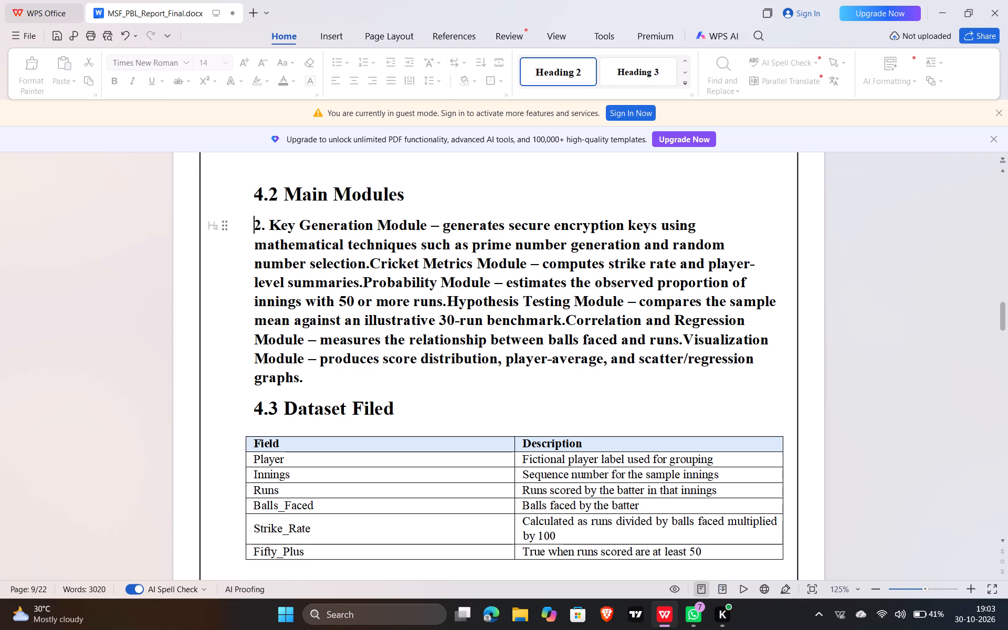
key("BackSpace")
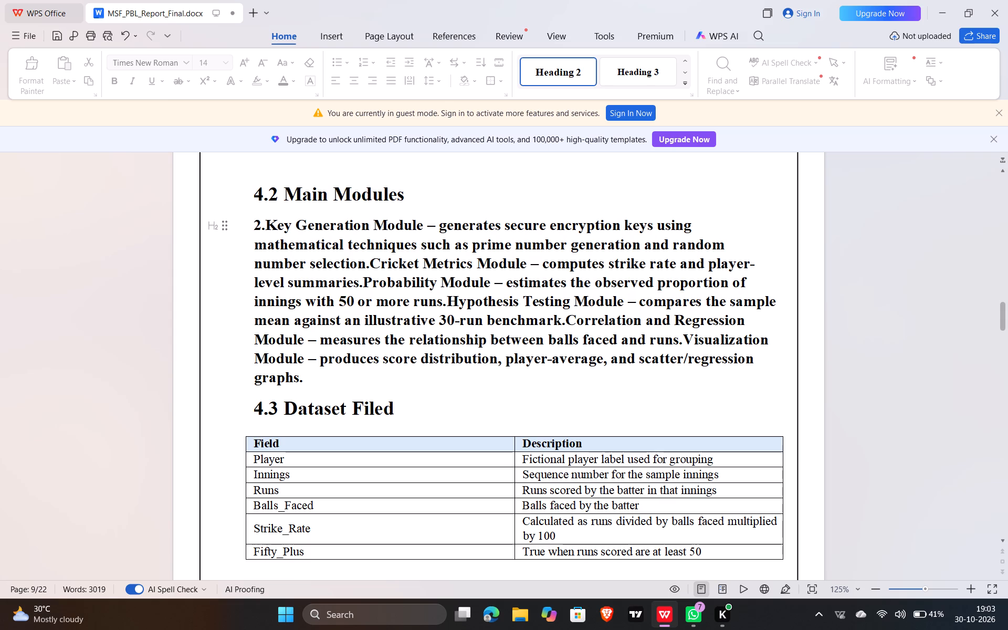
left_click_drag(255, 221, 345, 389)
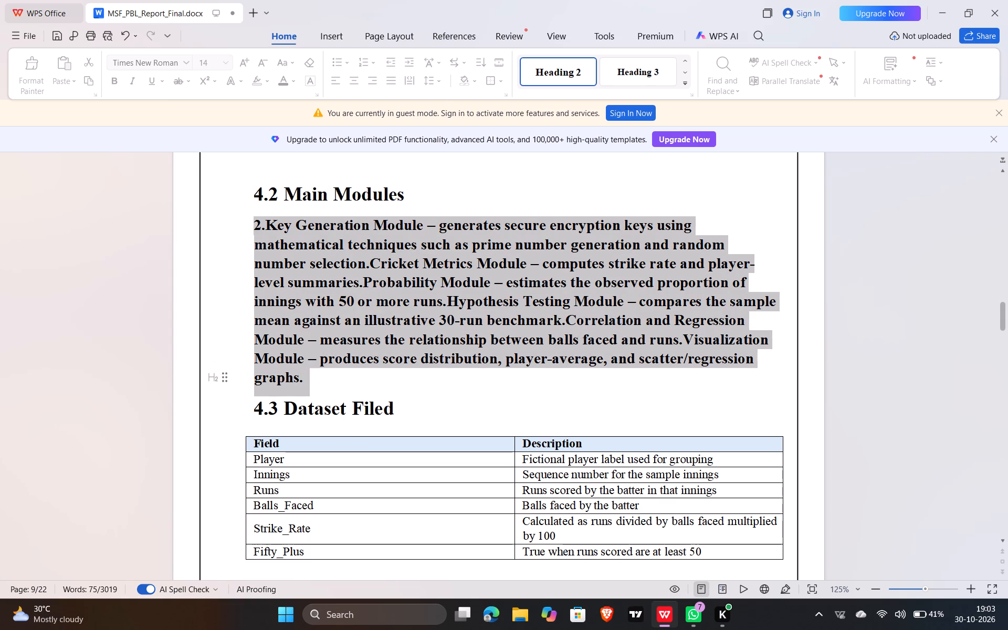
left_click_drag(345, 389, 337, 373)
key("BackSpace")
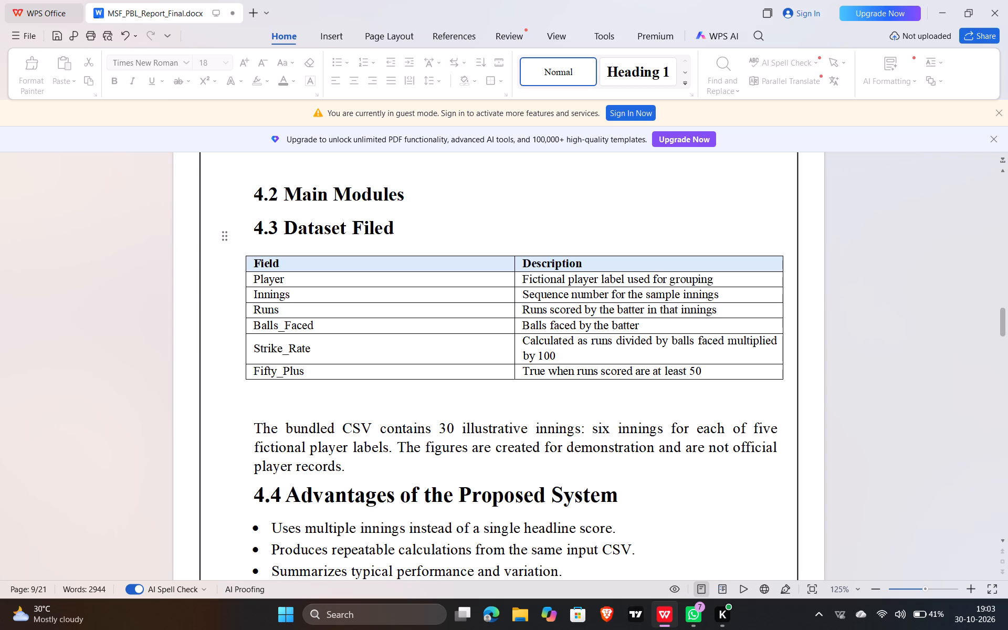
Paste the copied File Loading and Validation Module and Key Generation Module descriptions on a new line under the 4.2 Main Modules heading.
left_click(413, 195)
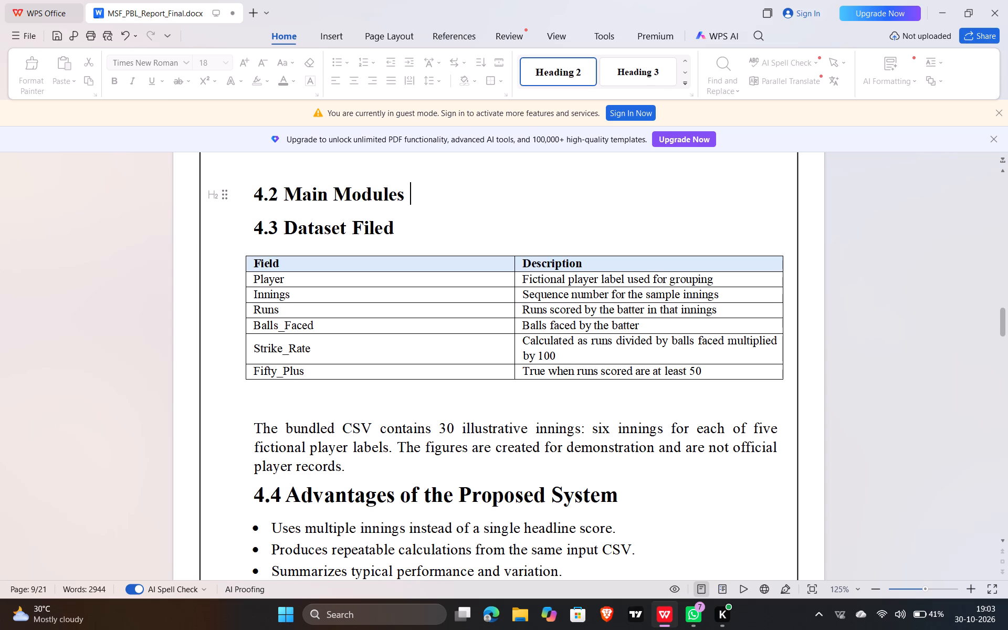
key("Return")
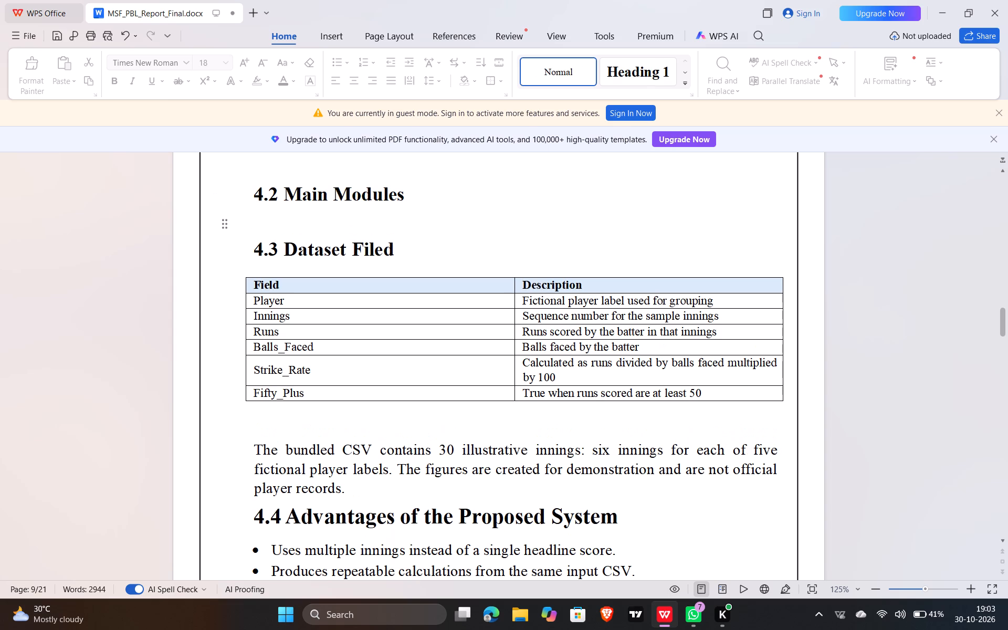
key("ctrl+v")
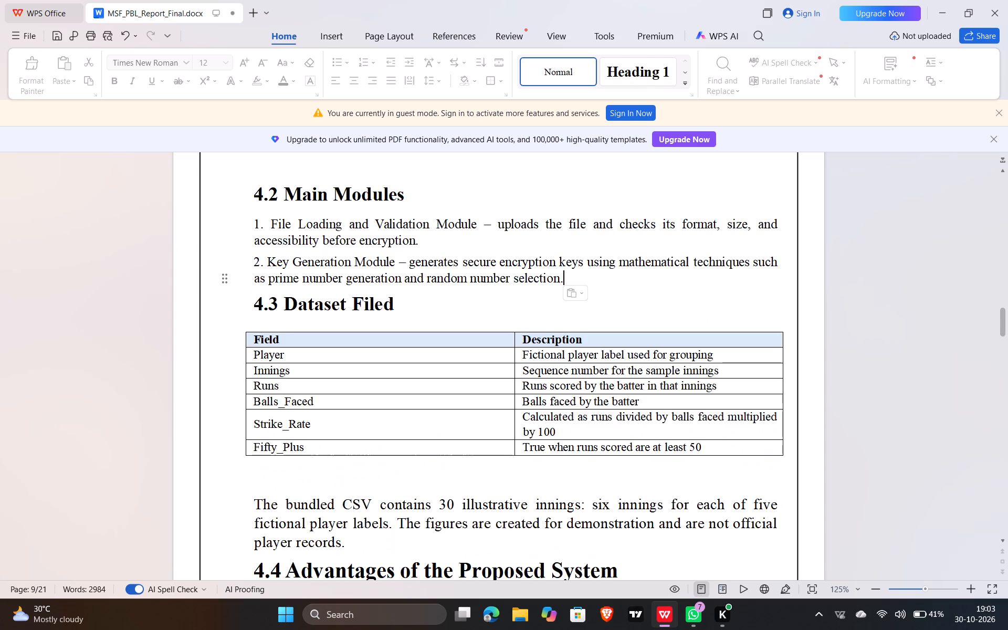
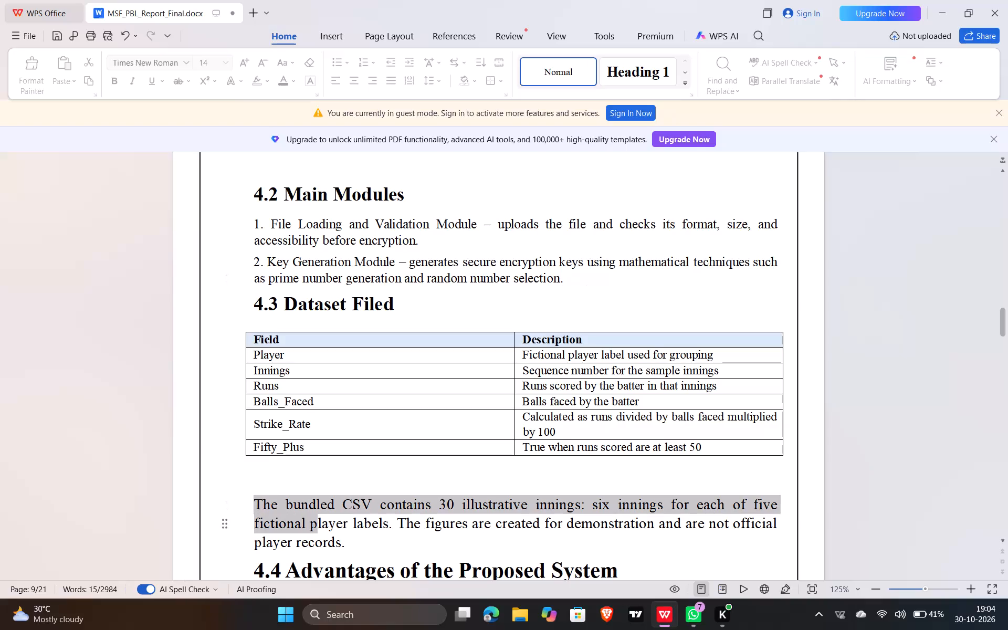
Replace the bundled CSV paragraph below the dataset table with the copied module descriptions 3 to 7, from Mathematical Algorithm to Visualization and Report.
key("ctrl+v")
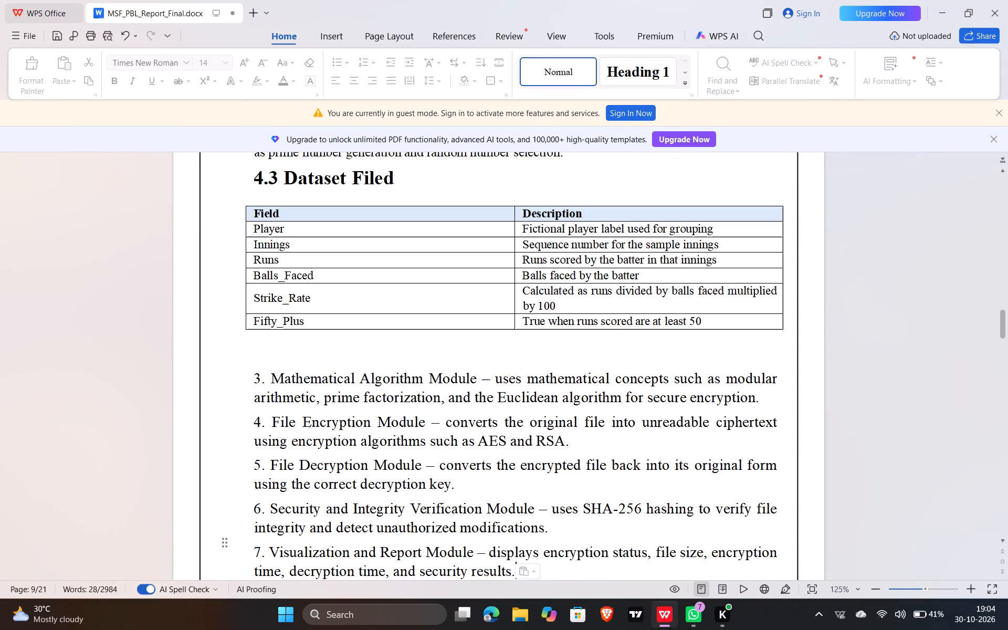
Review the placement of the pasted module descriptions 3 to 7 relative to sections 4.2, 4.3 and 4.4.
scroll(365, 339, "up", 2)
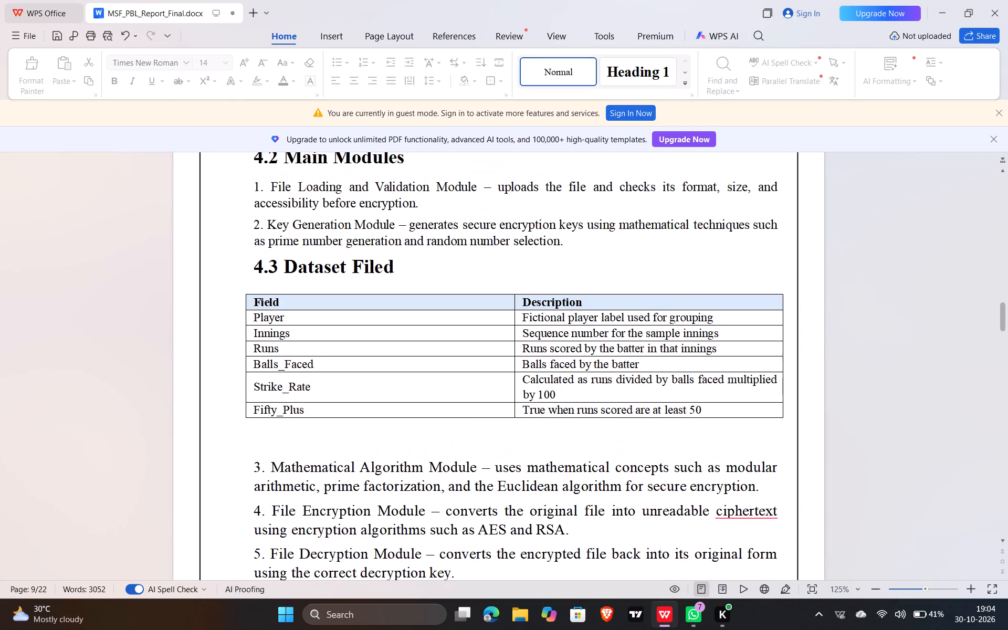
scroll(365, 339, "up", 1)
scroll(437, 341, "down", 2)
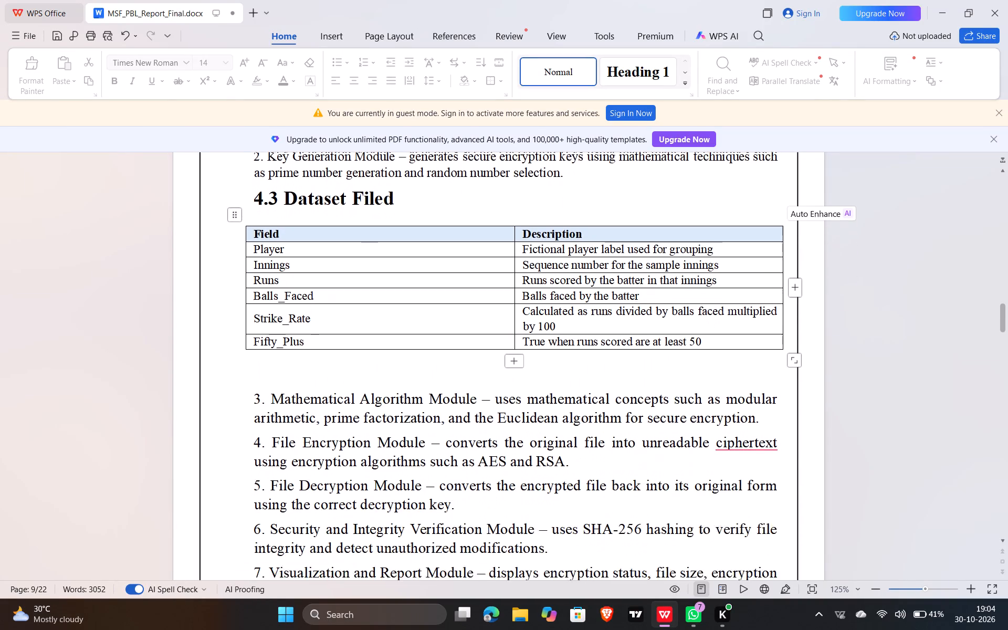
scroll(437, 341, "down", 4)
scroll(437, 341, "up", 1)
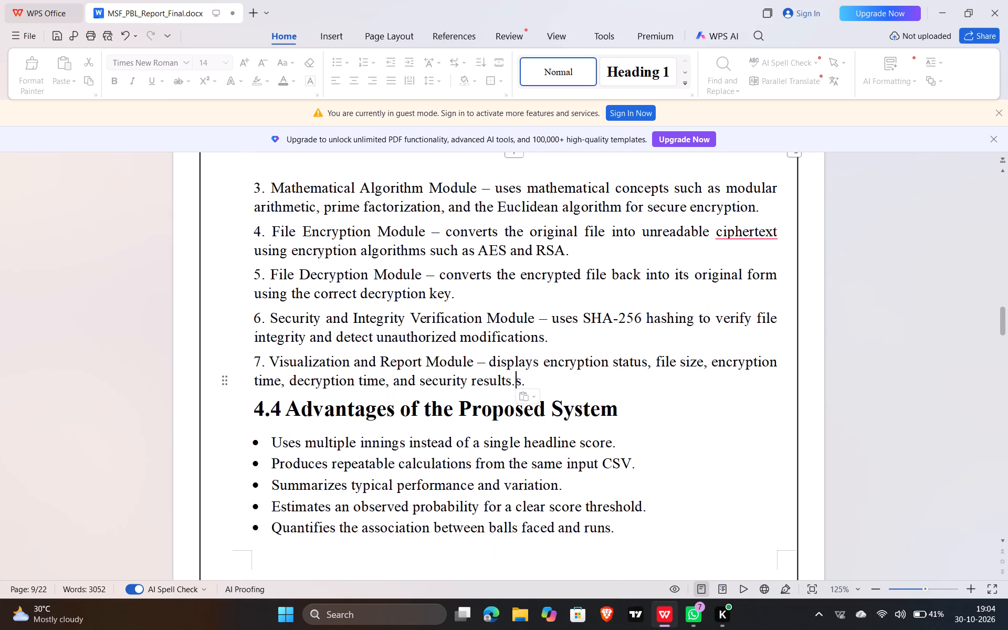
scroll(437, 341, "up", 2)
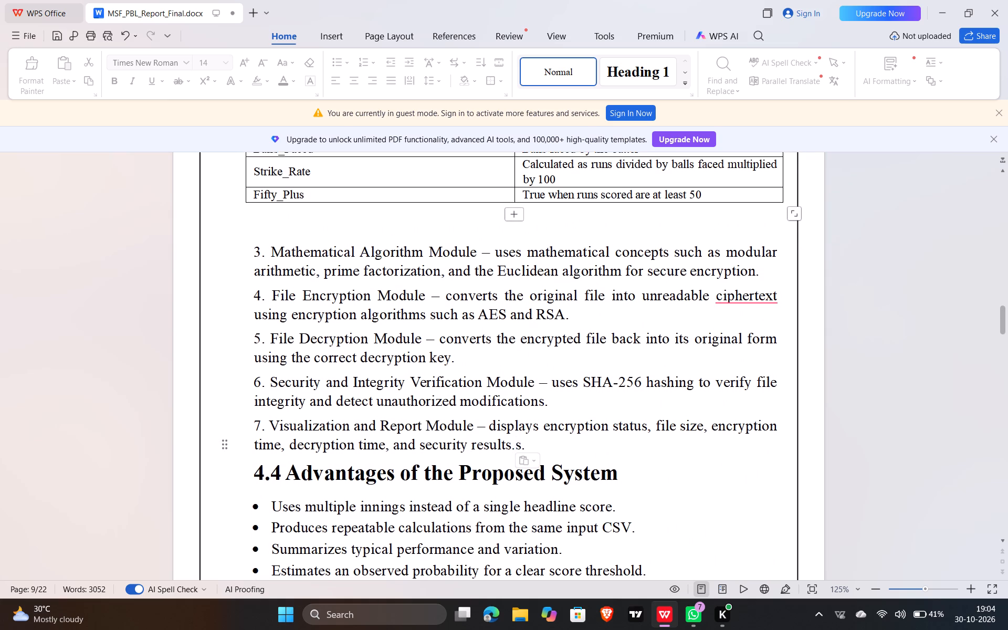
scroll(437, 341, "up", 3)
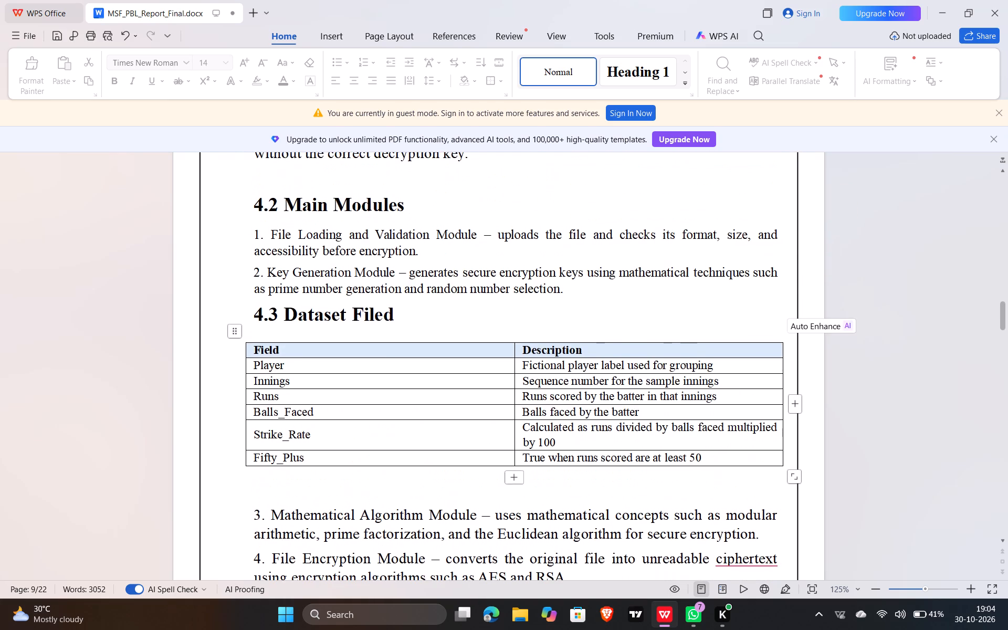
scroll(437, 341, "down", 6)
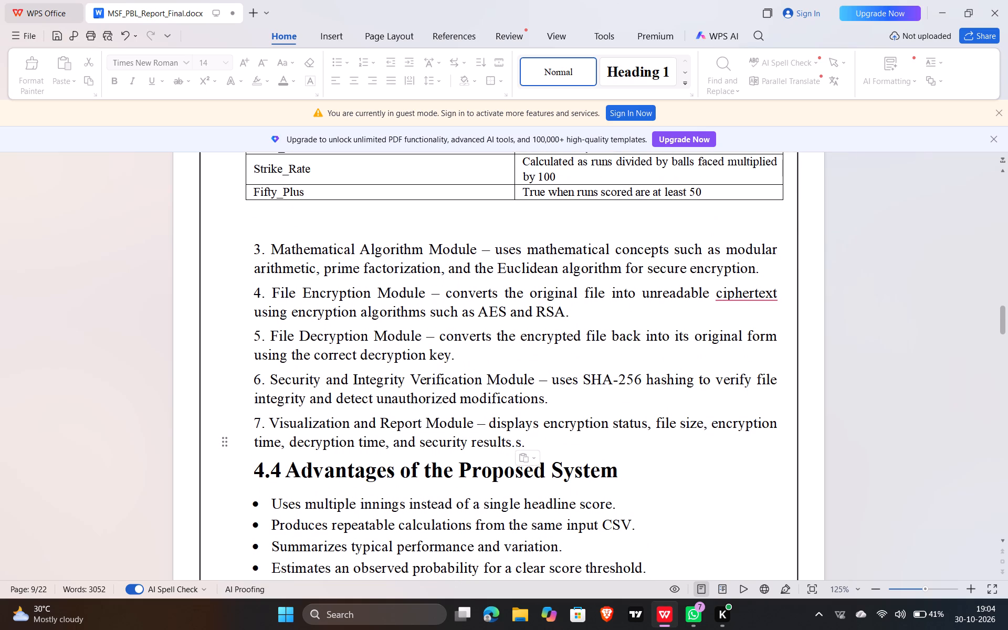
Copy the module 3 to 7 descriptions from below the 4.3 table onto a new line after the Key Generation Module in section 4.2.
left_click_drag(254, 246, 272, 255)
left_click_drag(272, 255, 521, 442)
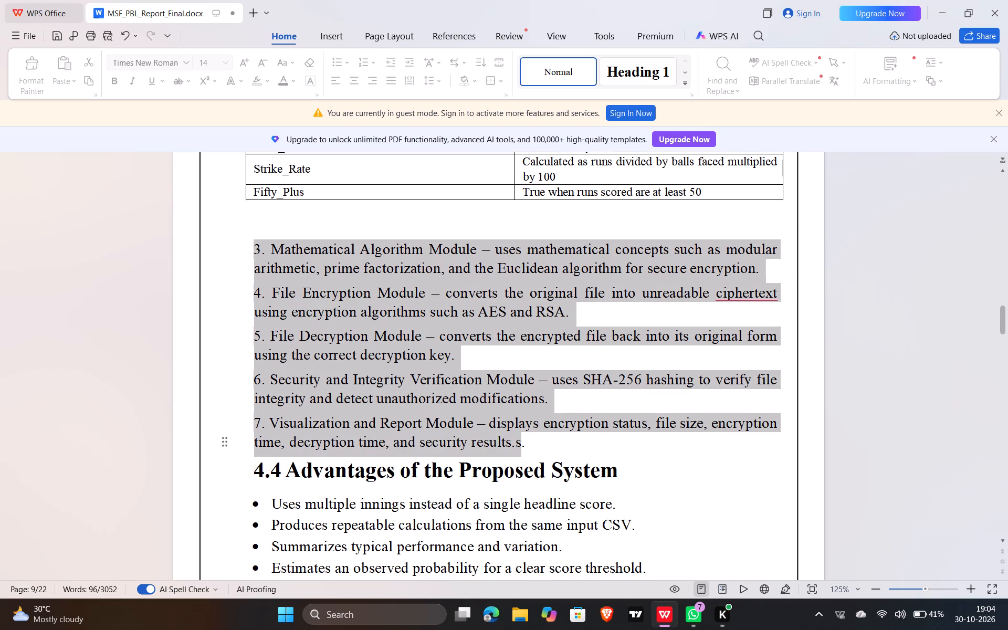
key("ctrl+c")
key("ctrl+c")
key("ctrl+c")
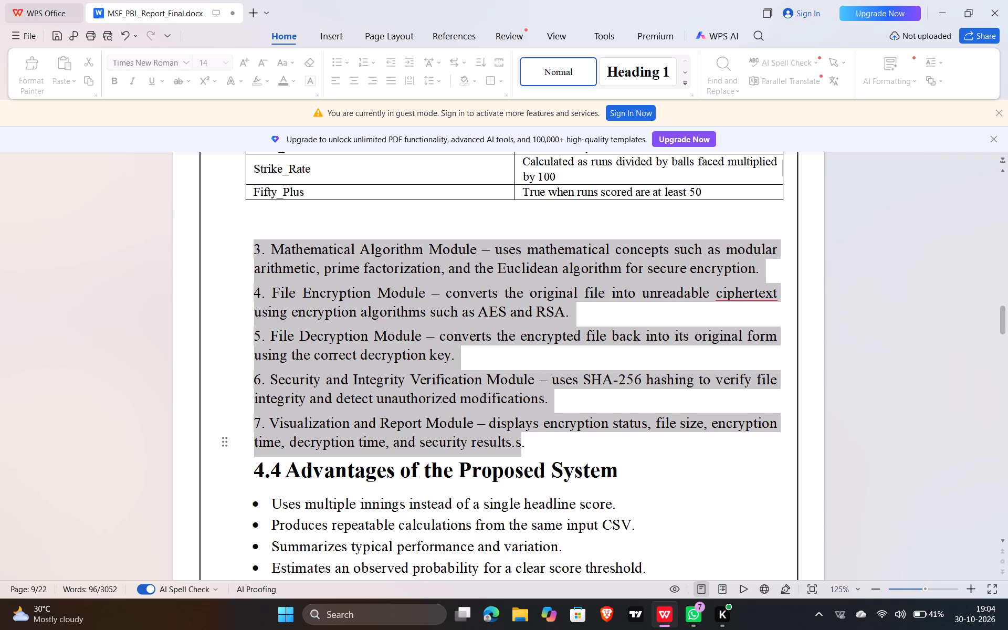
scroll(499, 214, "up", 4)
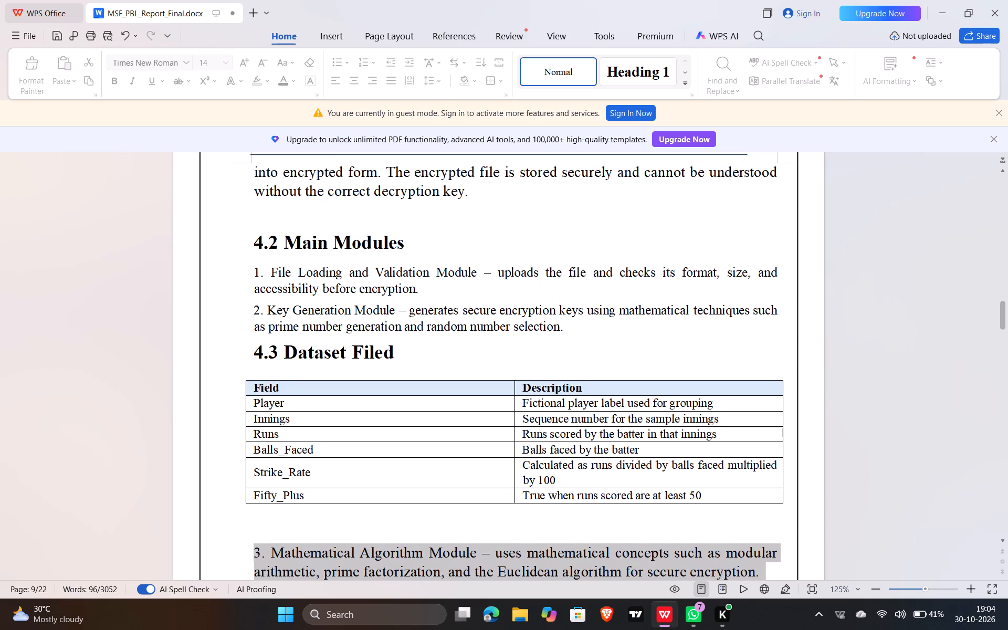
left_click(257, 339)
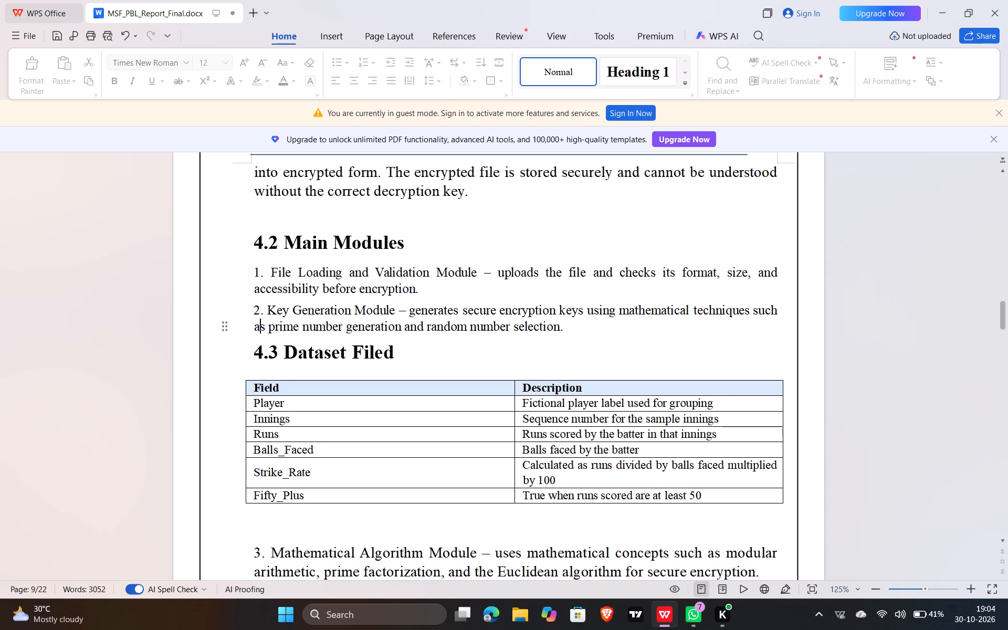
left_click(567, 332)
key("Return")
key("ctrl+v")
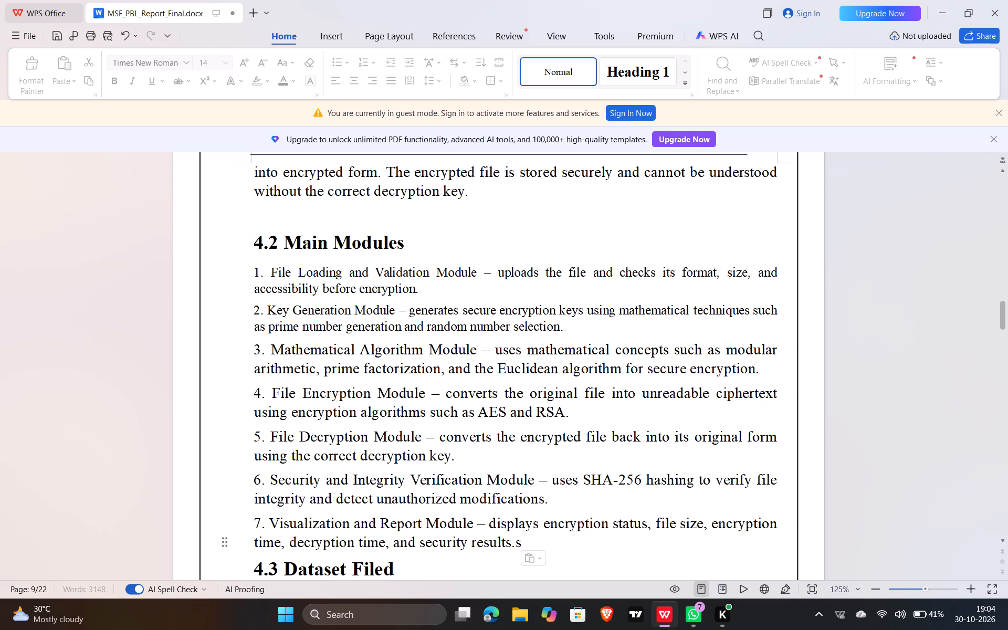
Delete the stray "s" at the end of the pasted Visualization and Report Module description in section 4.2.
scroll(653, 303, "down", 8)
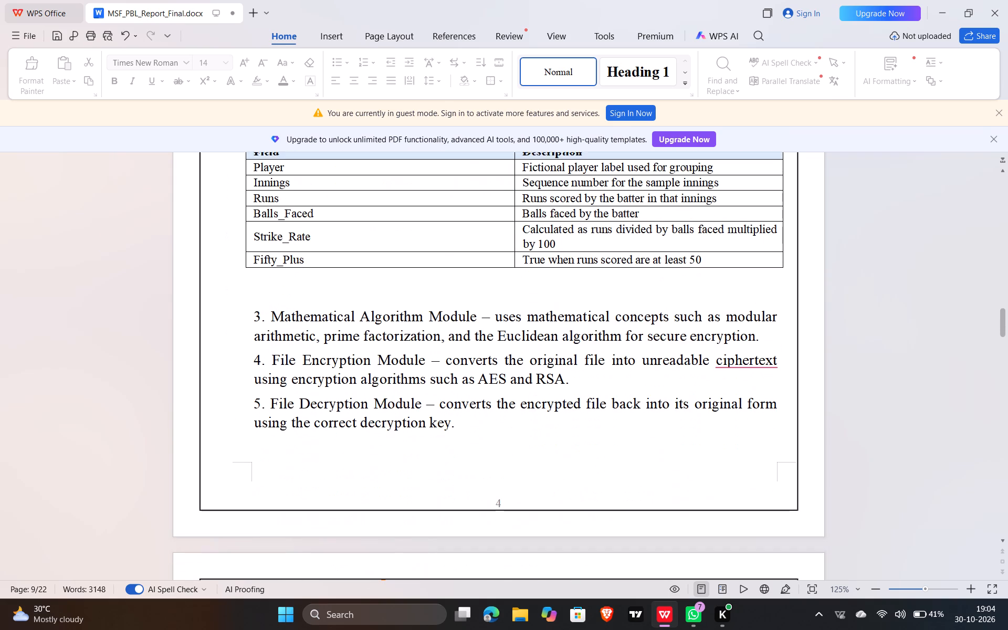
scroll(639, 279, "up", 2)
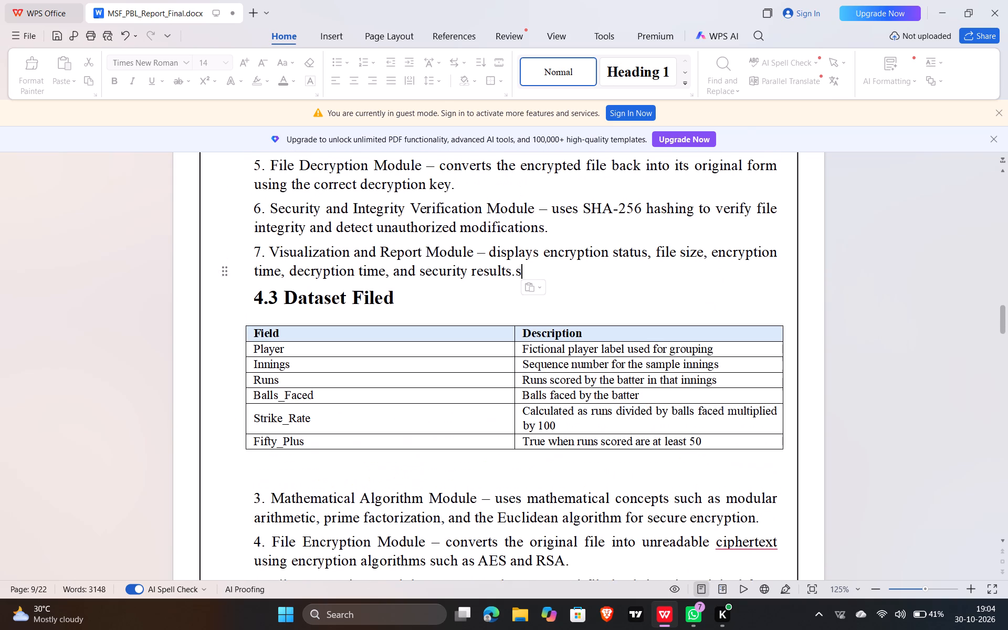
scroll(639, 279, "up", 1)
key("BackSpace")
Delete the duplicate module 3 to 7 descriptions between the 4.3 dataset table and the 4.4 Advantages heading.
scroll(564, 211, "down", 1)
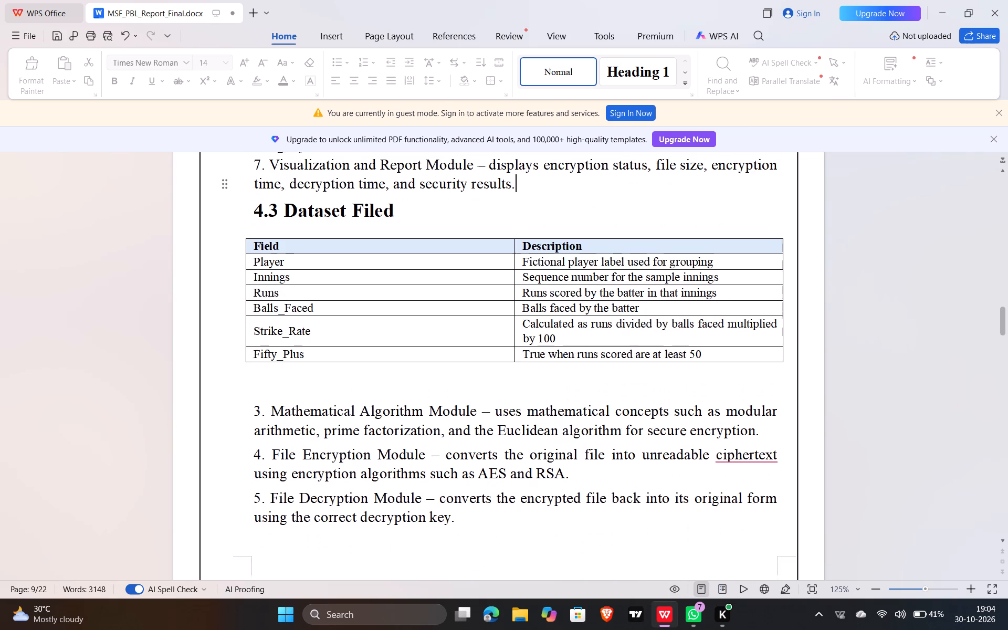
scroll(564, 211, "down", 4)
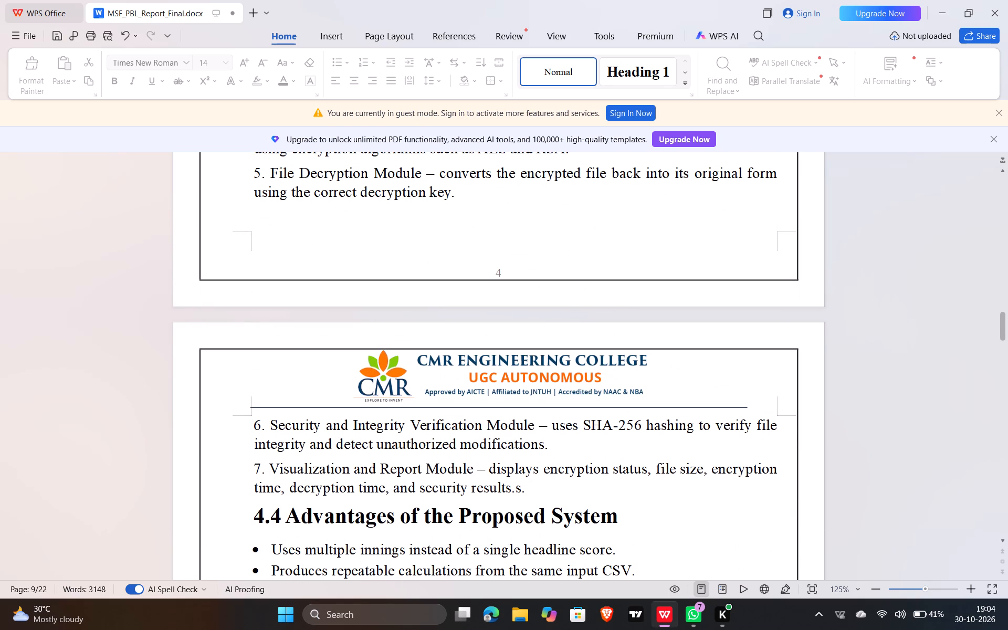
scroll(368, 193, "up", 2)
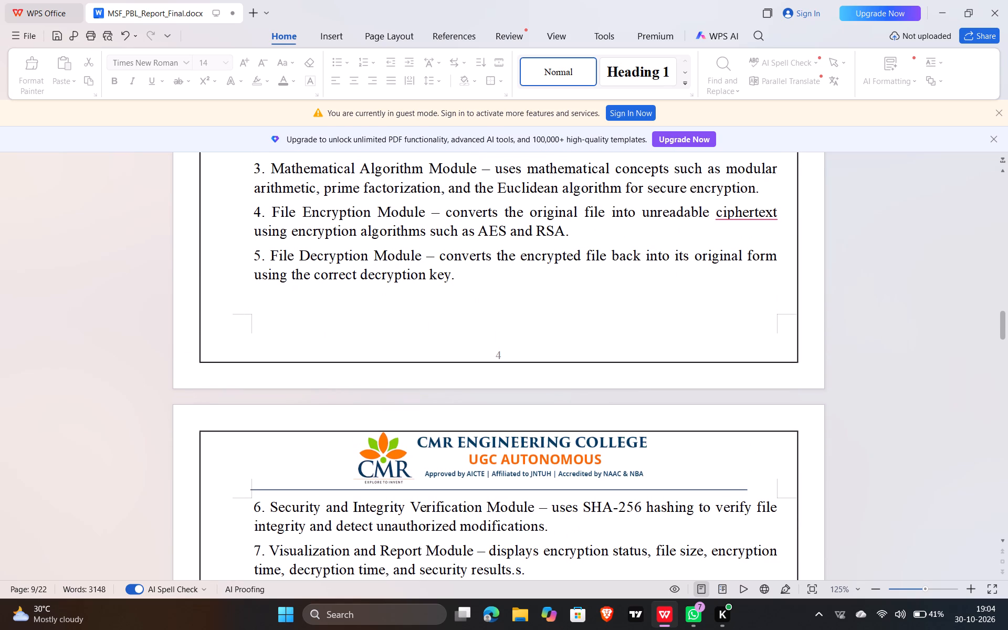
left_click_drag(254, 167, 490, 529)
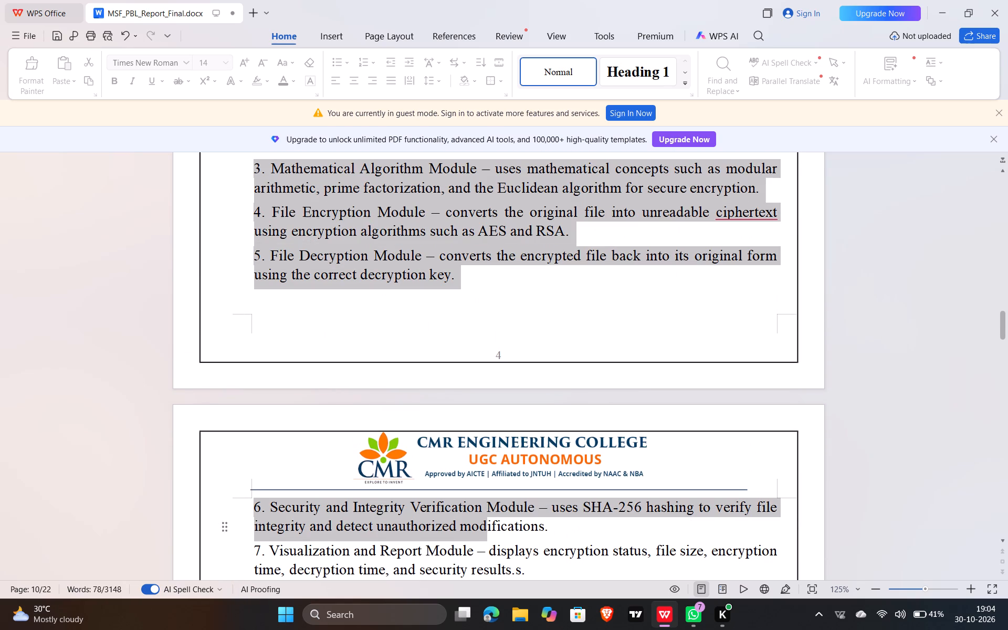
left_click_drag(490, 529, 529, 354)
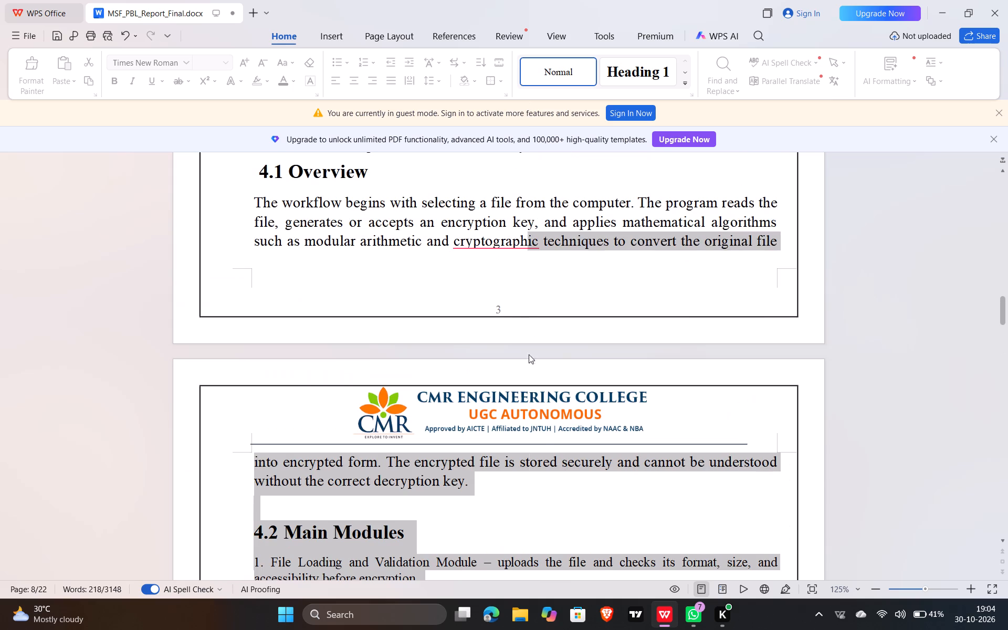
left_click_drag(529, 354, 549, 579)
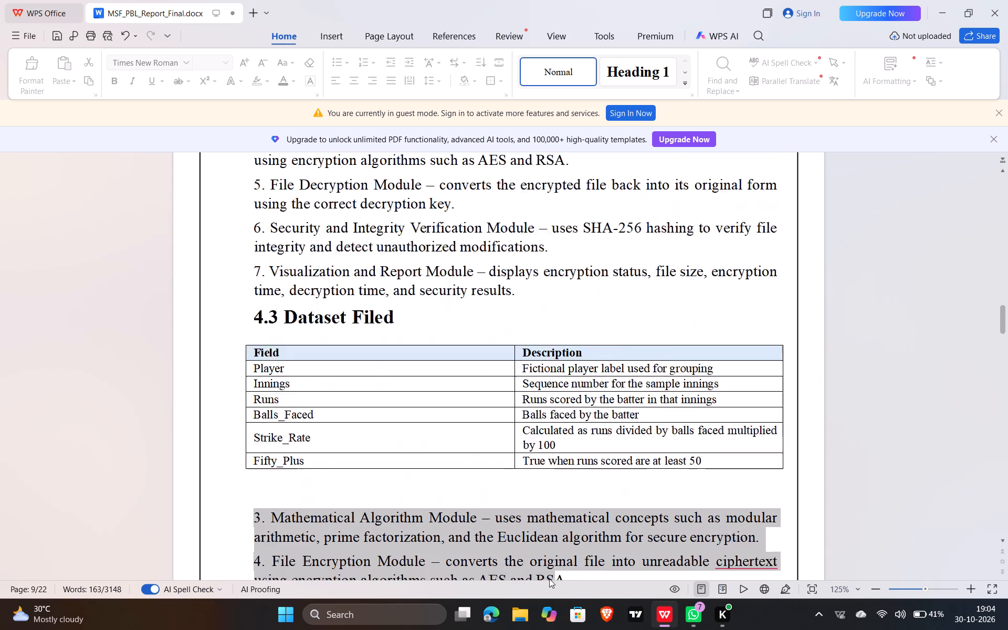
left_click_drag(549, 579, 575, 577)
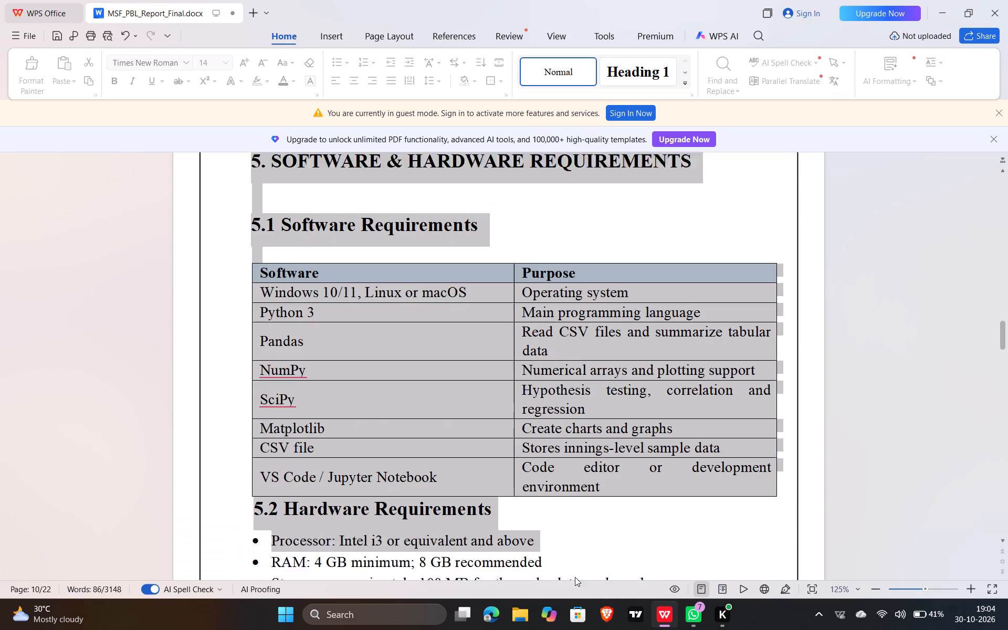
left_click_drag(575, 577, 531, 164)
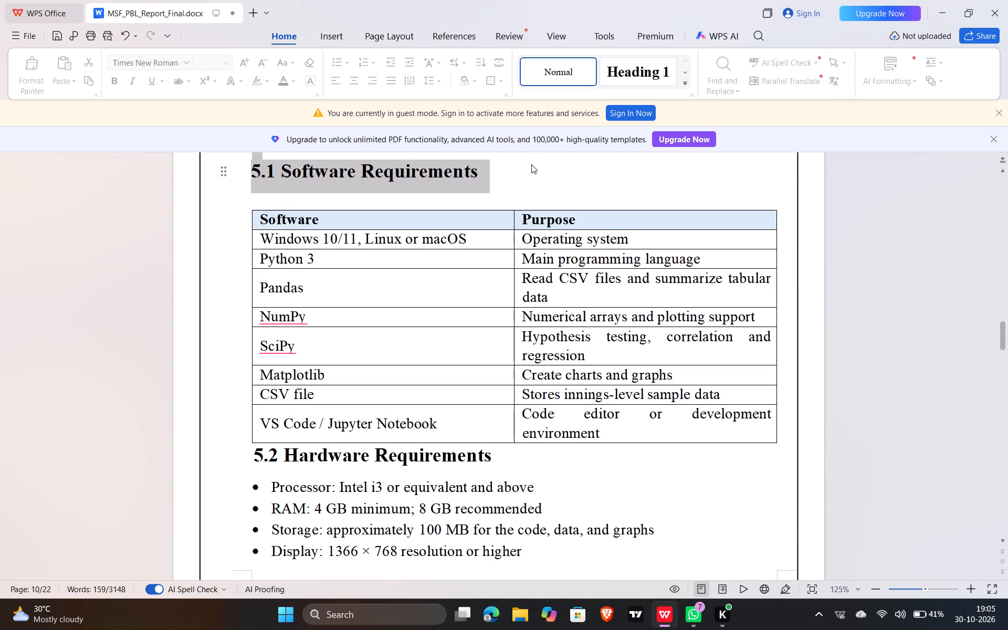
left_click_drag(531, 164, 536, 156)
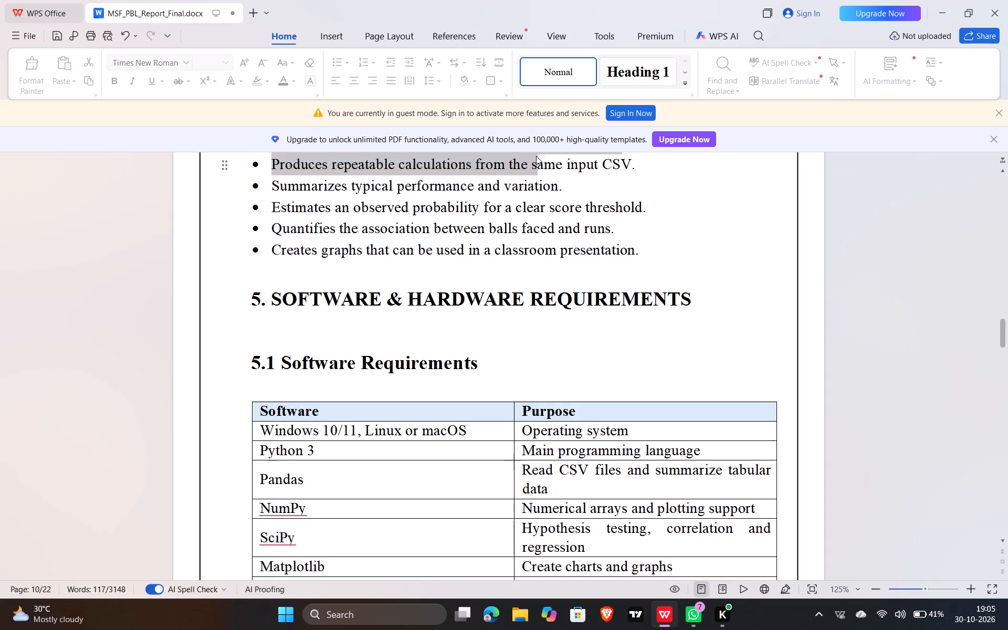
left_click_drag(536, 156, 560, 264)
key("BackSpace")
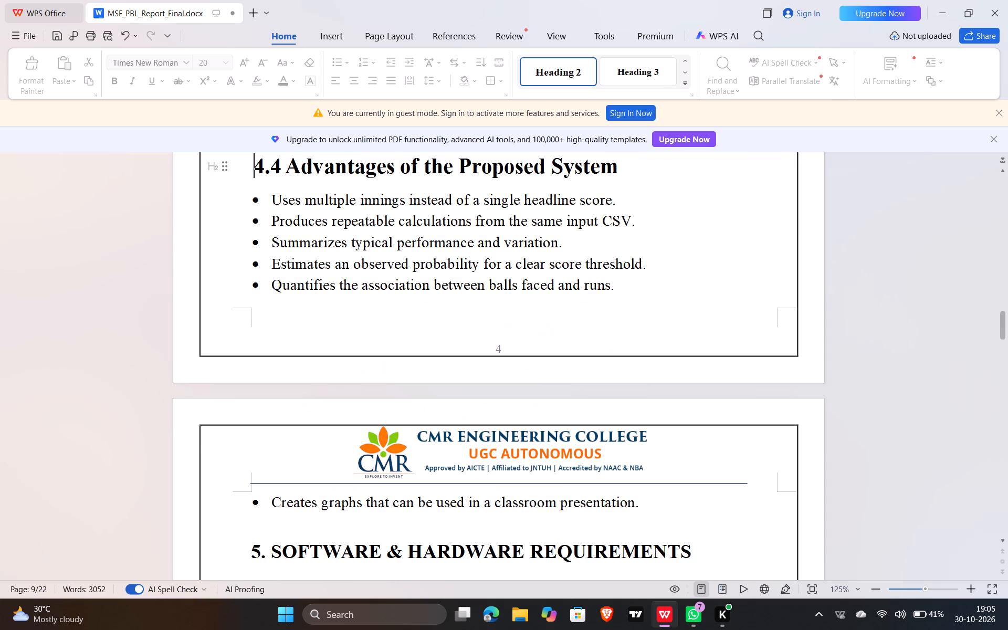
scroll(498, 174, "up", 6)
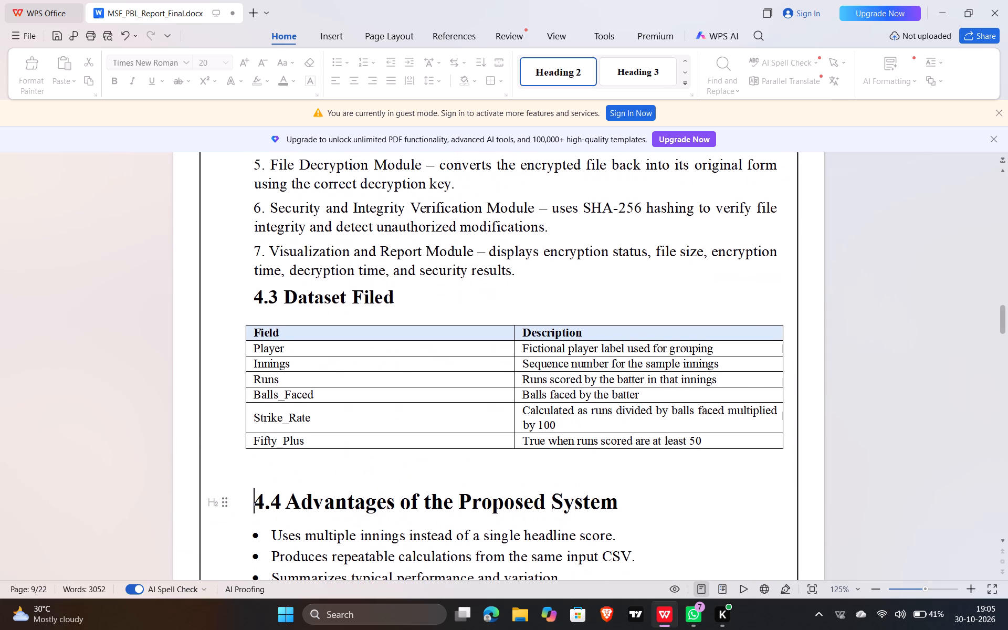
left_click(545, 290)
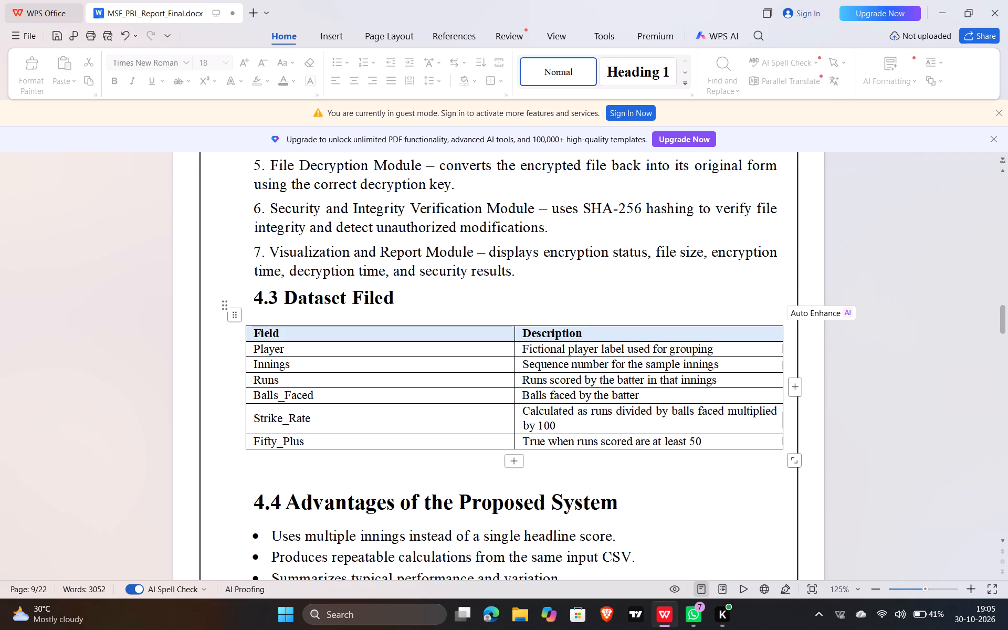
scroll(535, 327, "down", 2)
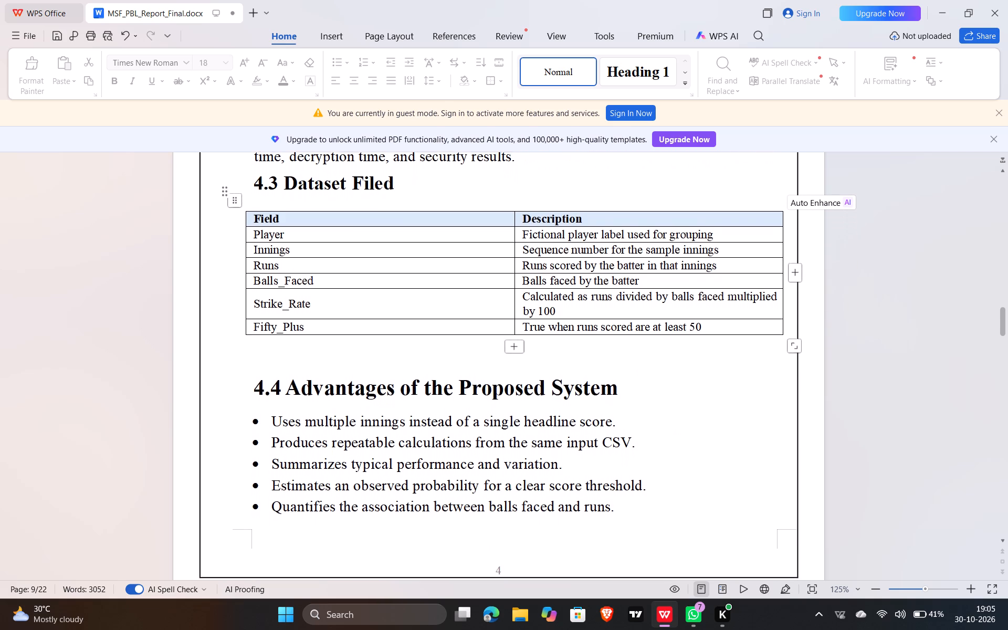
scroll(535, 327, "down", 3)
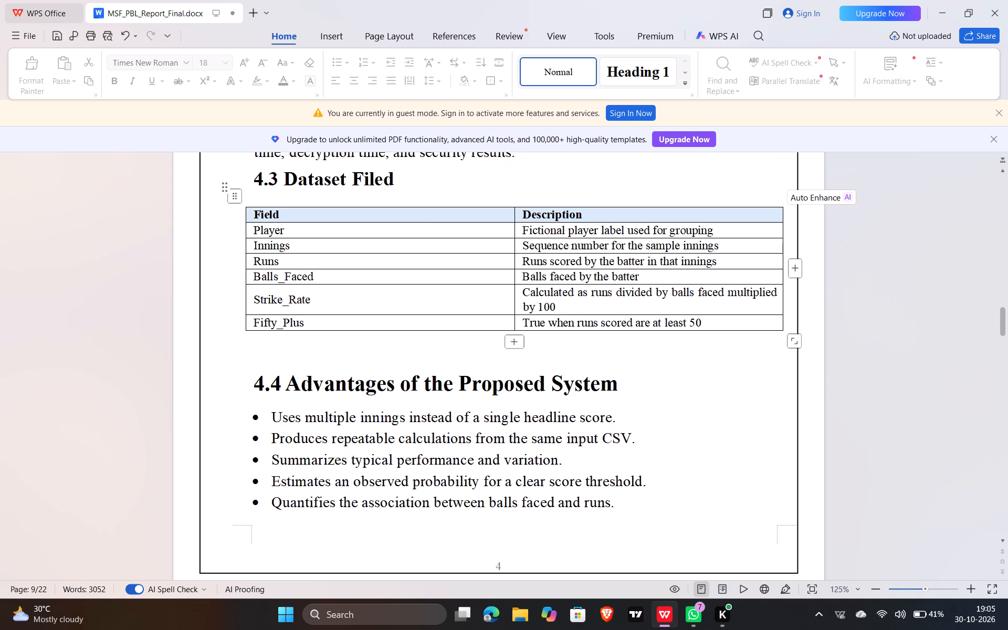
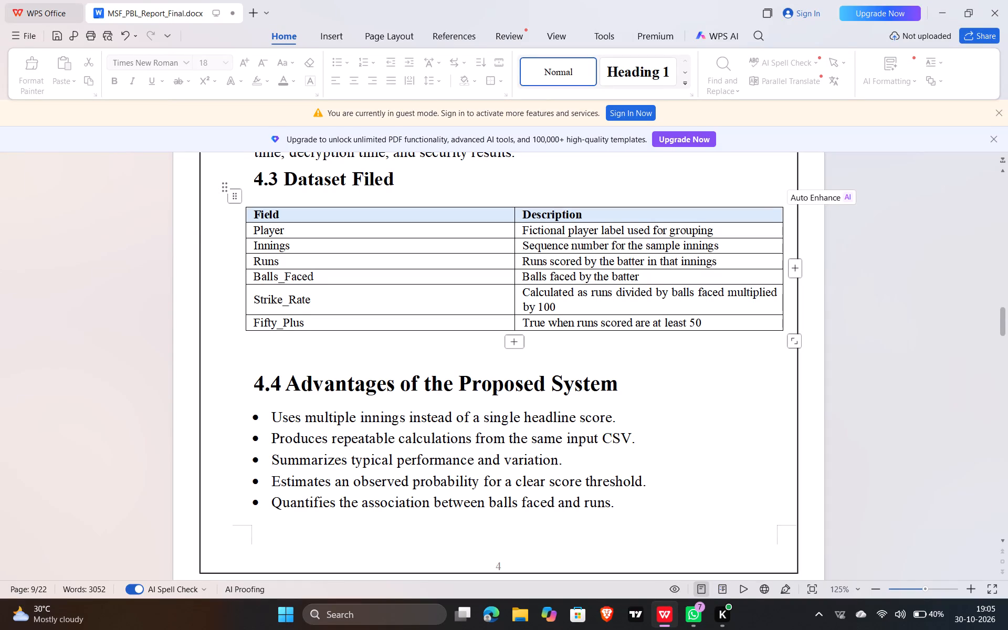
Clear the Player entry from the Field column of the 4.3 dataset table.
left_click_drag(254, 229, 287, 229)
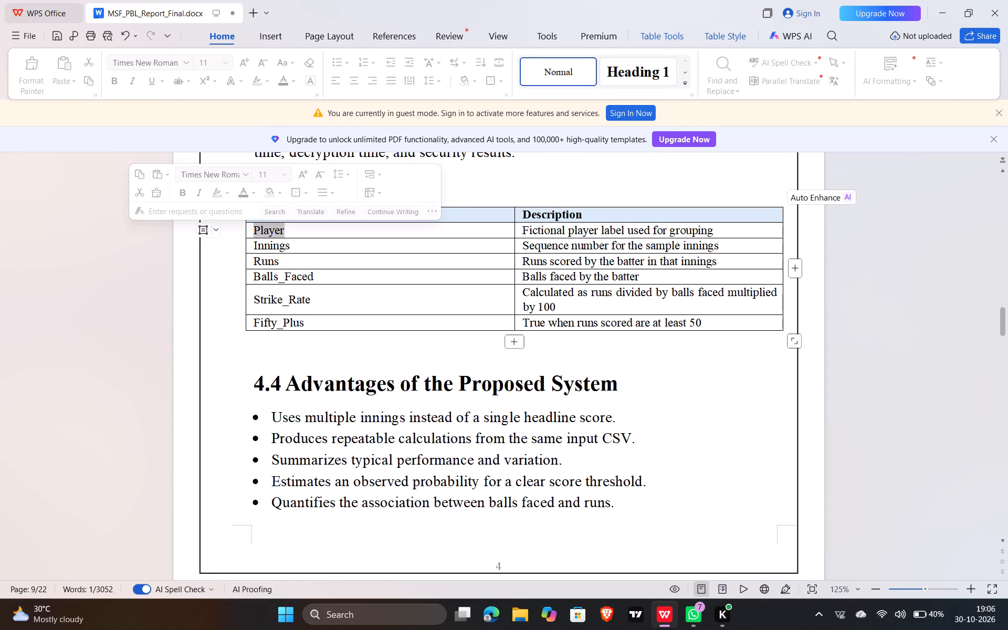
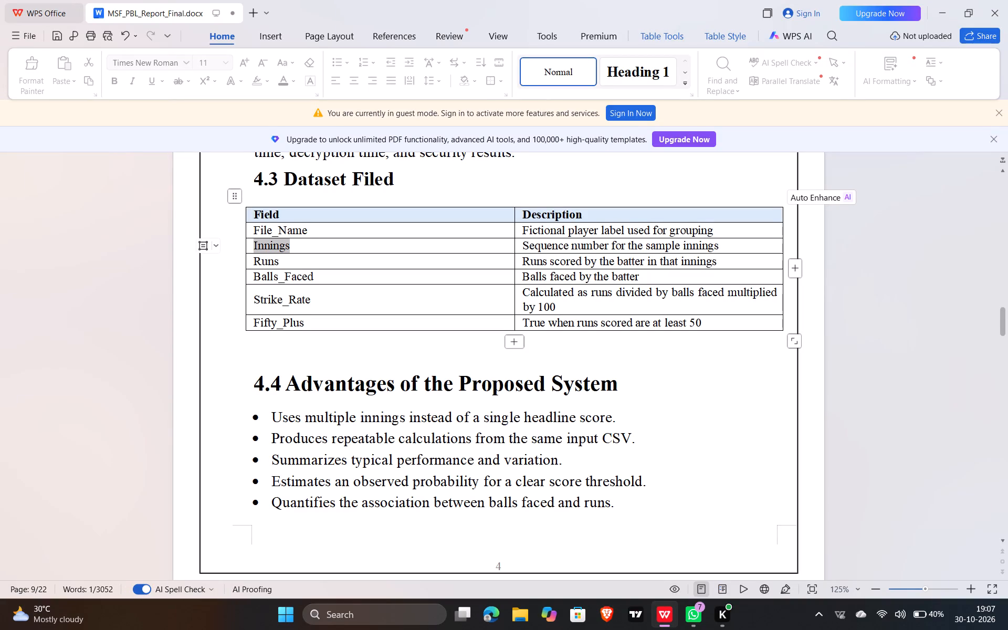
Replace the selected Innings field name in the 4.3 dataset table with File_Type.
key("BackSpace")
key("ctrl+v")
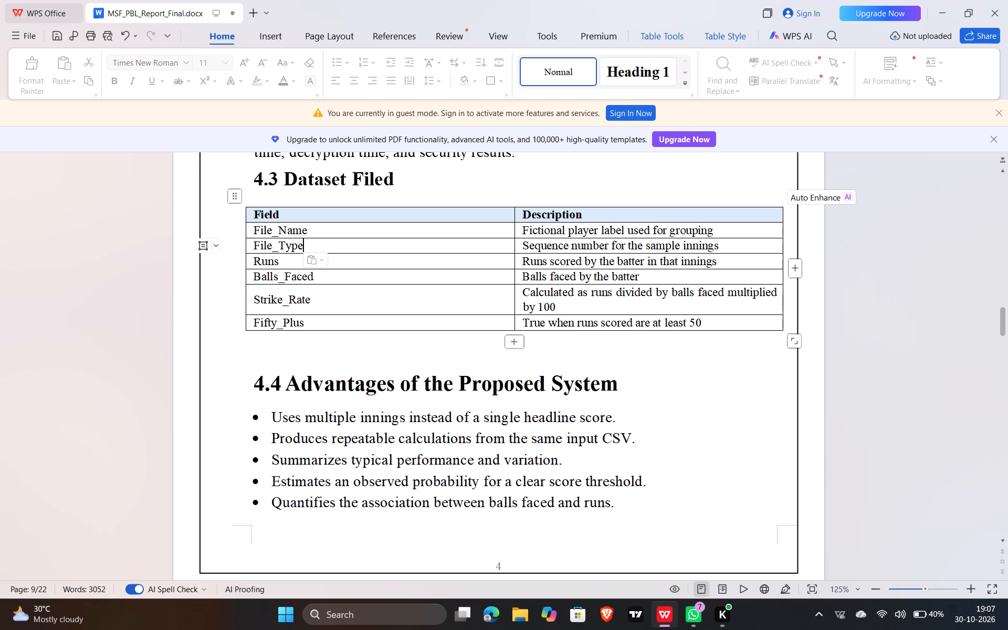
Select the Runs field name in the 4.3 dataset table for replacement.
left_click_drag(253, 260, 285, 263)
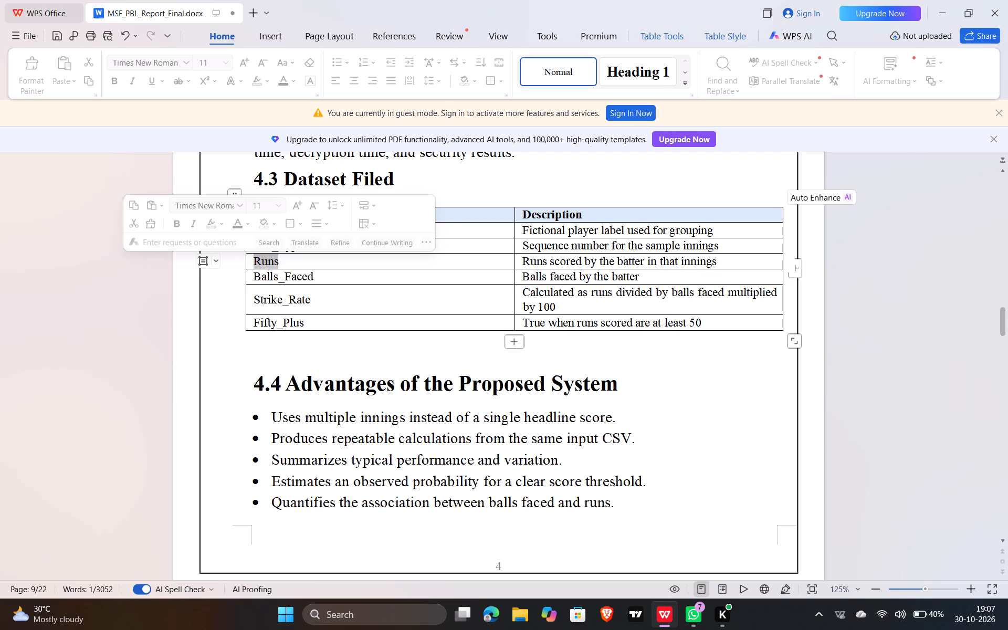
Clear the field name "Runs" from the row below File_Type in the section 4.3 dataset table.
key("BackSpace")
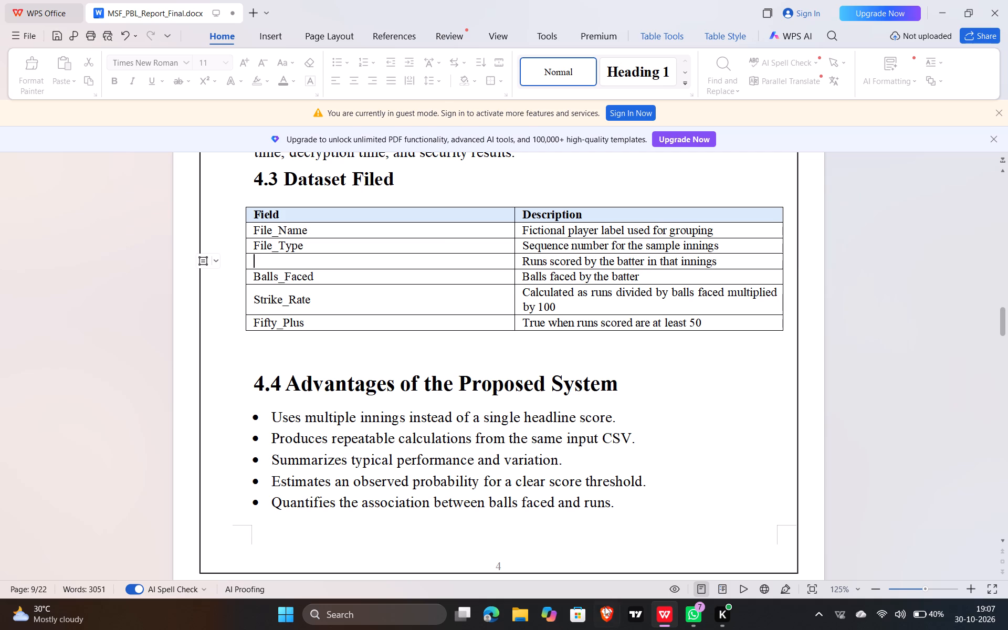
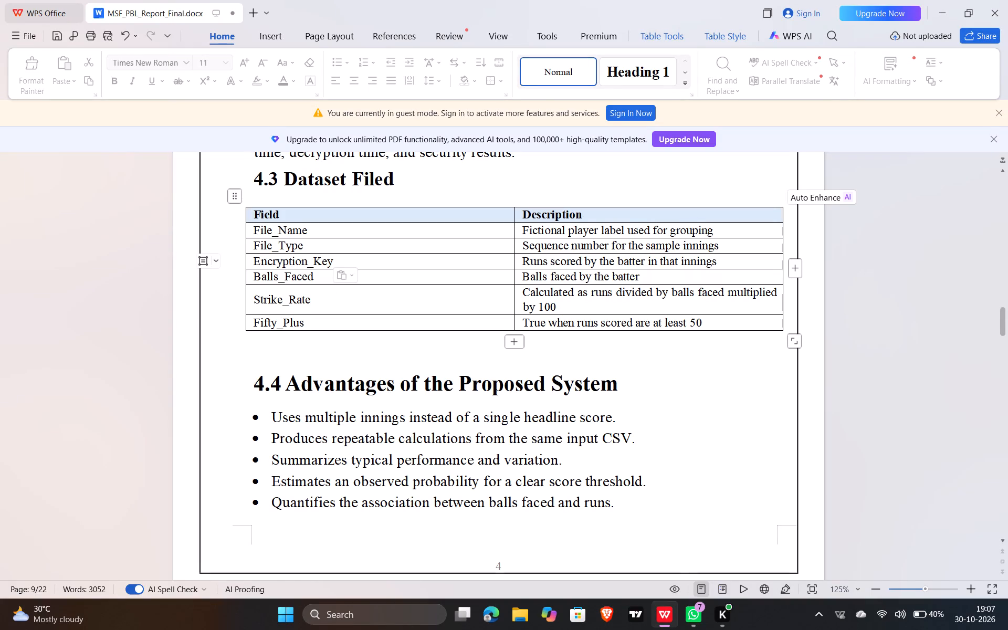
Clear the field name "Balls_Faced" from the row below Encryption_Key in the section 4.3 dataset table.
left_click_drag(254, 276, 314, 280)
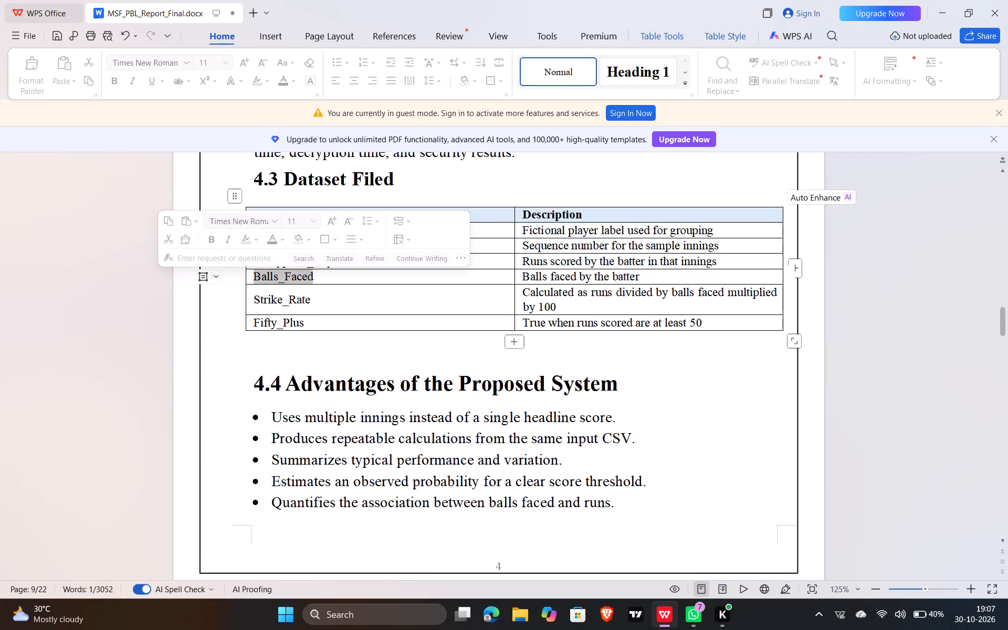
key("BackSpace")
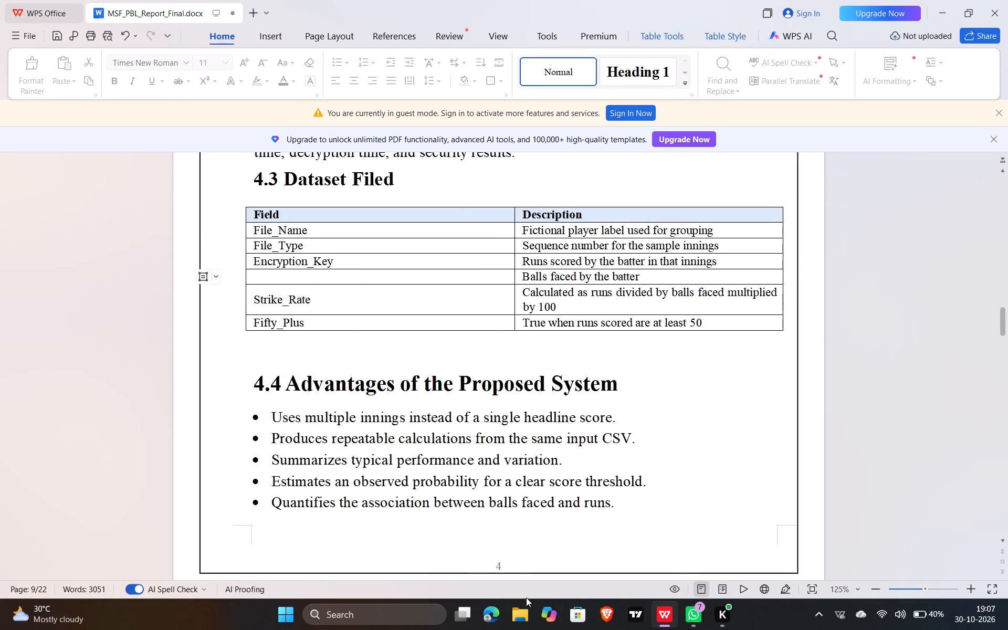
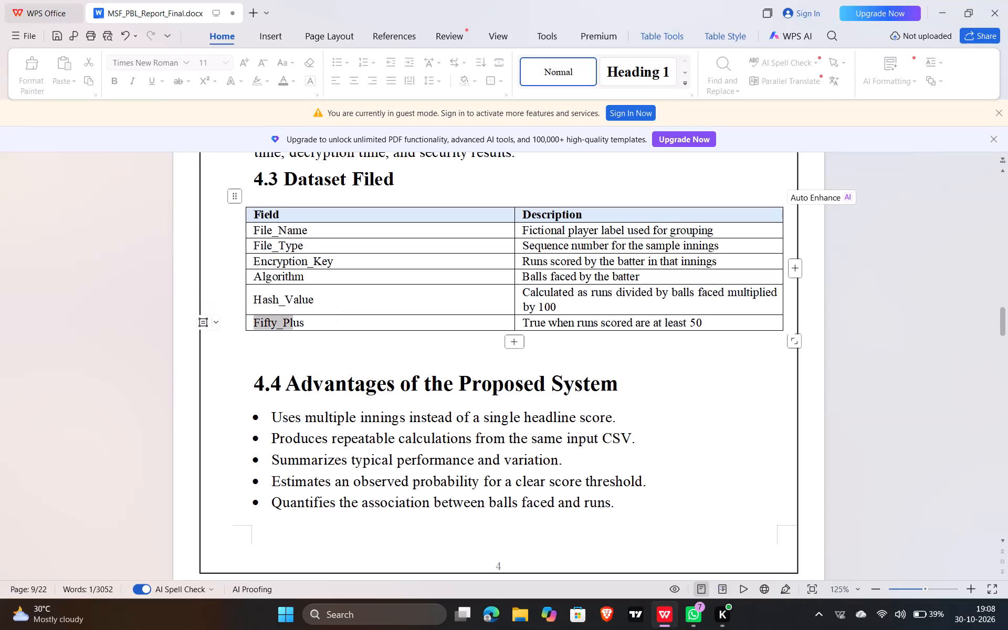
Replace the field name "Fifty_Plus" with "Decryption_Status" in the last row of the section 4.3 dataset table.
key("BackSpace")
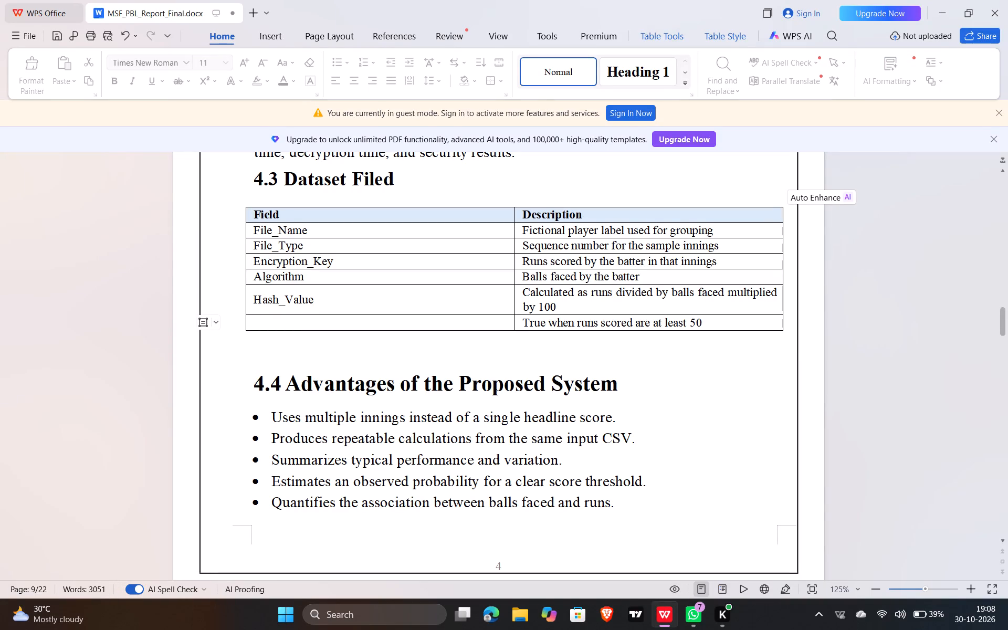
key("ctrl+v")
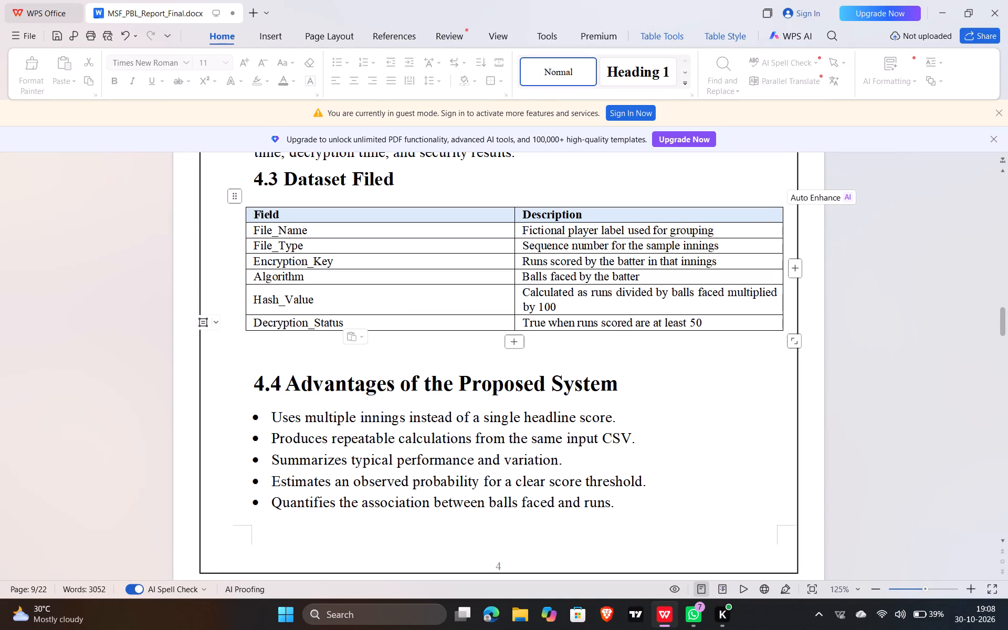
Clear the description in the File_Name row of the section 4.3 dataset table.
left_click_drag(524, 227, 729, 234)
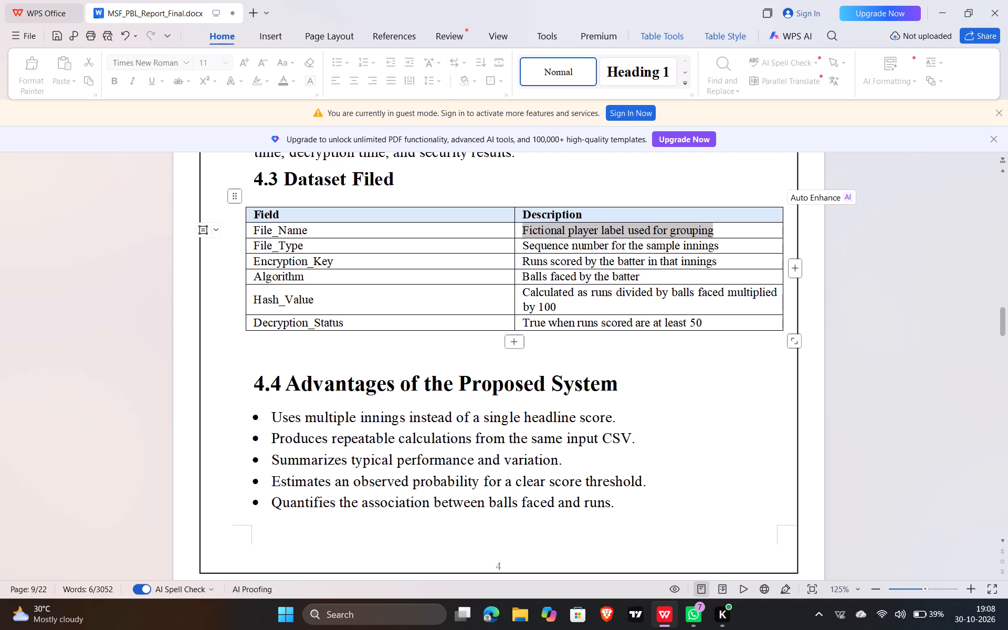
left_click_drag(729, 234, 745, 237)
key("BackSpace")
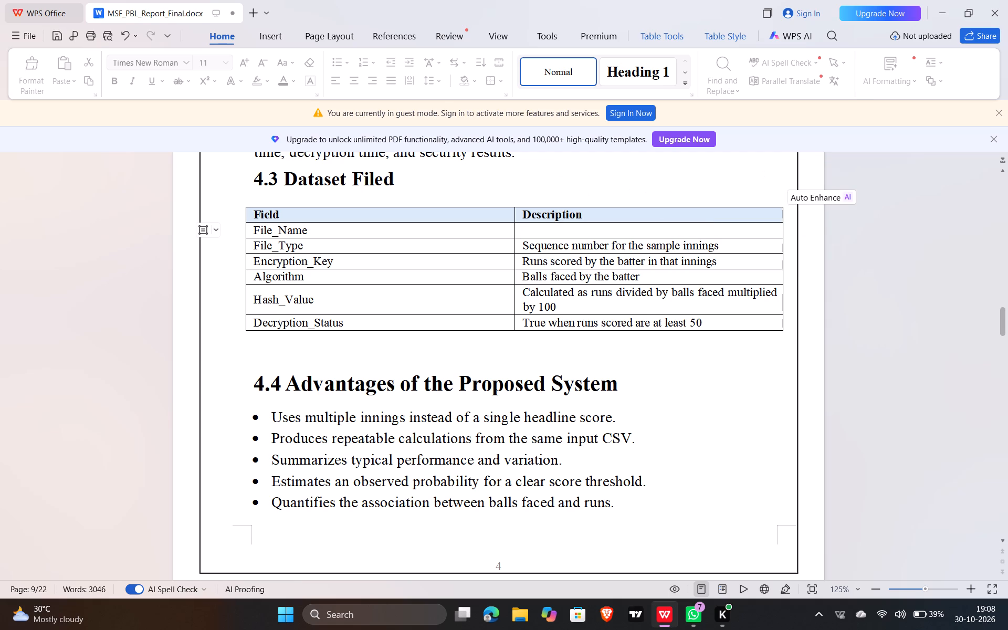
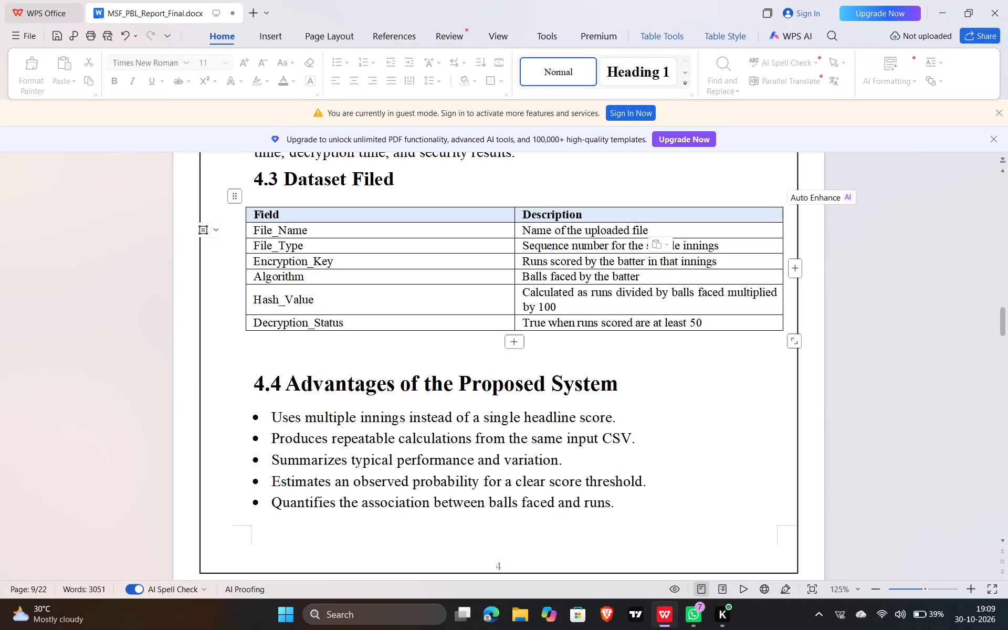
Clear the description "Sequence number for the sample innings" from the File_Type row of the section 4.3 dataset table.
left_click(521, 245)
left_click_drag(521, 245, 577, 243)
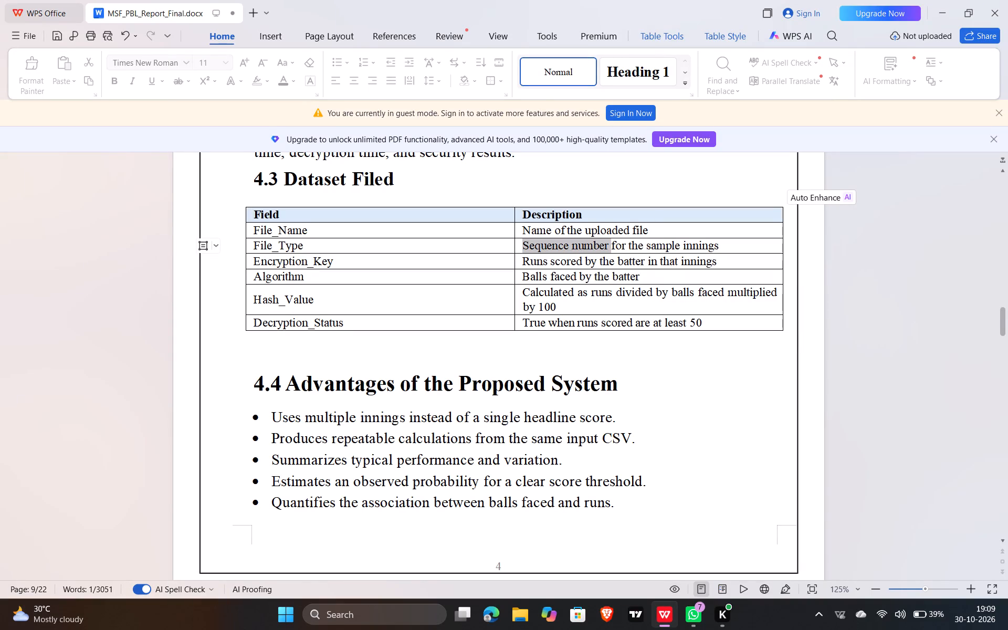
left_click_drag(577, 243, 705, 247)
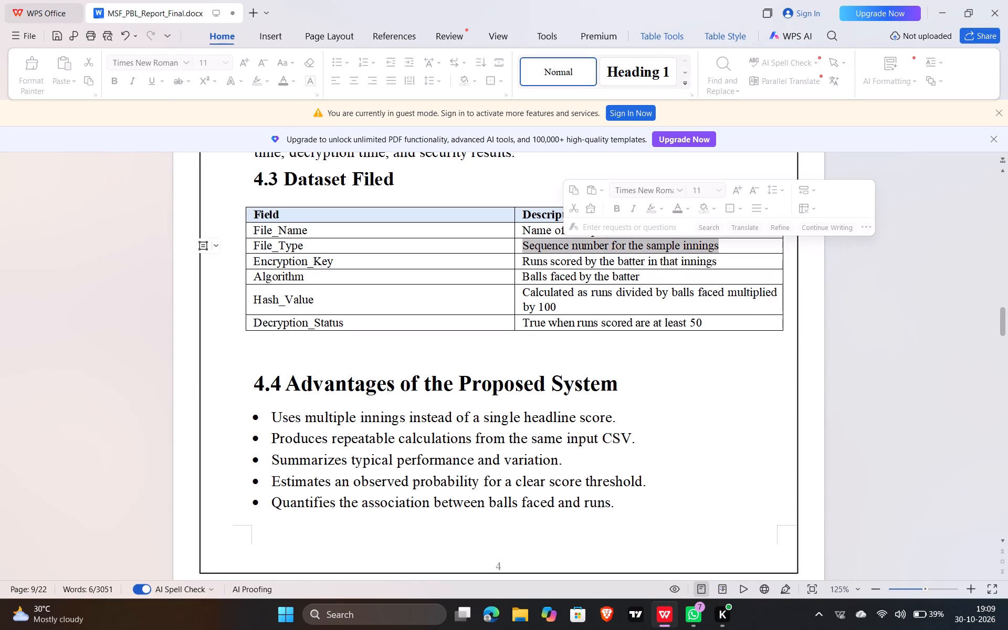
key("BackSpace")
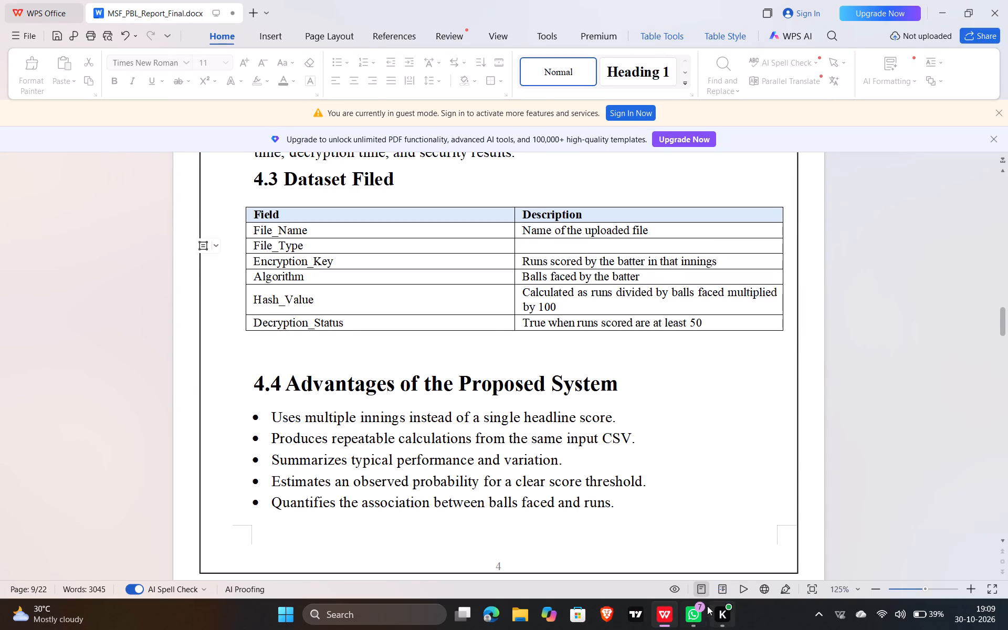
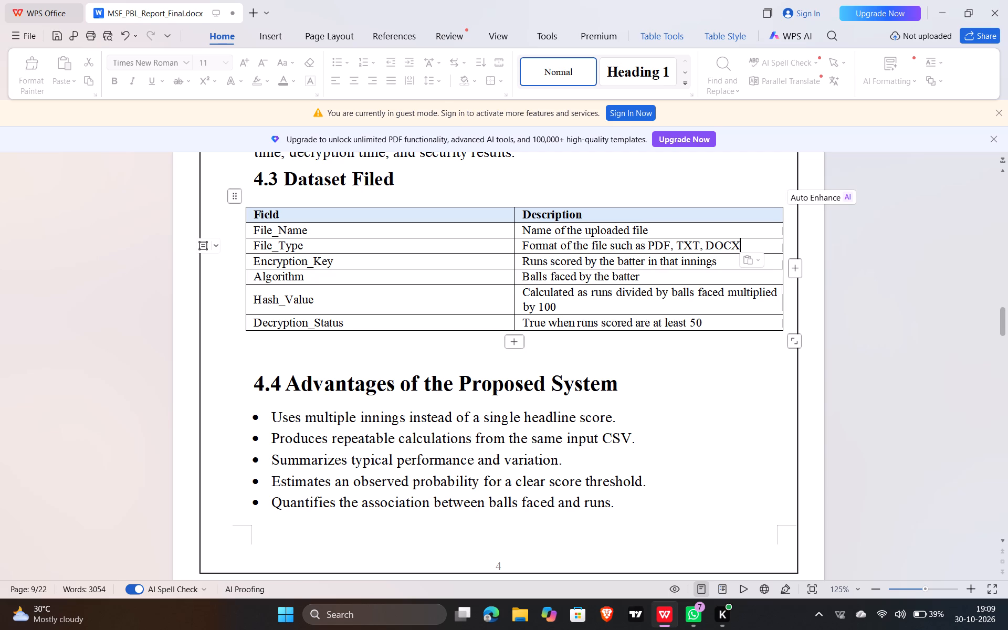
Clear the description "Runs scored by the batter in that innings" from the Encryption_Key row of the section 4.3 dataset table.
left_click_drag(522, 261, 724, 272)
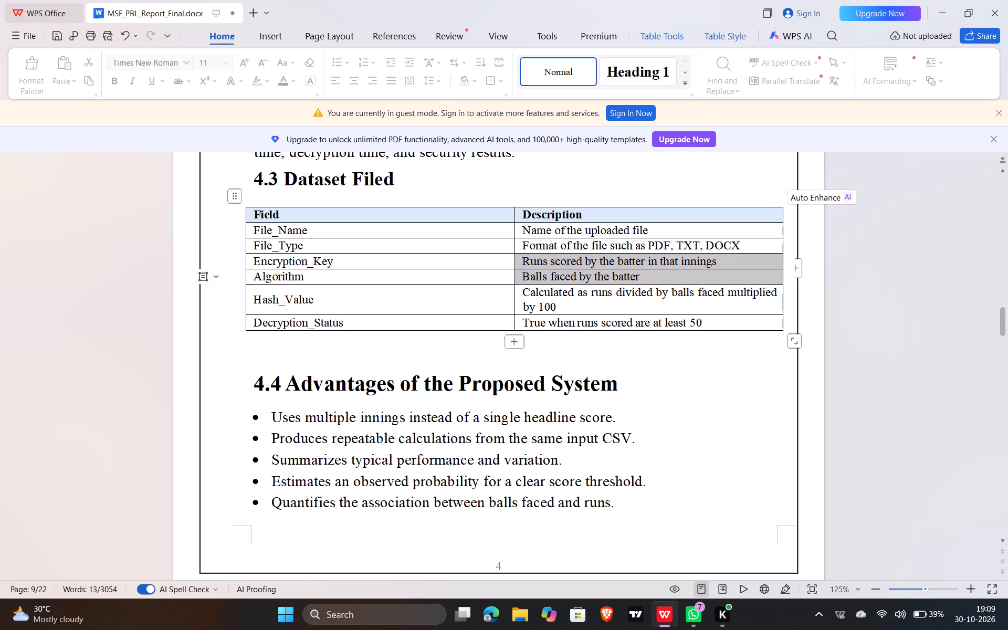
left_click_drag(724, 272, 718, 264)
key("BackSpace")
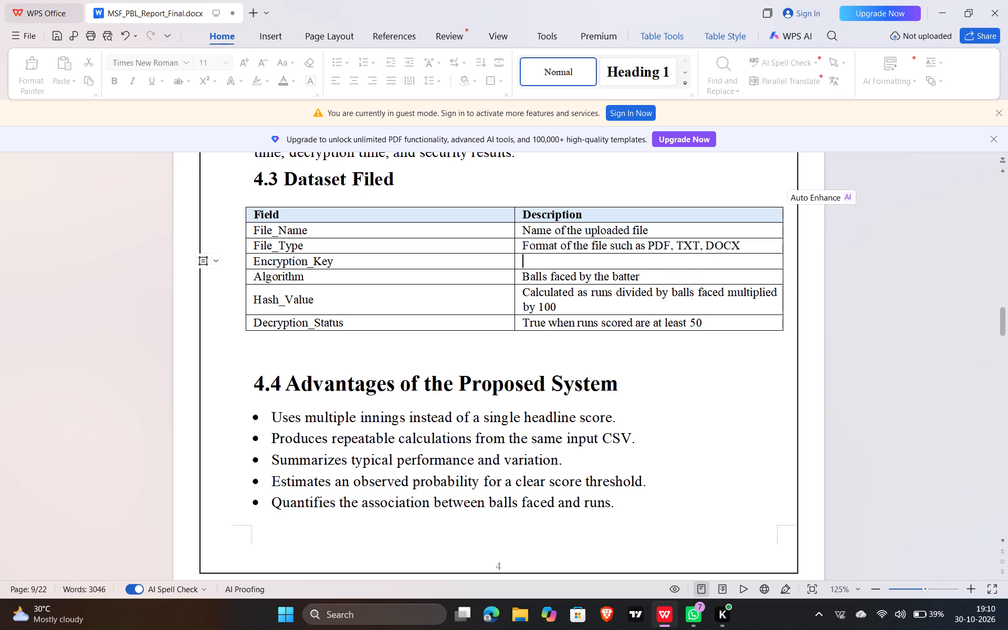
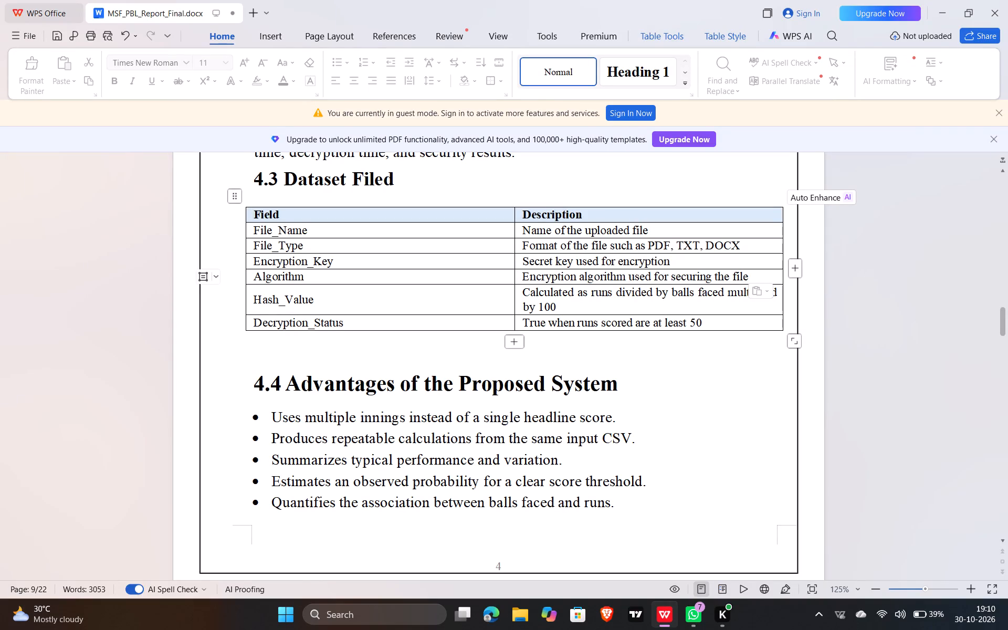
Clear the description "Calculated as runs divided by balls faced multiplied by 100" from the Hash_Value row of the section 4.3 dataset table.
left_click_drag(521, 292, 561, 311)
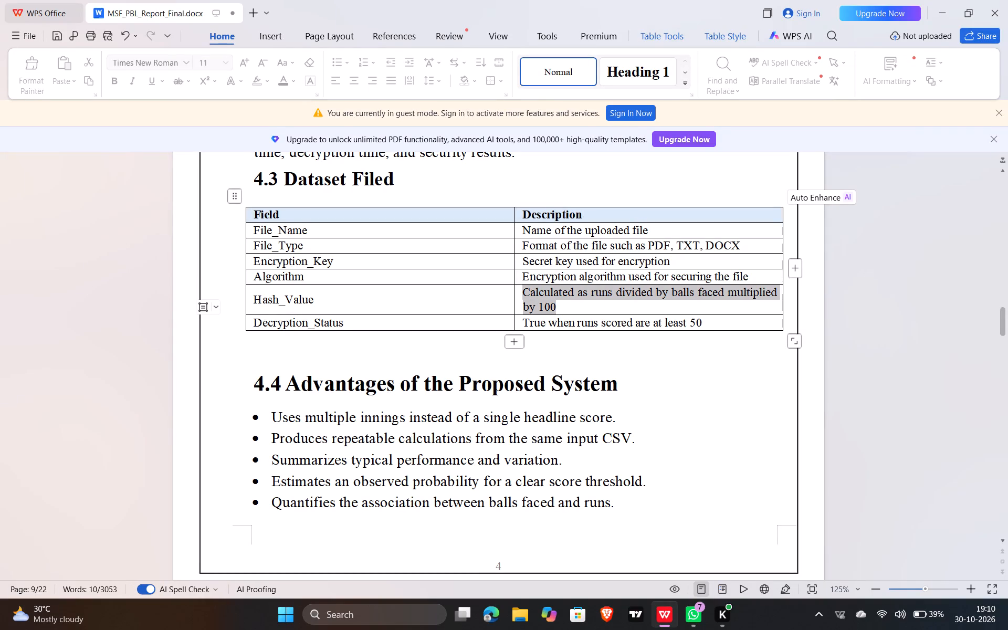
left_click_drag(561, 311, 559, 310)
key("BackSpace")
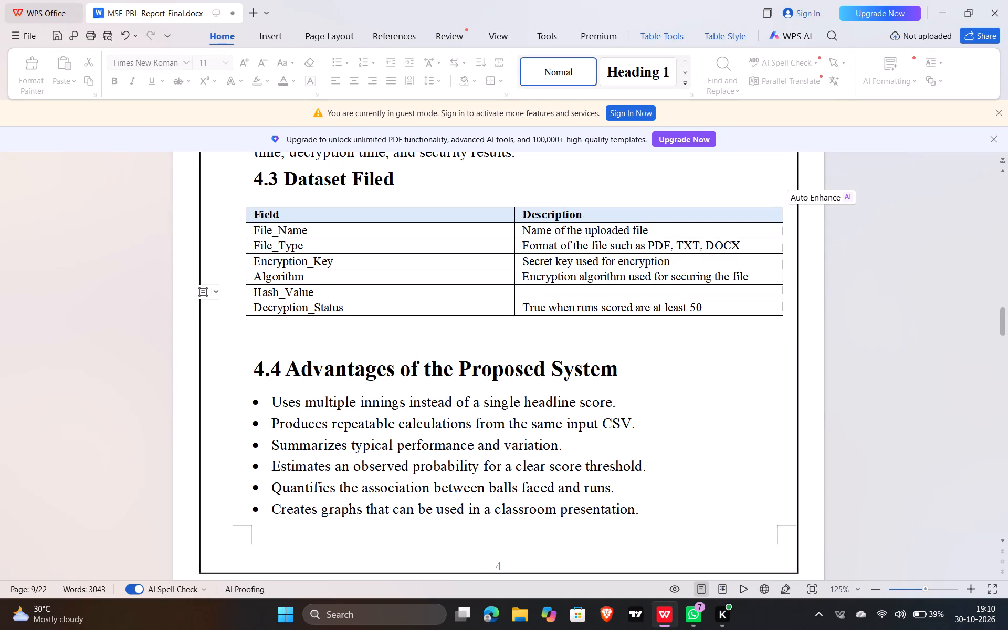
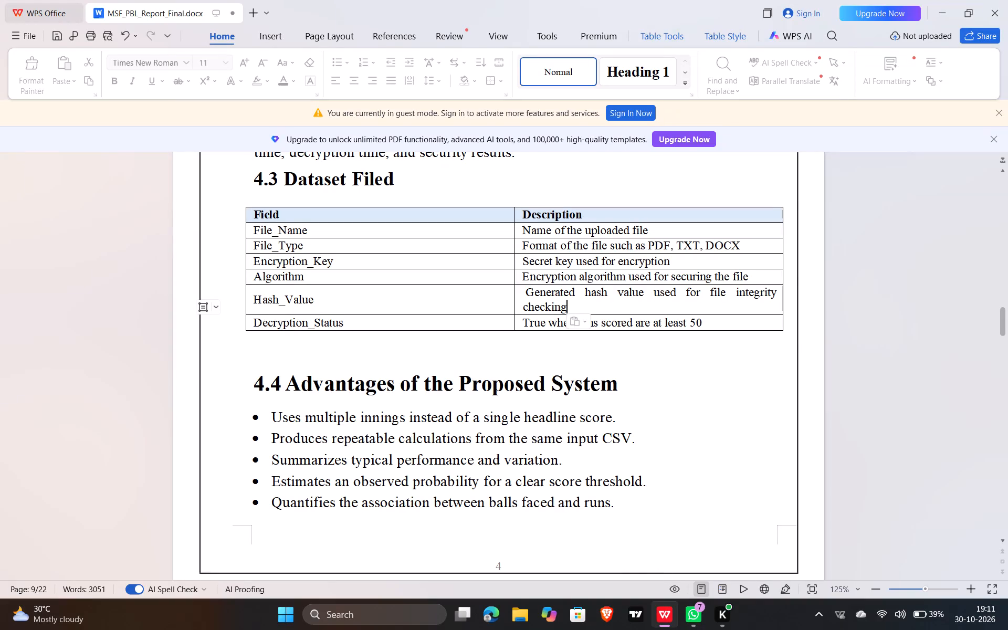
Remove the stray leading space before "Generated hash value" in the Hash_Value row's description.
left_click(527, 289)
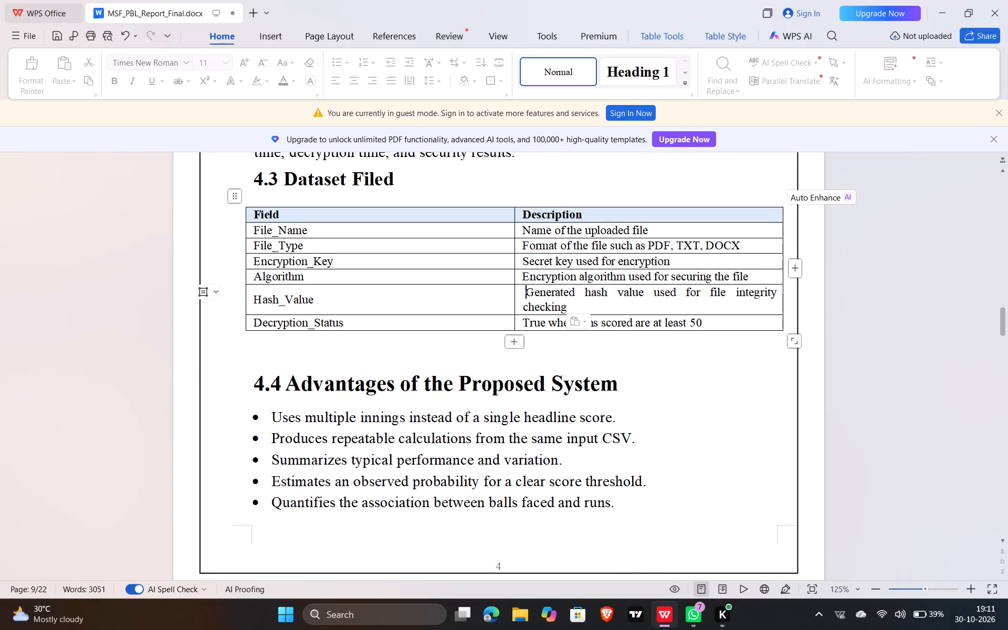
key("BackSpace")
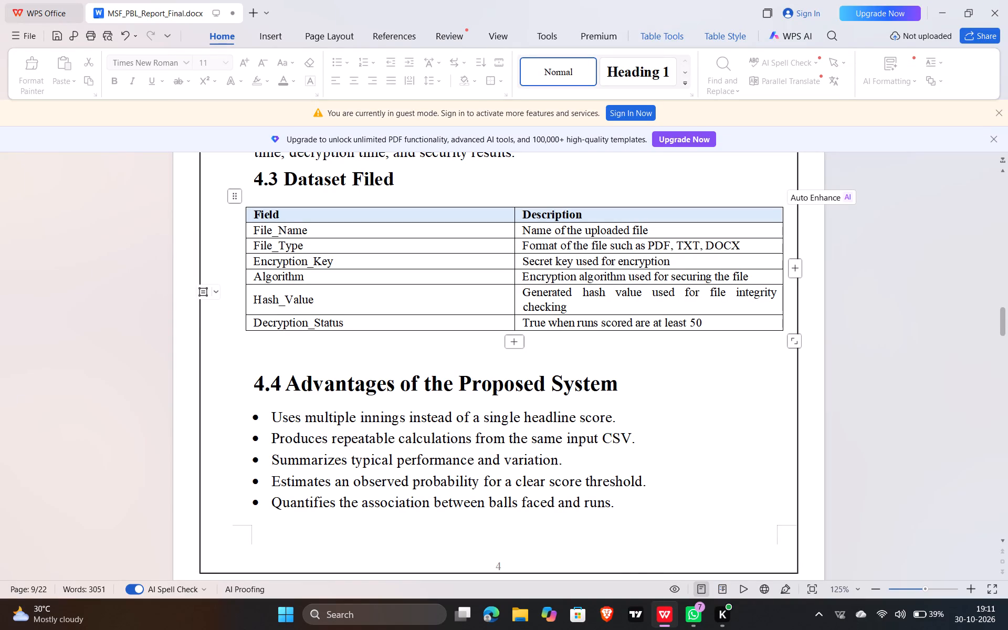
Clear the description "True when runs scored are at least 50" from the Decryption_Status row of the section 4.3 dataset table.
left_click_drag(522, 319, 671, 325)
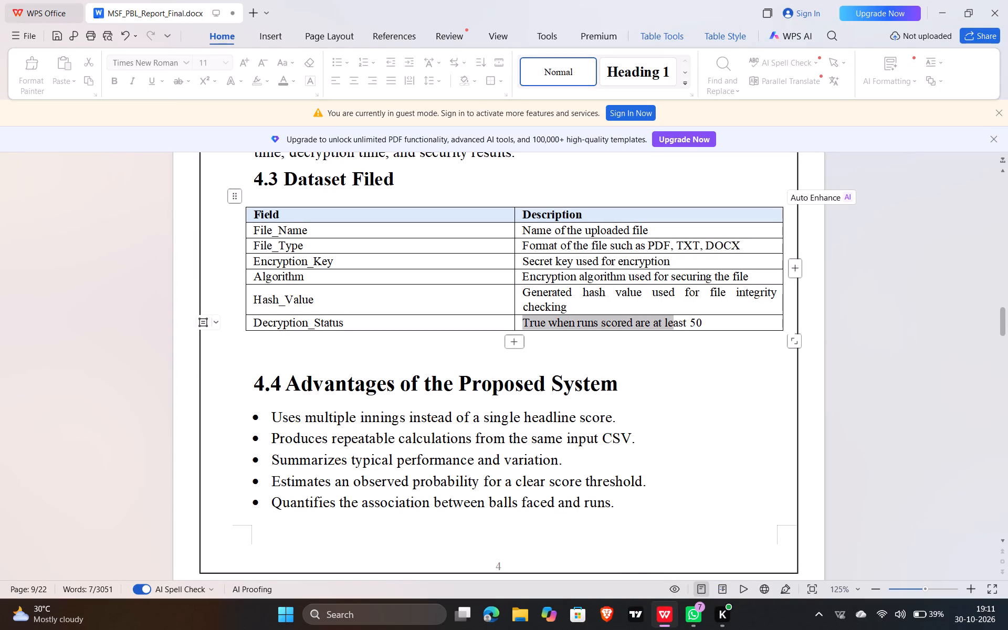
left_click_drag(671, 325, 731, 324)
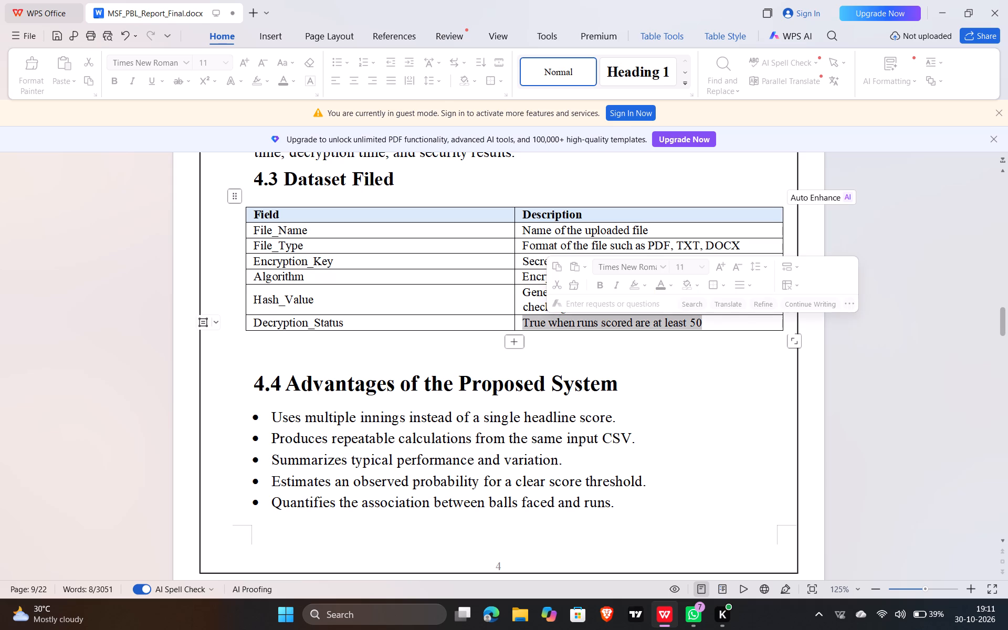
key("BackSpace")
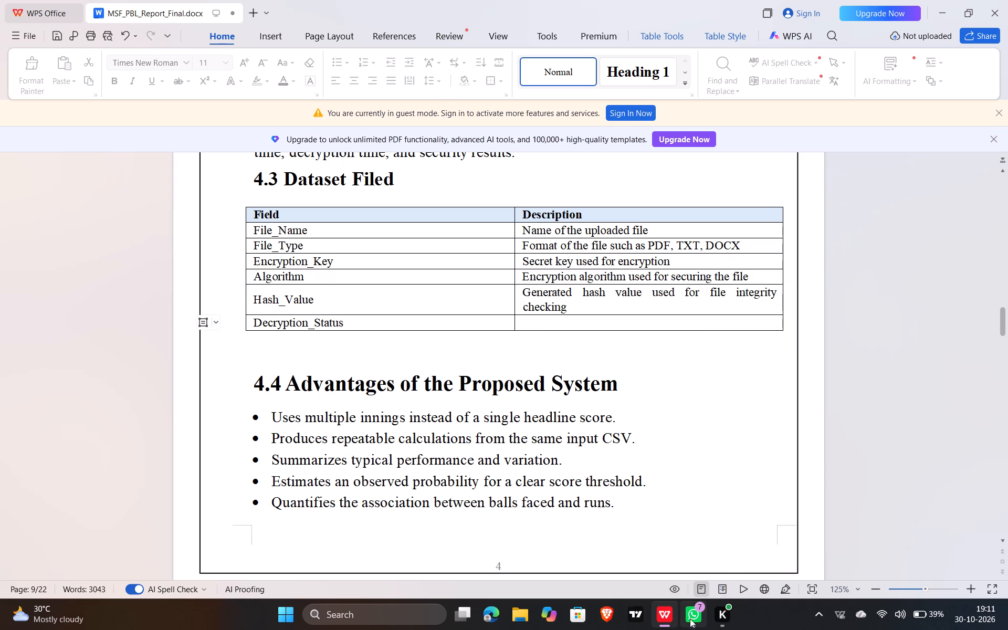
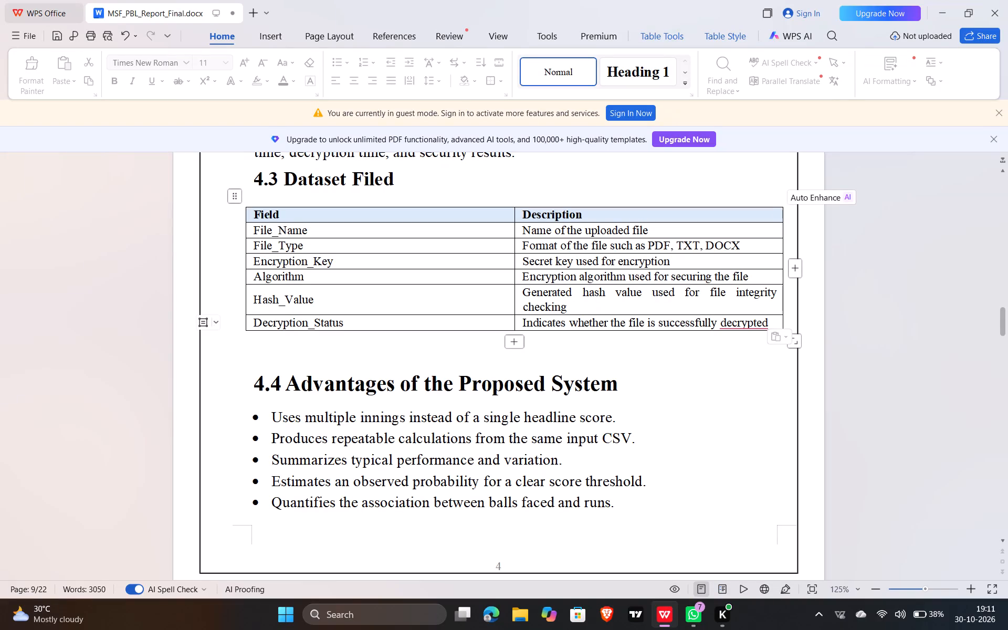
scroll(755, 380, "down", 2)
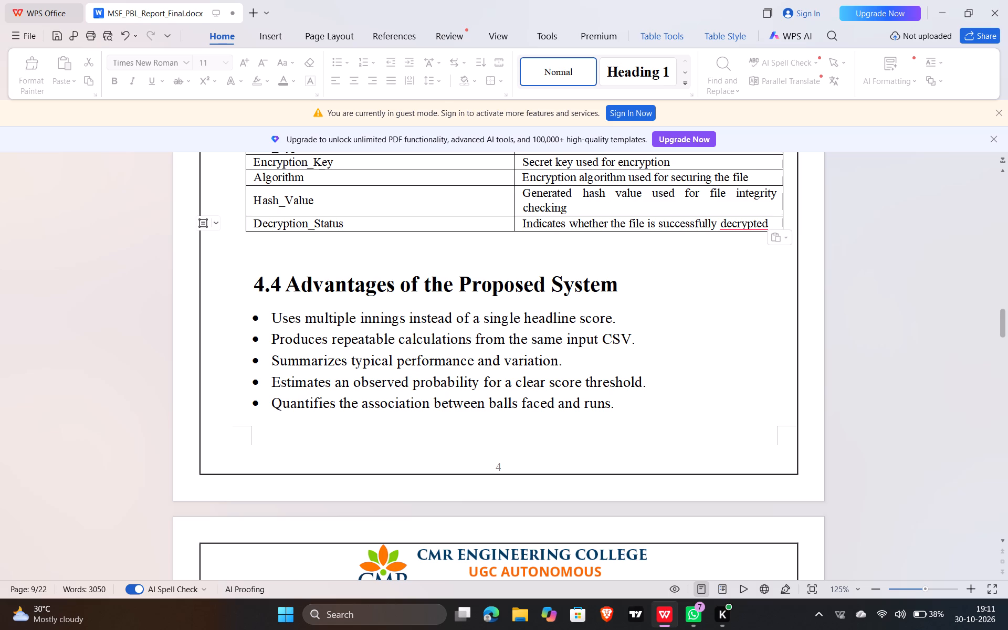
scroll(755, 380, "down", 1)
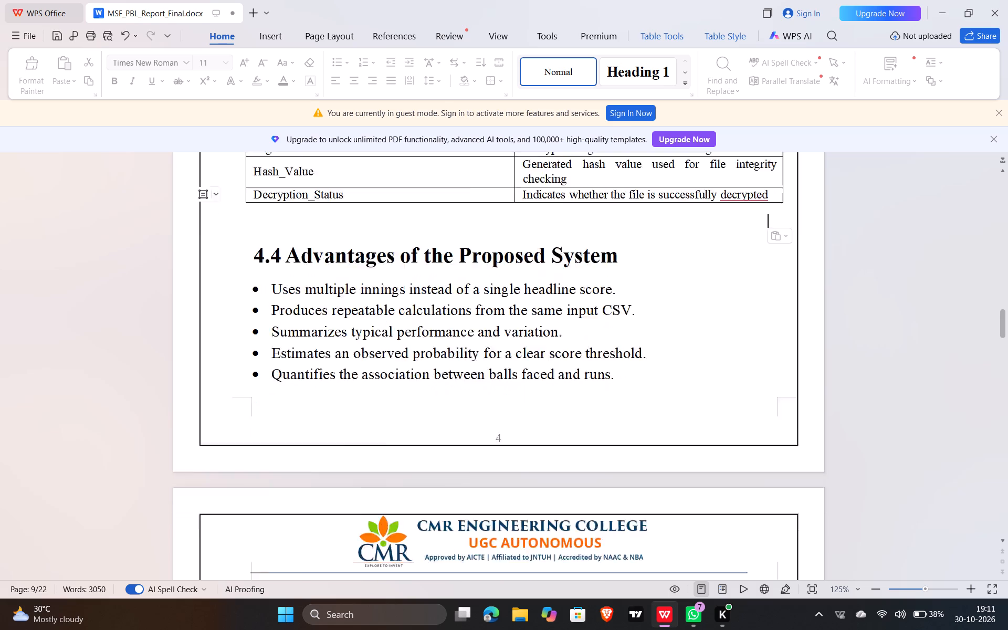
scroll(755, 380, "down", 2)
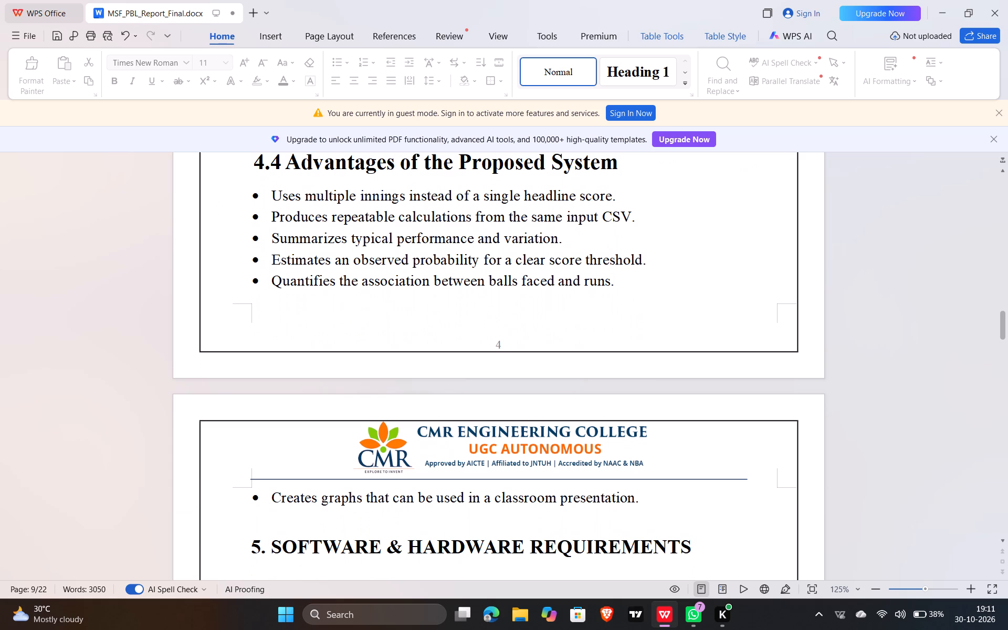
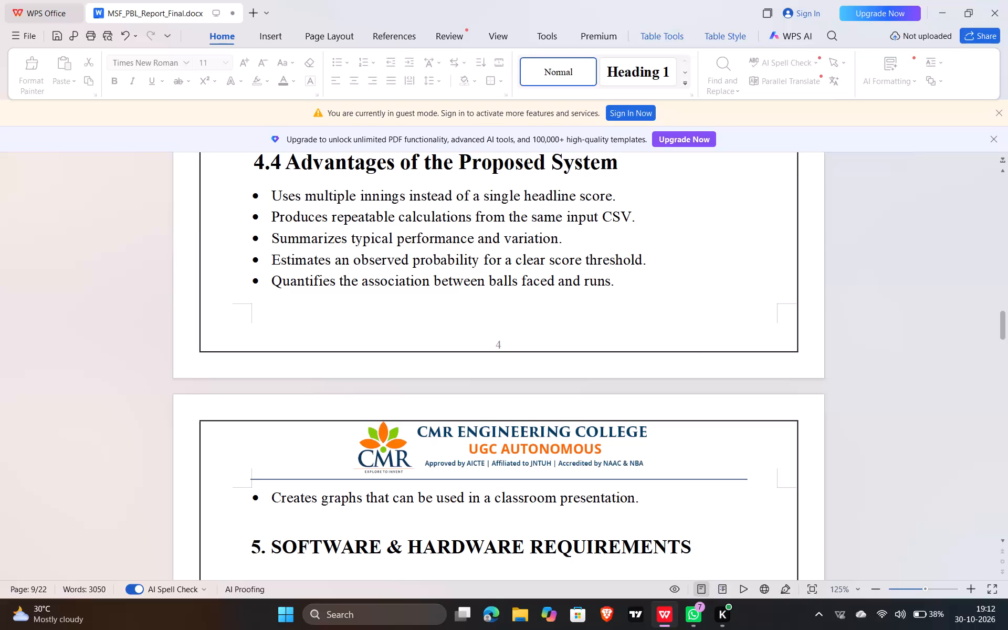
Delete the cricket advantages bullets under section 4.4, keeping only the first bullet's opening word "Uses".
left_click(301, 194)
left_click_drag(301, 194, 319, 202)
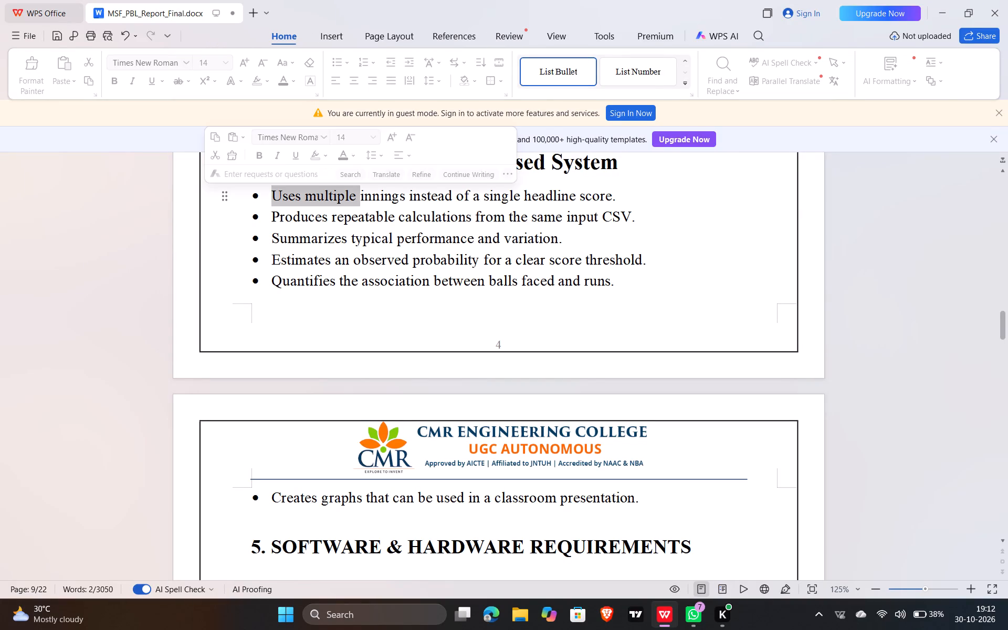
left_click(319, 202)
left_click_drag(304, 195, 668, 483)
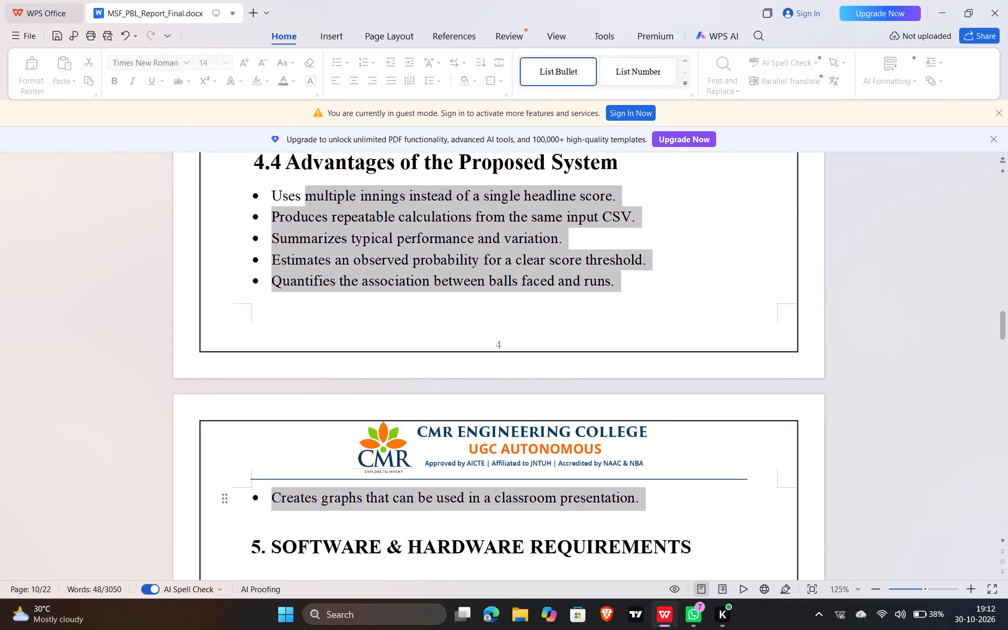
left_click_drag(668, 483, 657, 482)
key("BackSpace")
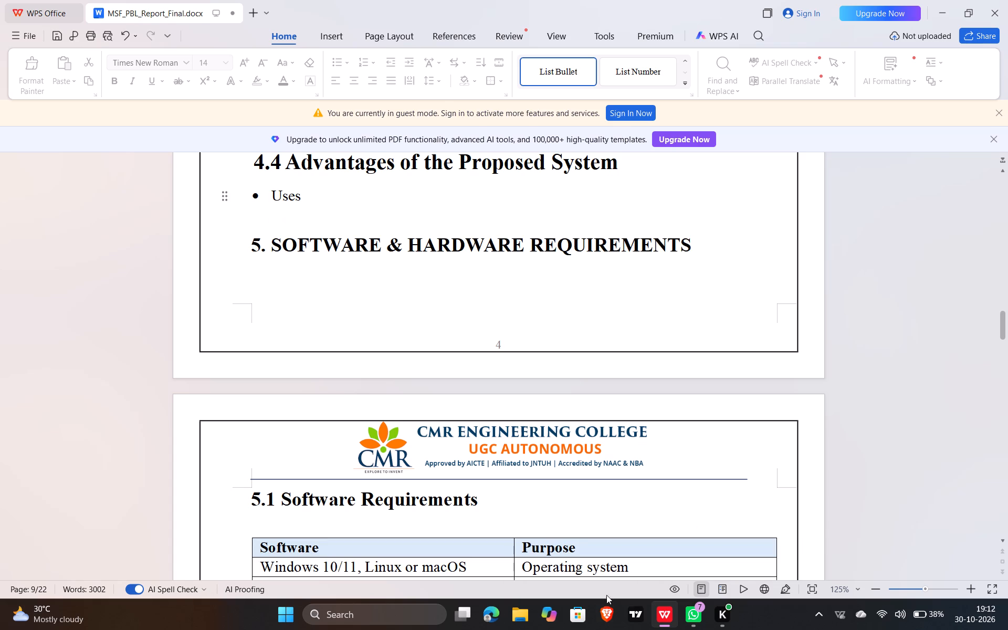
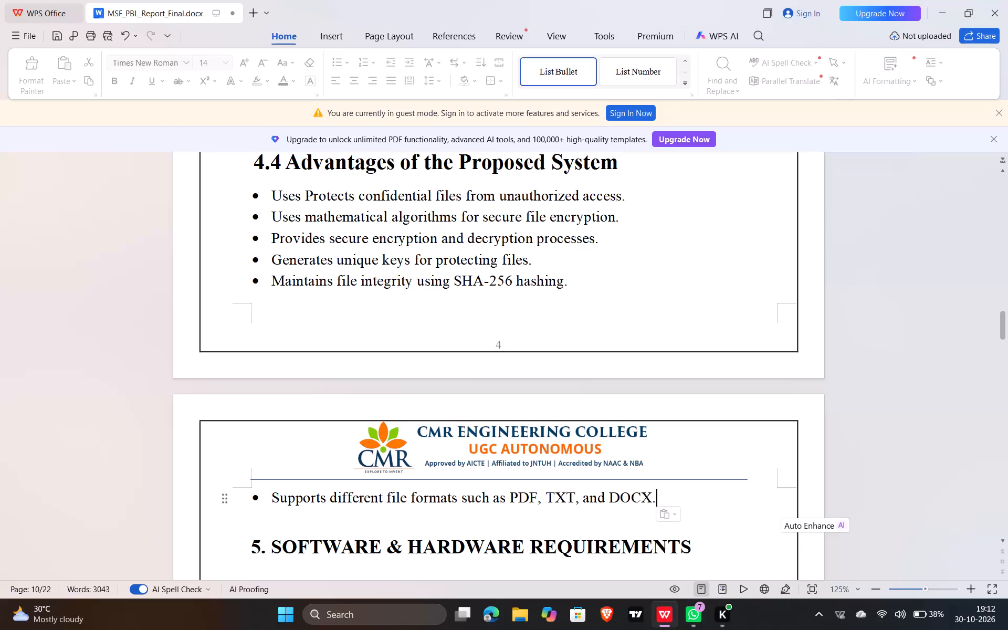
Delete the leftover word "Uses" and the bullet marker from the "Protects confidential files" line under section 4.4.
left_click(303, 196)
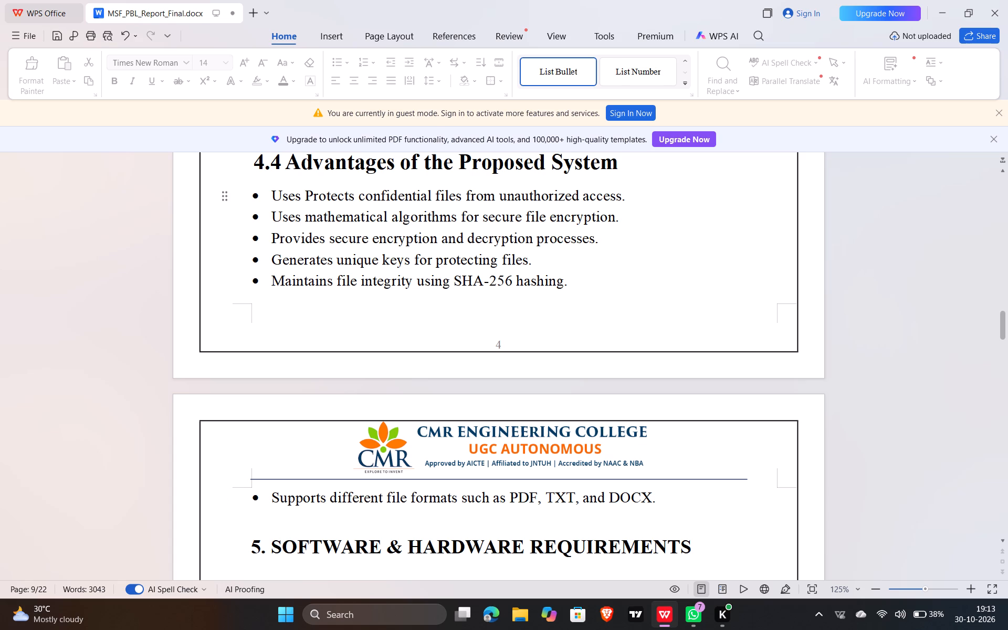
key("BackSpace")
key("BackSpace")
key("BackSpace")
key("BackSpace")
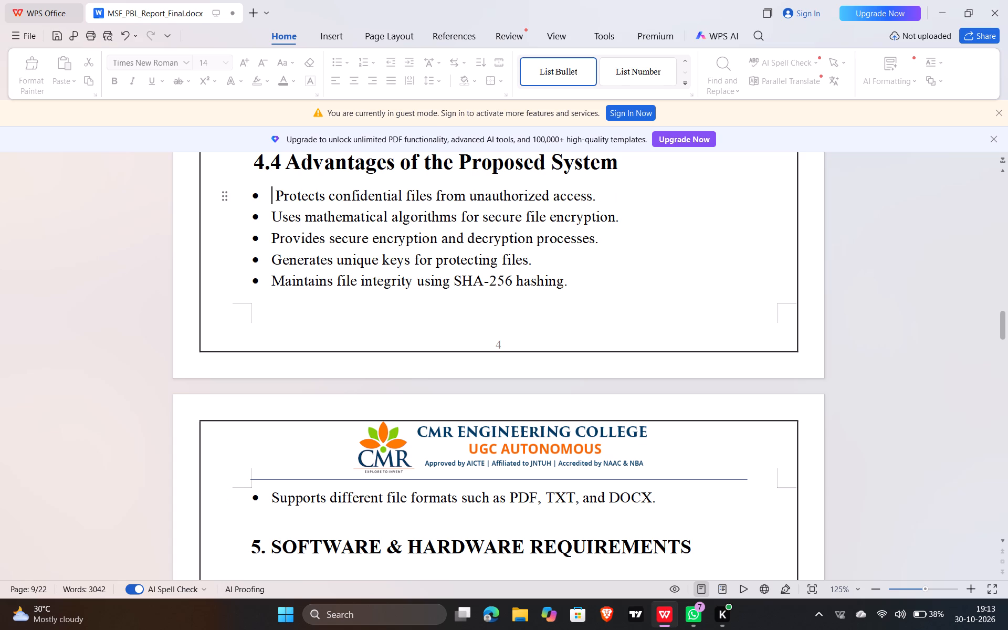
key("BackSpace")
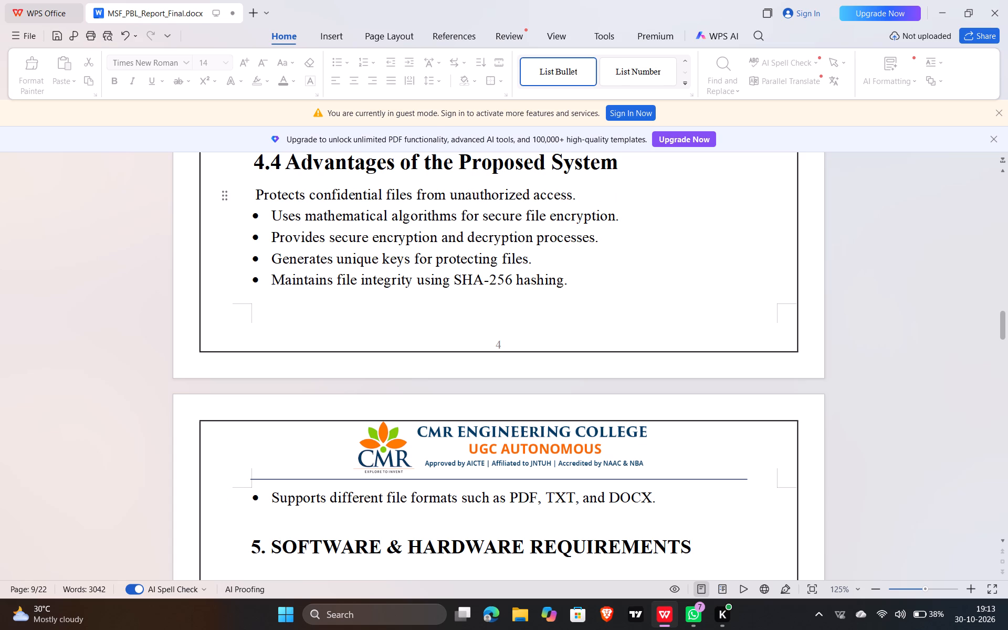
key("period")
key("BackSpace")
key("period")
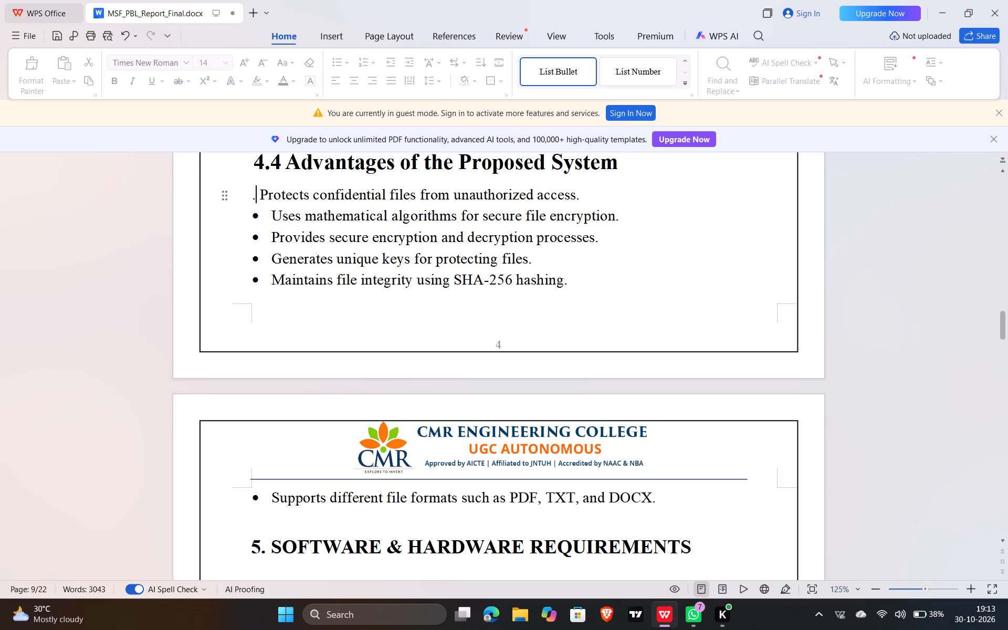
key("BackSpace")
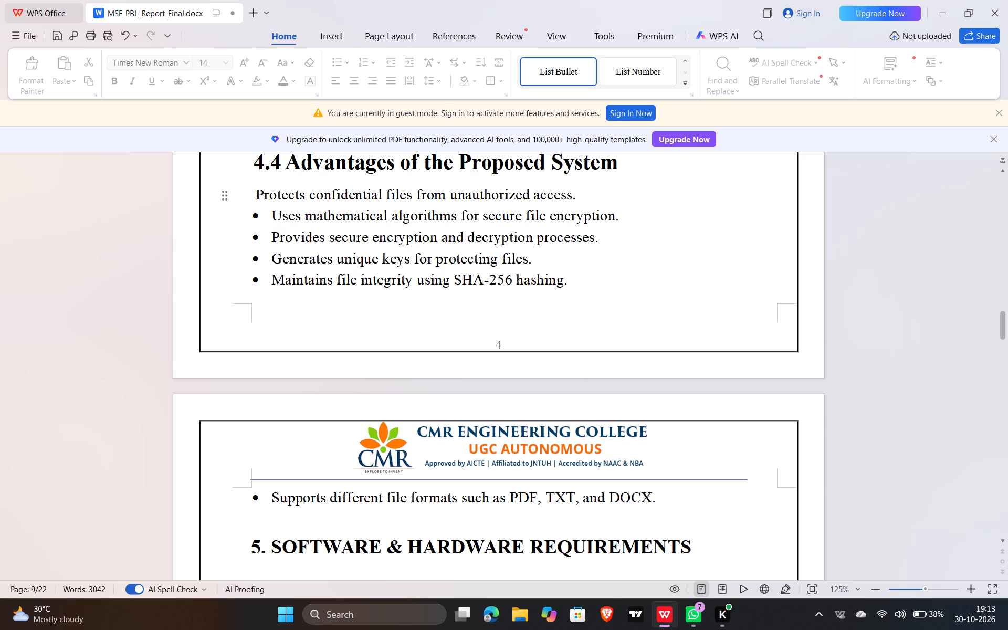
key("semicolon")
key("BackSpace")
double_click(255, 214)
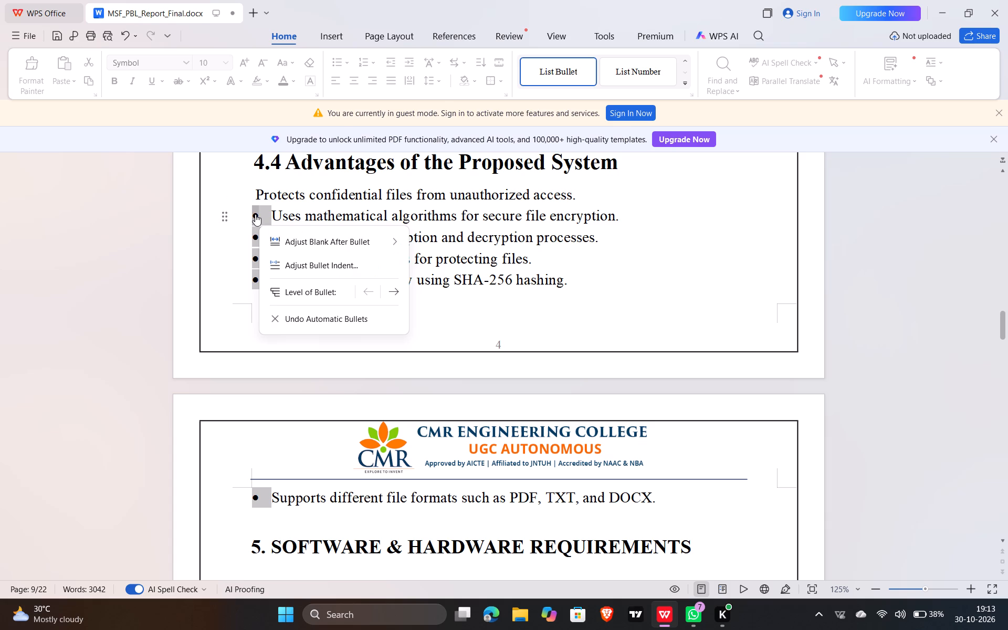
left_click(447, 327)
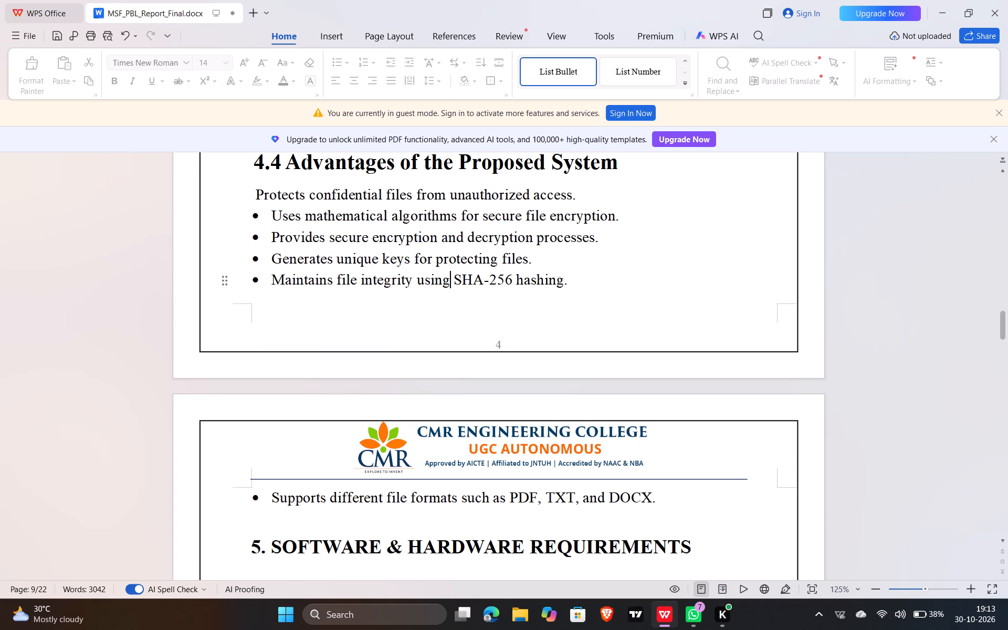
Insert three spaces before "Protects confidential files from unauthorized access." to align it with the bulleted text below.
left_click(257, 194)
key("space")
key("space")
key("space")
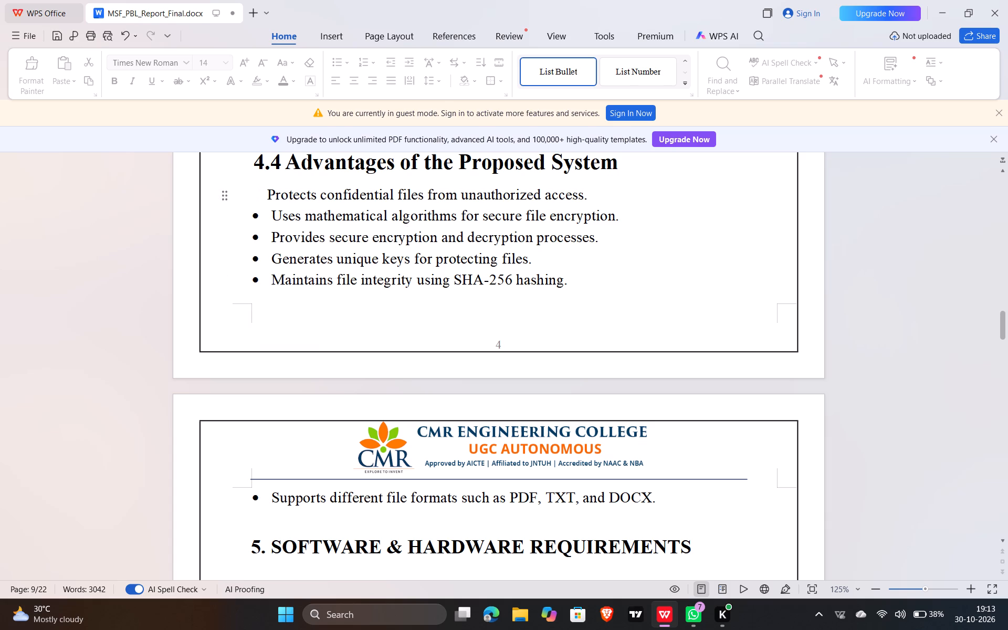
Go to the software requirements table in section 5.1.
scroll(411, 279, "down", 3)
scroll(411, 279, "left", 1)
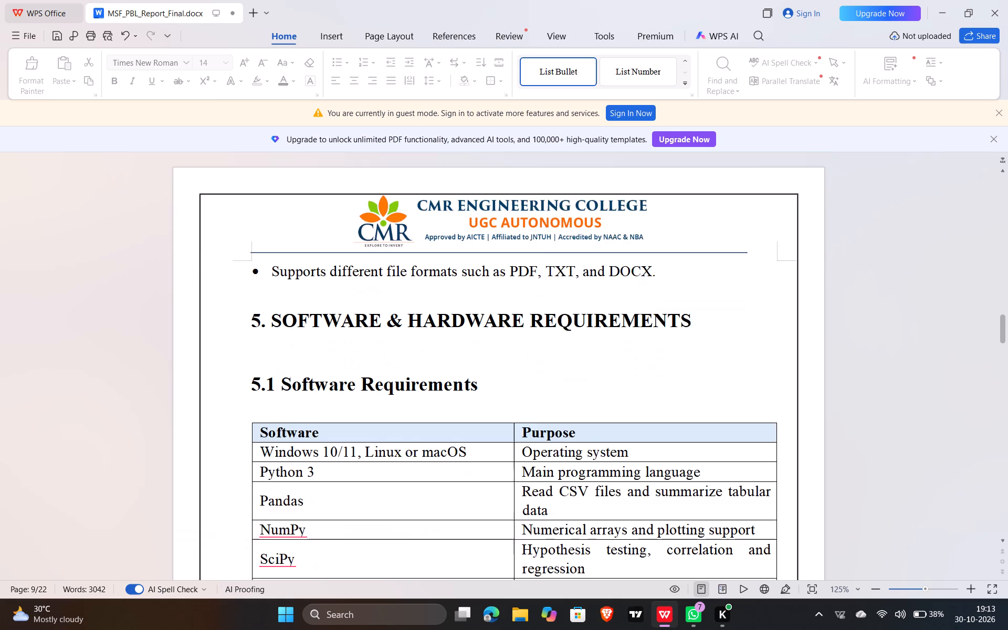
scroll(411, 279, "down", 1)
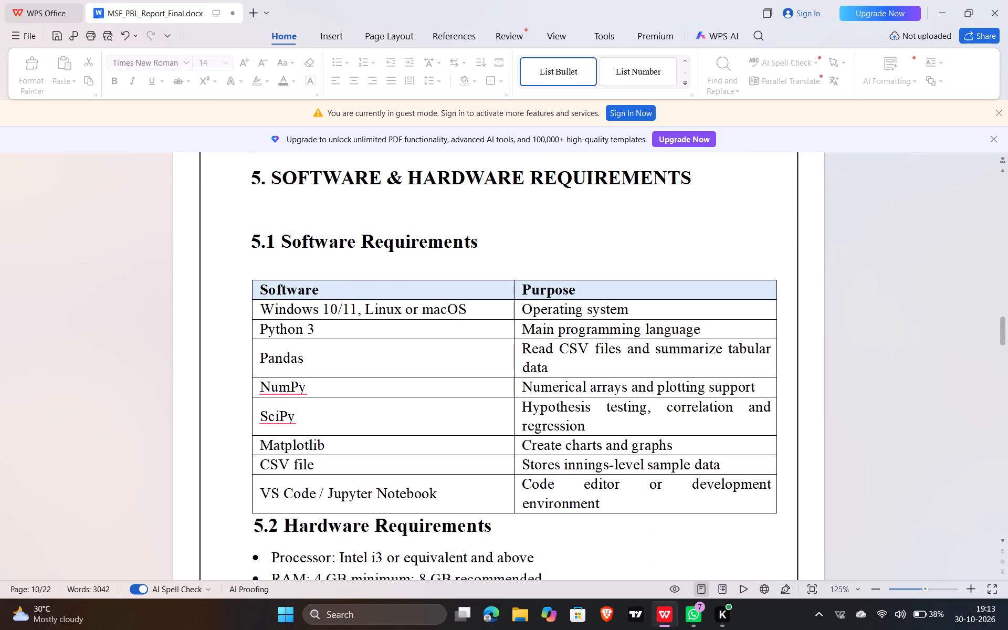
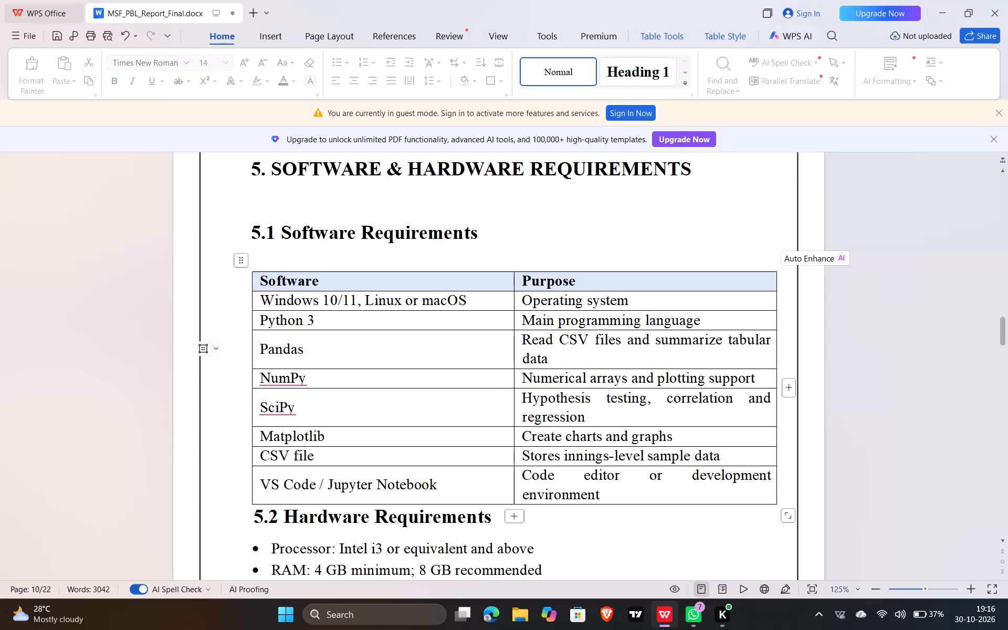
Replace the "Pandas" entry in the Software column of the section 5.1 table with "PyCryptodome".
key("BackSpace")
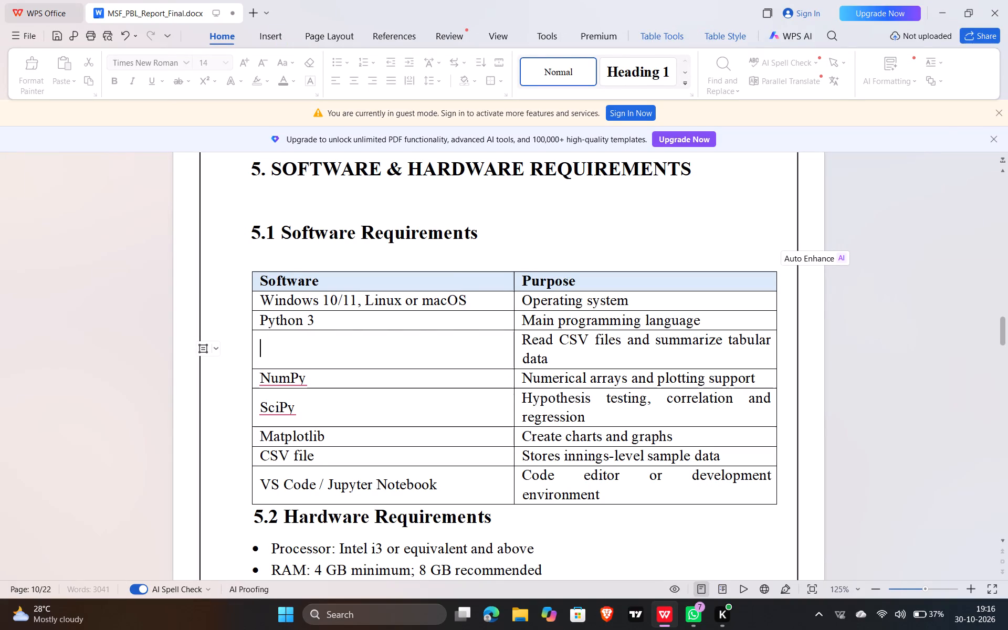
key("ctrl+v")
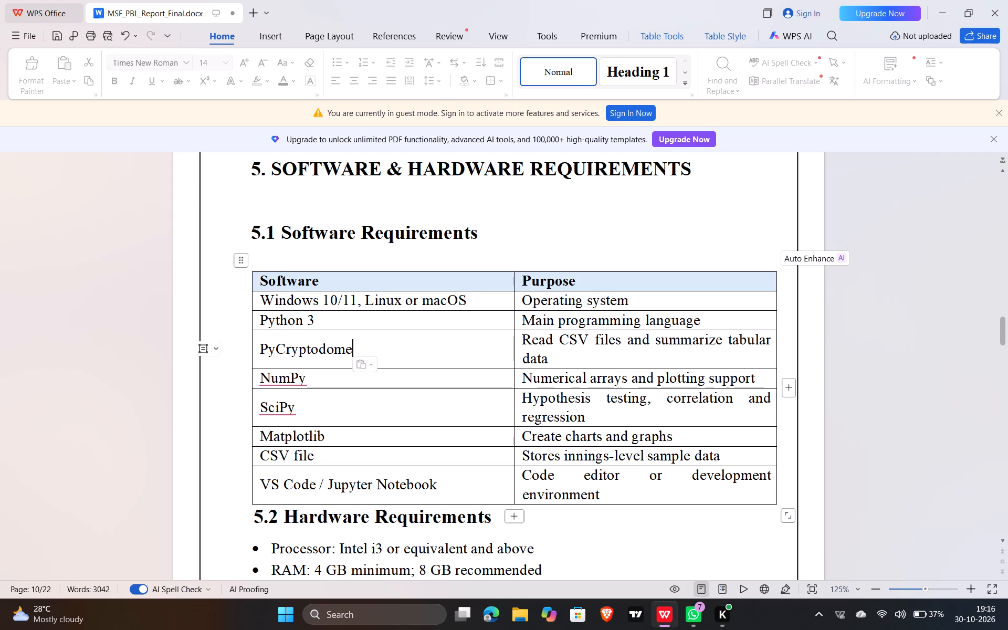
Clear the "SciPy" entry from the Software column of the section 5.1 table.
left_click_drag(261, 407, 300, 412)
key("BackSpace")
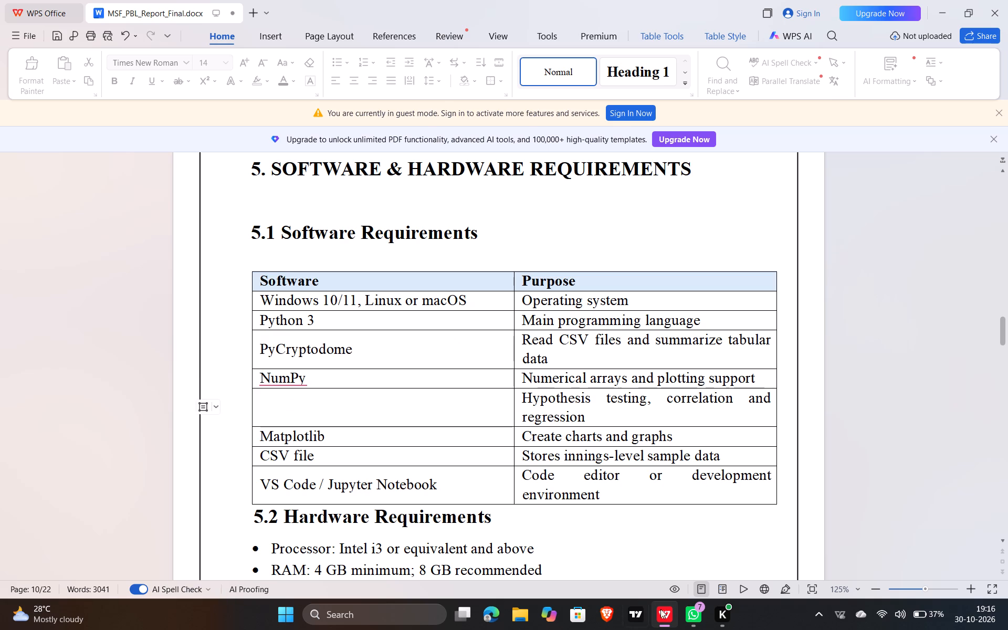
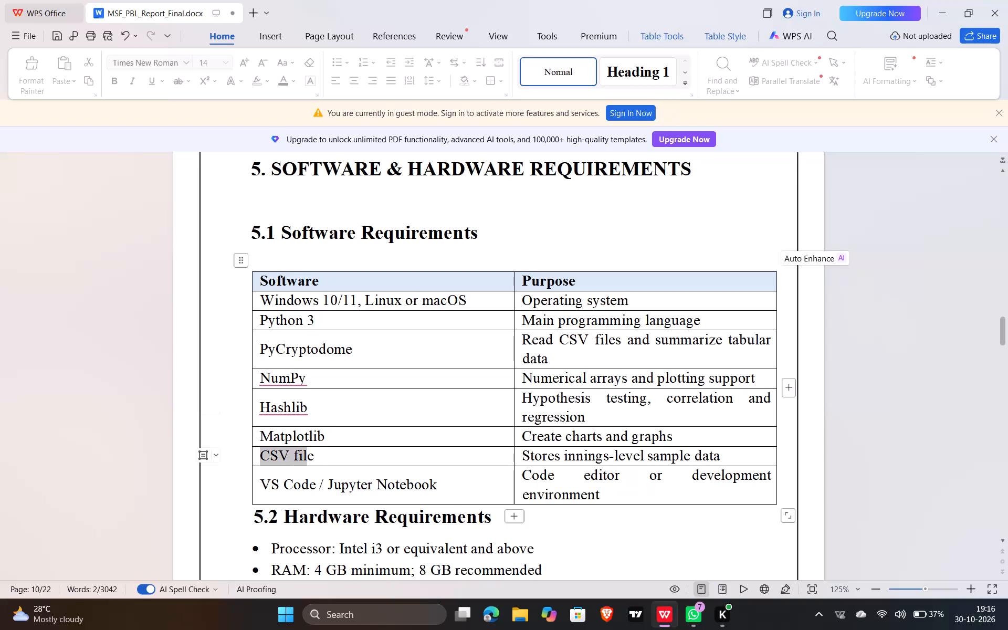
Replace "CSV file" in the Software column with "VS Code / Jupyter Notebook" and clear the duplicate entry from the last row.
key("BackSpace")
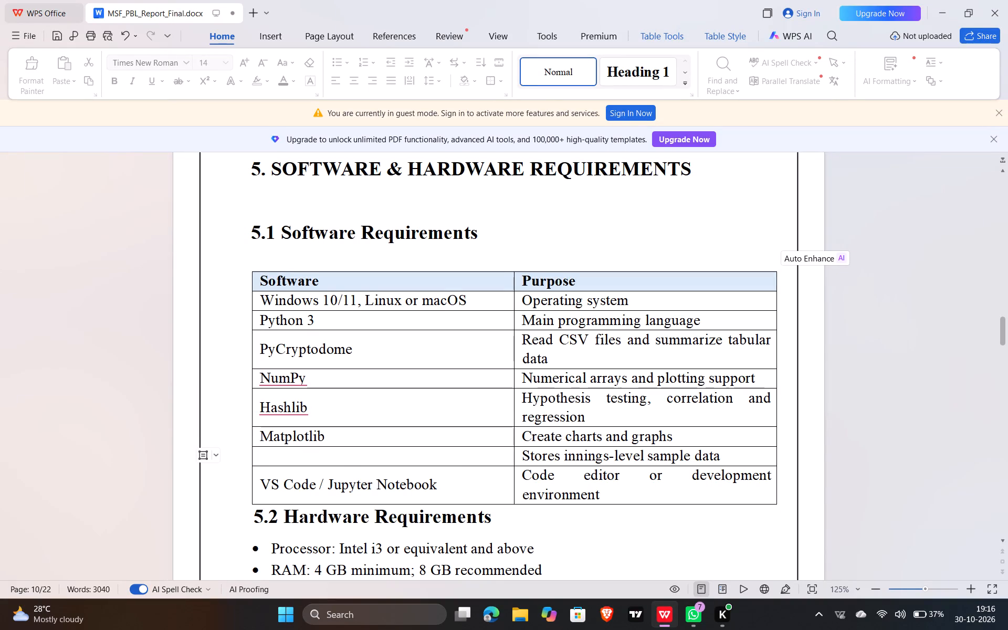
key("ctrl+v")
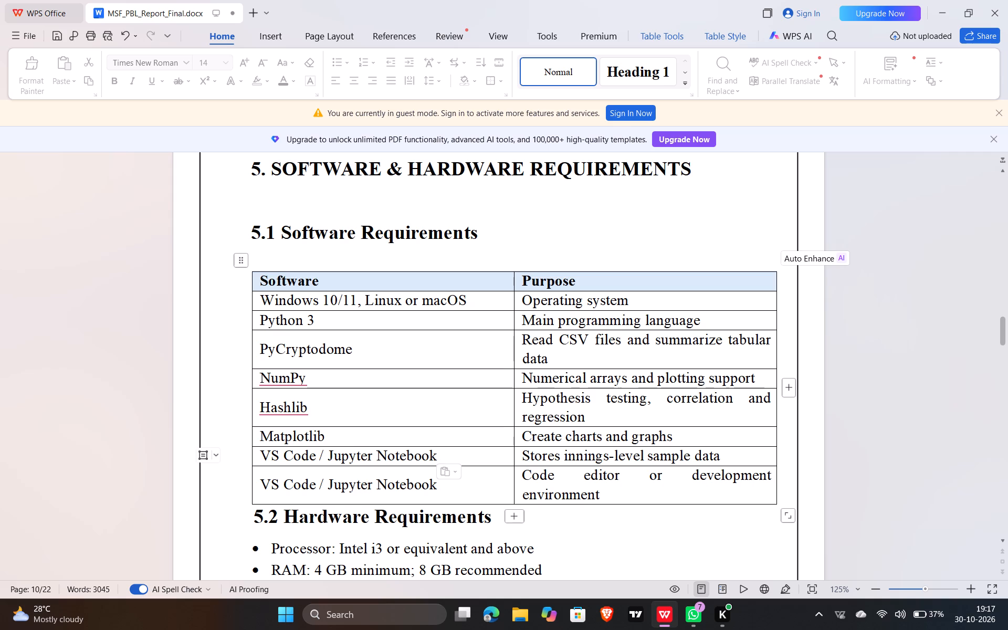
left_click(264, 479)
left_click_drag(264, 479, 420, 498)
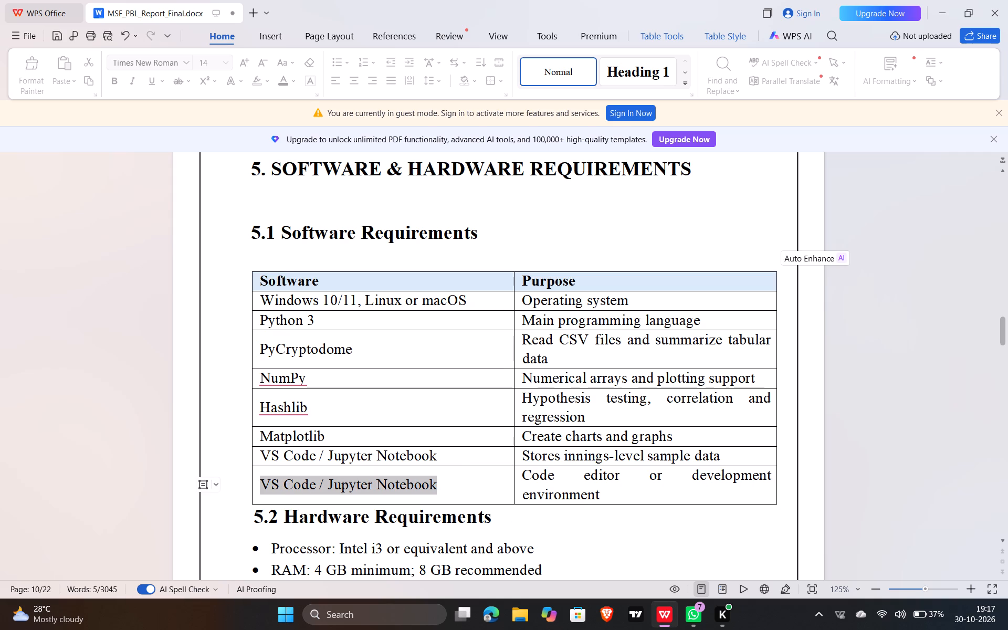
left_click_drag(420, 498, 424, 496)
key("BackSpace")
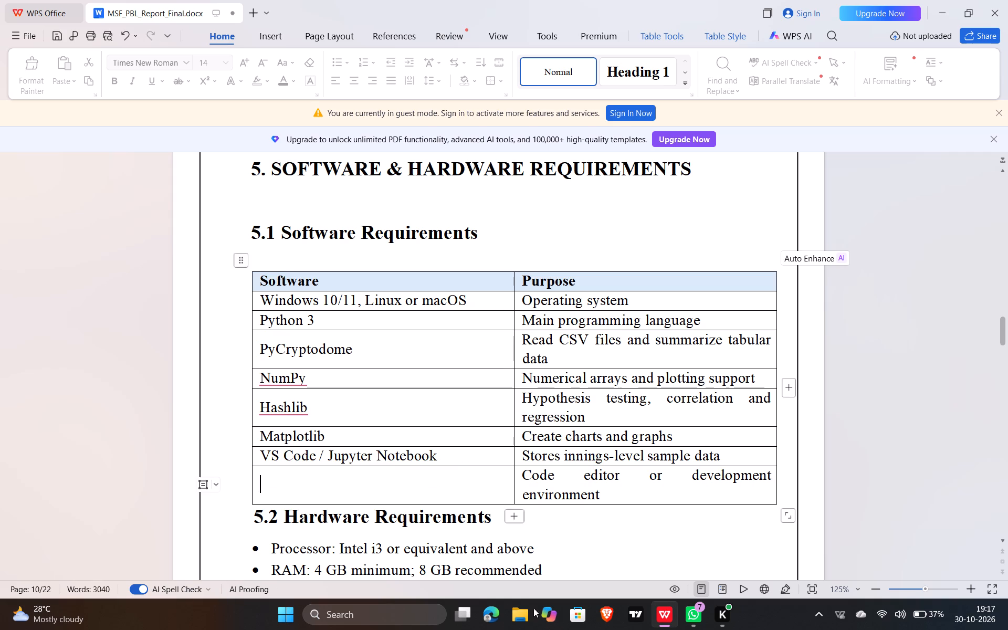
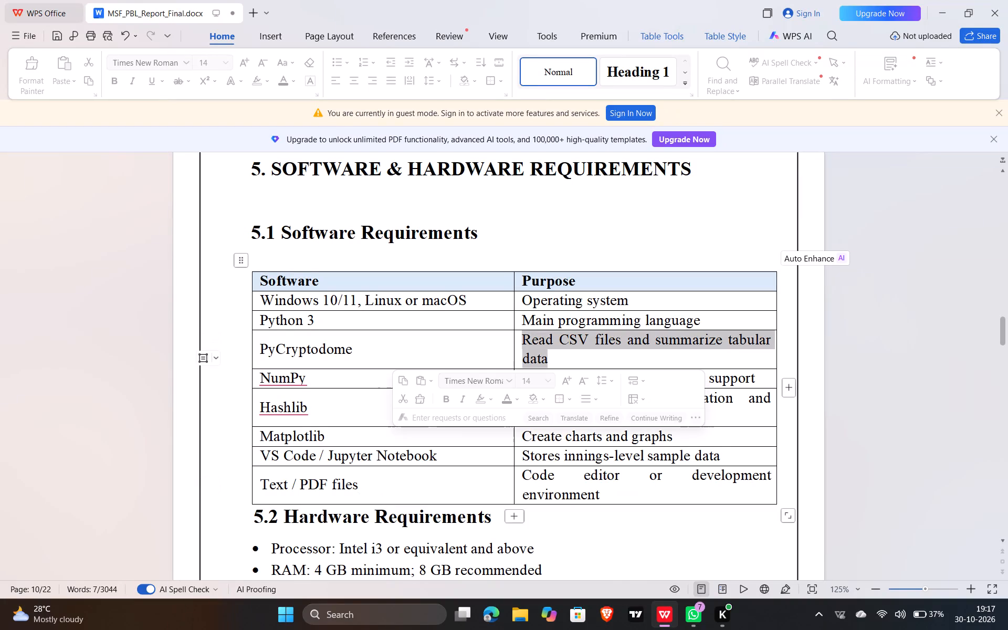
Replace the PyCryptodome row's Purpose text in the software requirements table with "Provides AES and RSA encryption".
key("BackSpace")
key("ctrl+v")
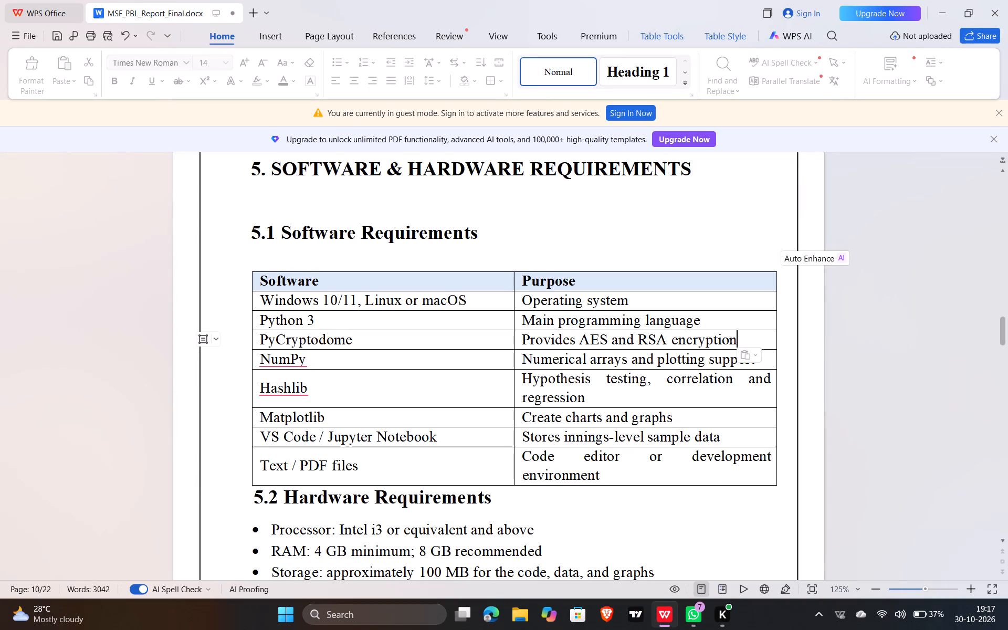
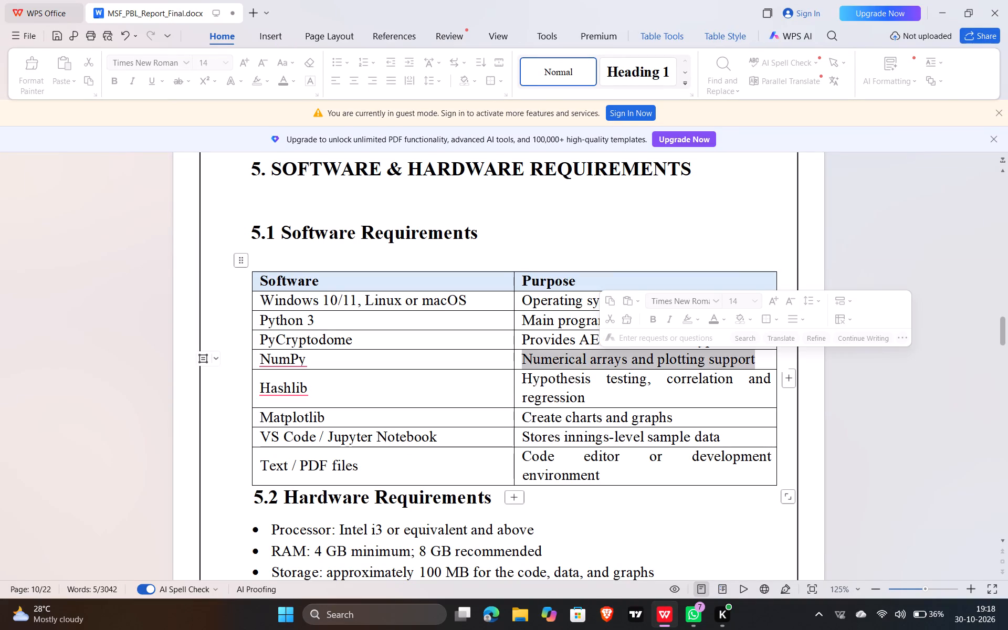
Replace the NumPy row's purpose text in the software requirements table with "Supports mathematical calculations".
key("BackSpace")
key("ctrl+v")
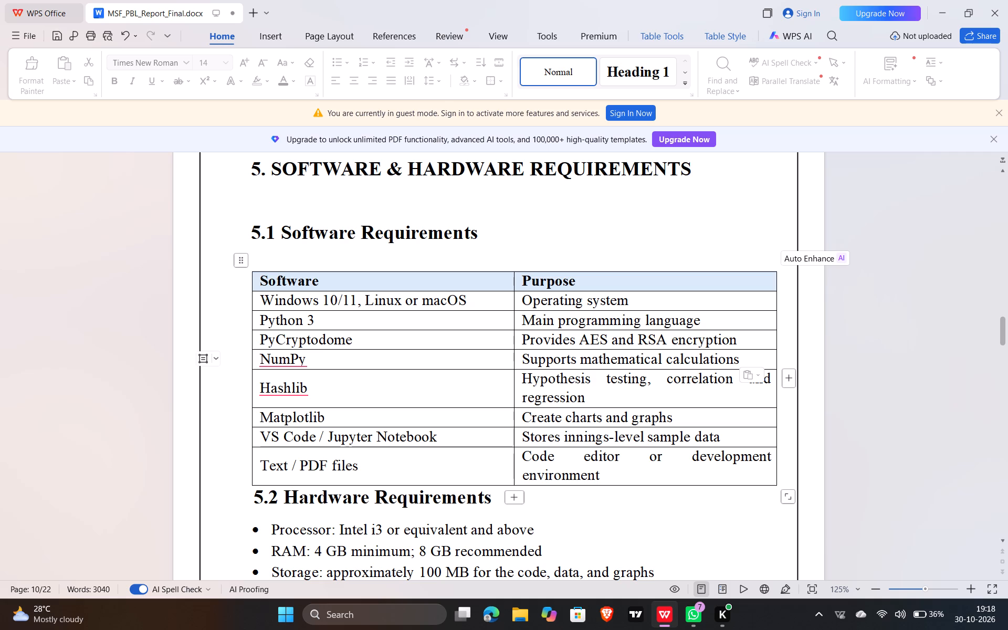
Clear the old purpose text "Hypothesis testing, correlation and regression" from the Hashlib row.
left_click_drag(523, 377, 594, 397)
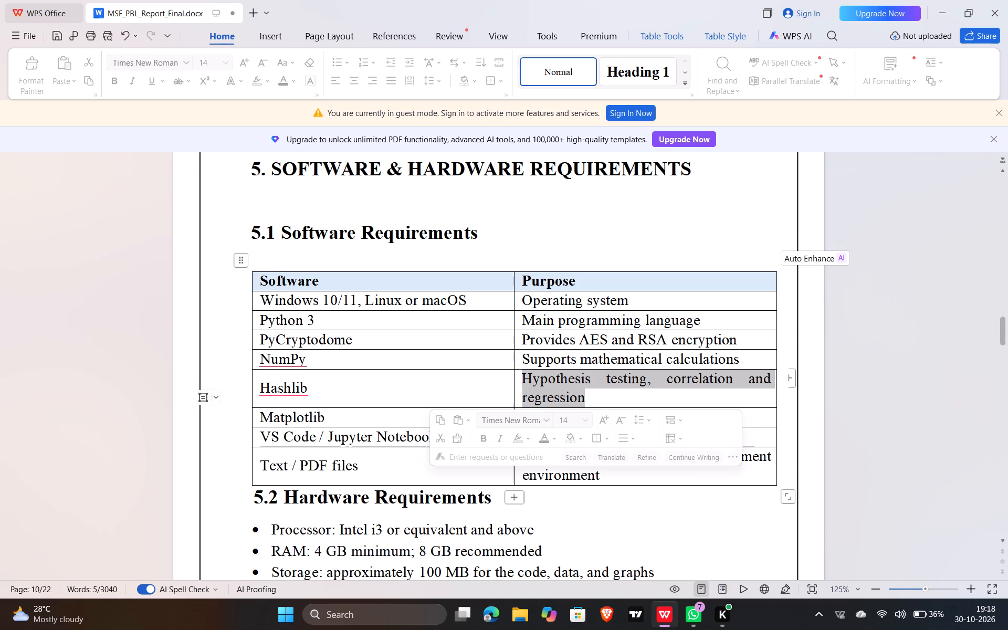
key("BackSpace")
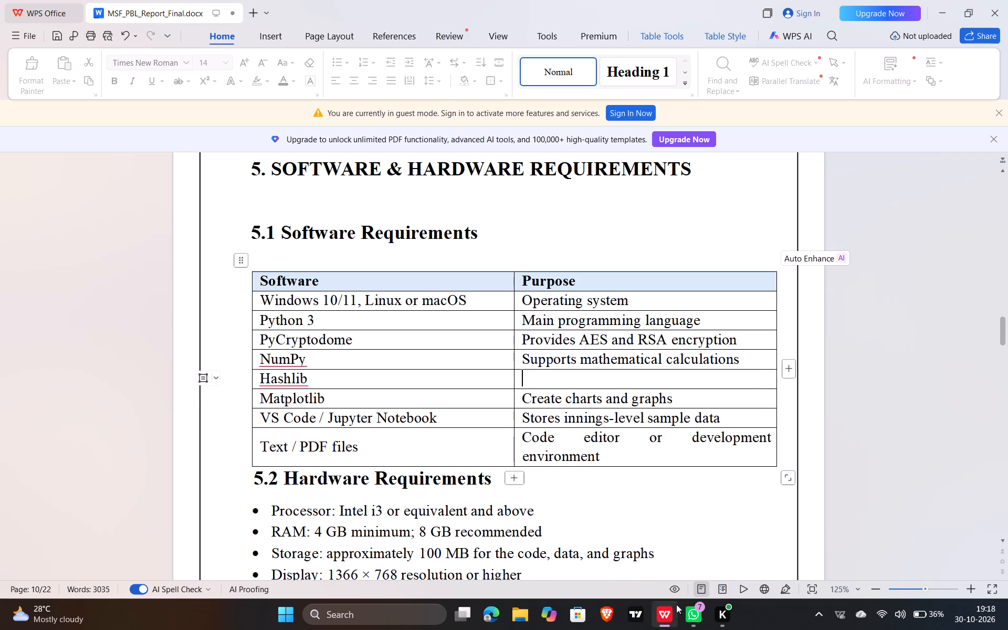
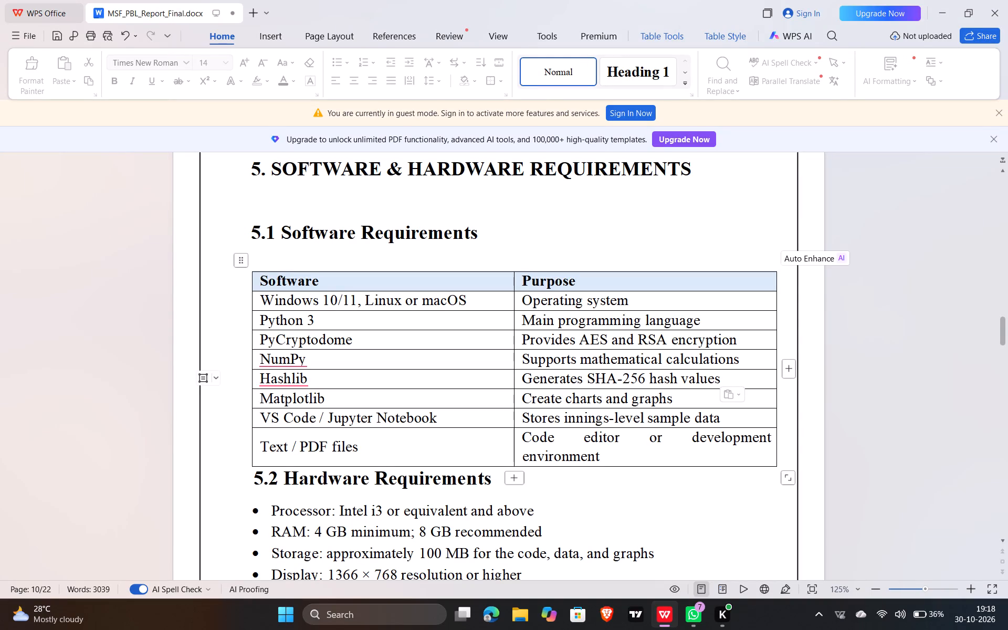
Move "Code editor or development environment" from the Text / PDF files row to the VS Code / Jupyter Notebook row, replacing "Stores innings-level sample data".
left_click_drag(524, 434, 603, 457)
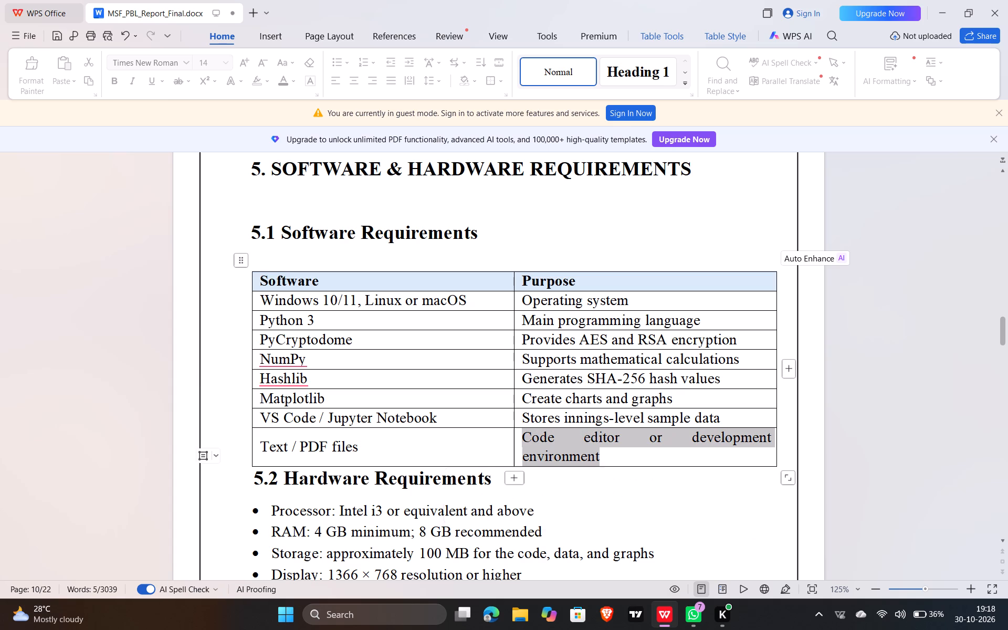
key("ctrl+c")
left_click_drag(522, 416, 711, 419)
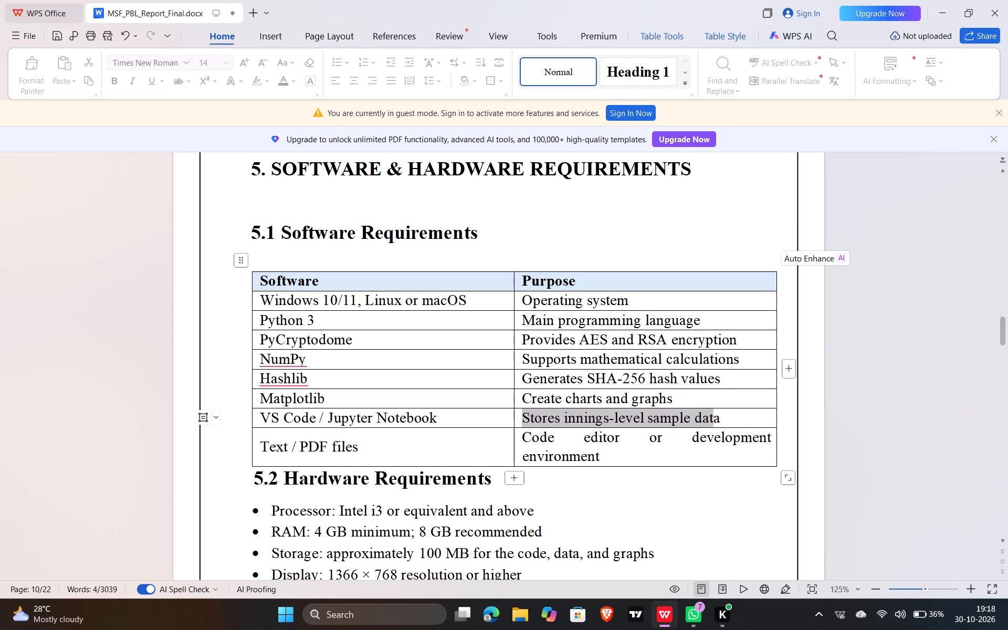
left_click_drag(711, 419, 722, 421)
key("BackSpace")
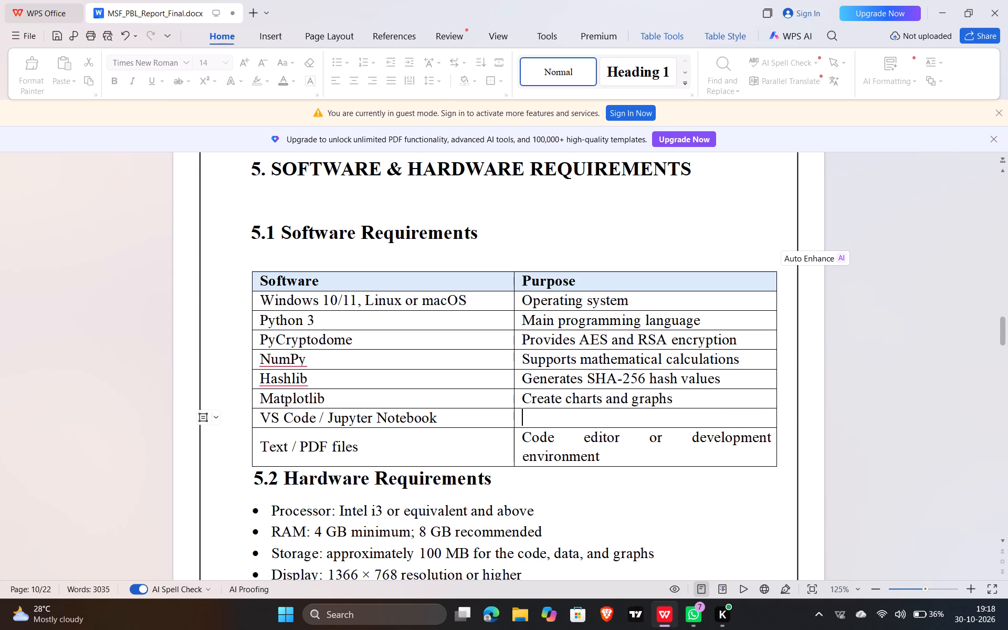
key("ctrl+v")
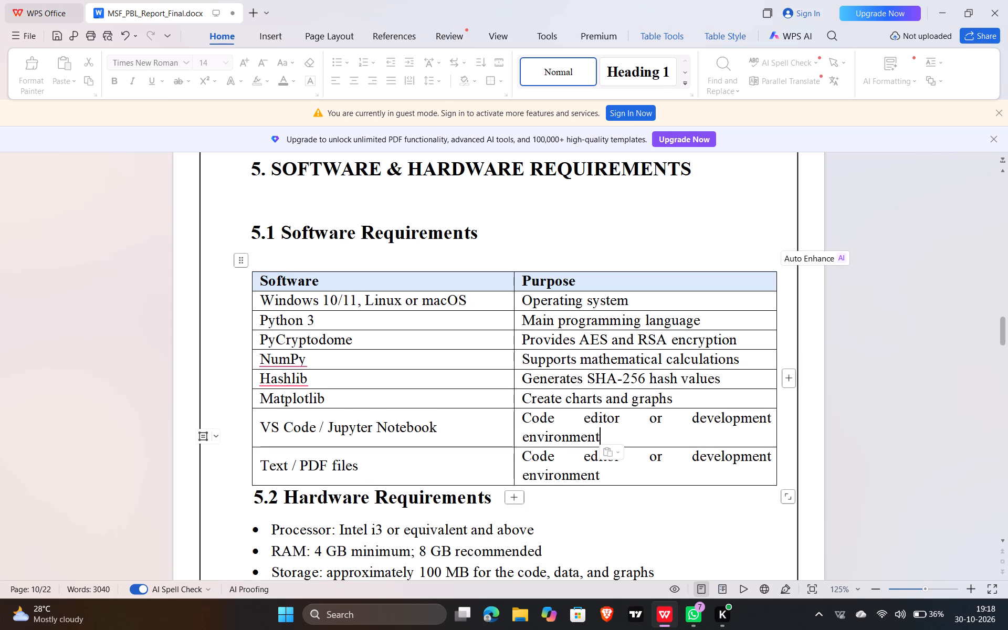
left_click_drag(523, 457, 604, 478)
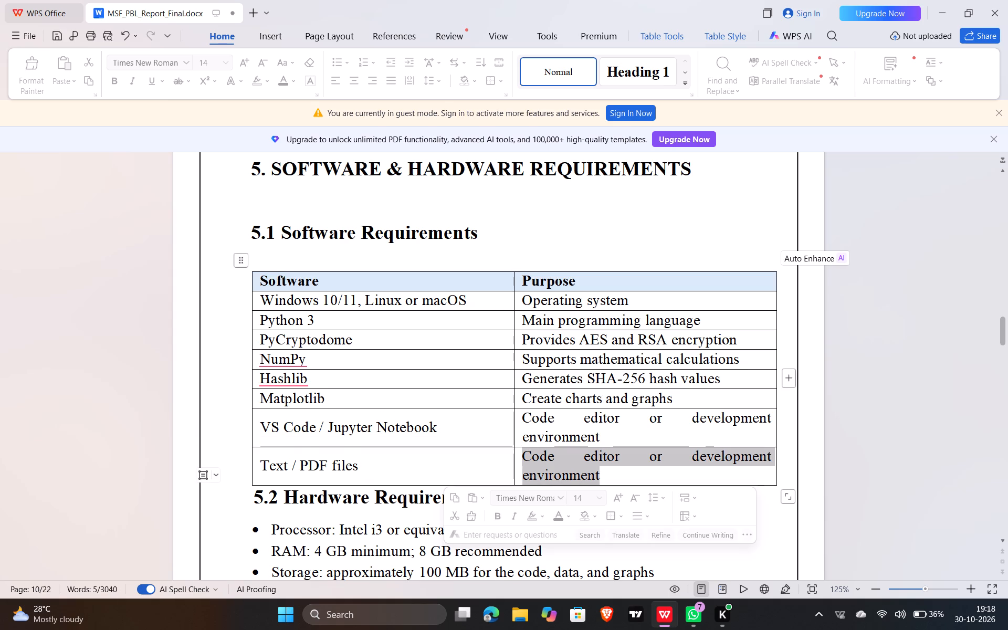
key("BackSpace")
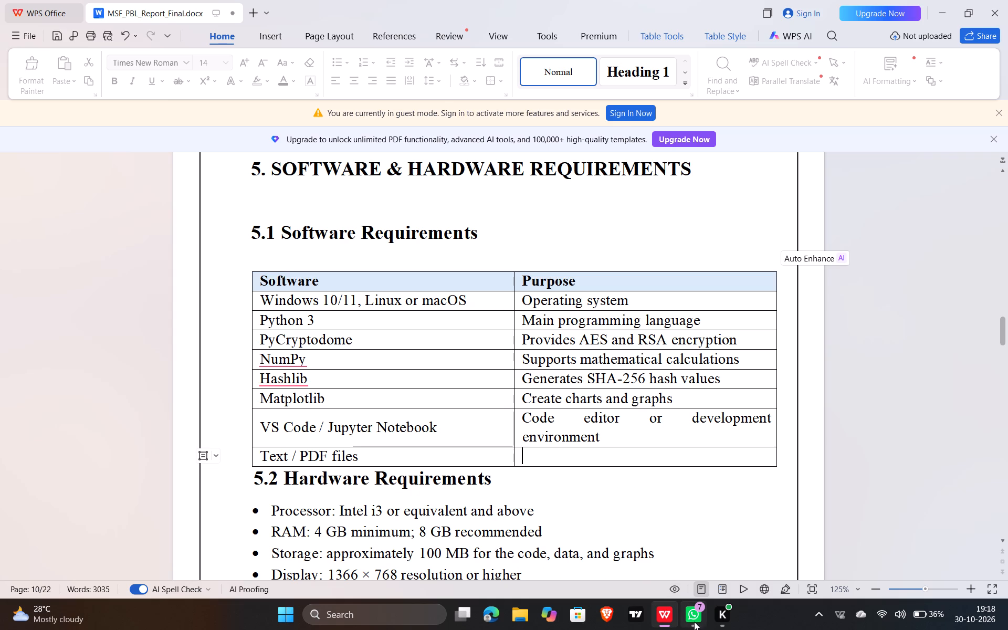
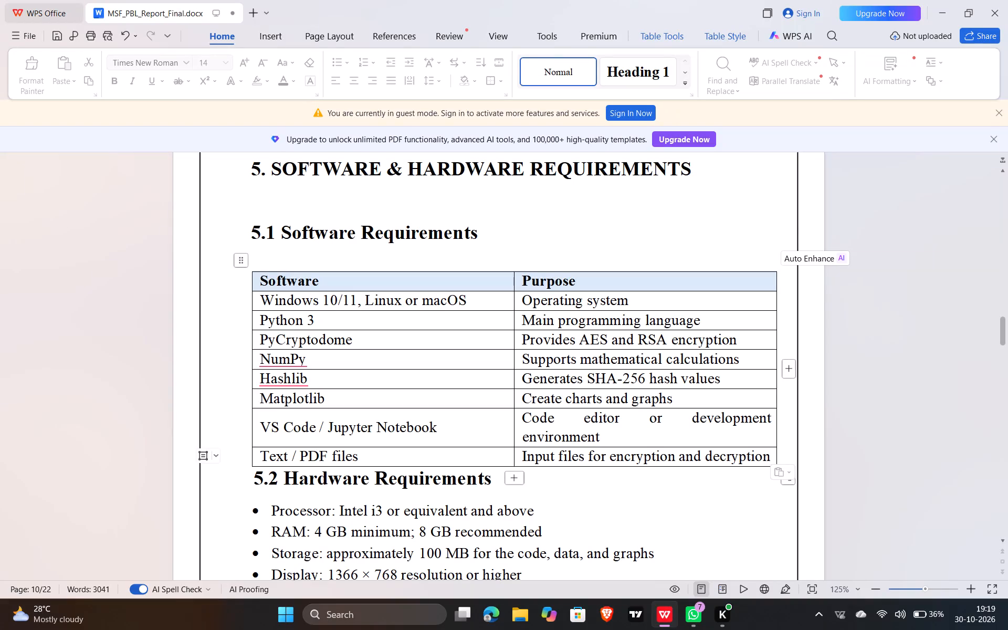
Go to the hardware requirements and summary in sections 5.2 and 5.3, below the software table.
scroll(643, 367, "down", 4)
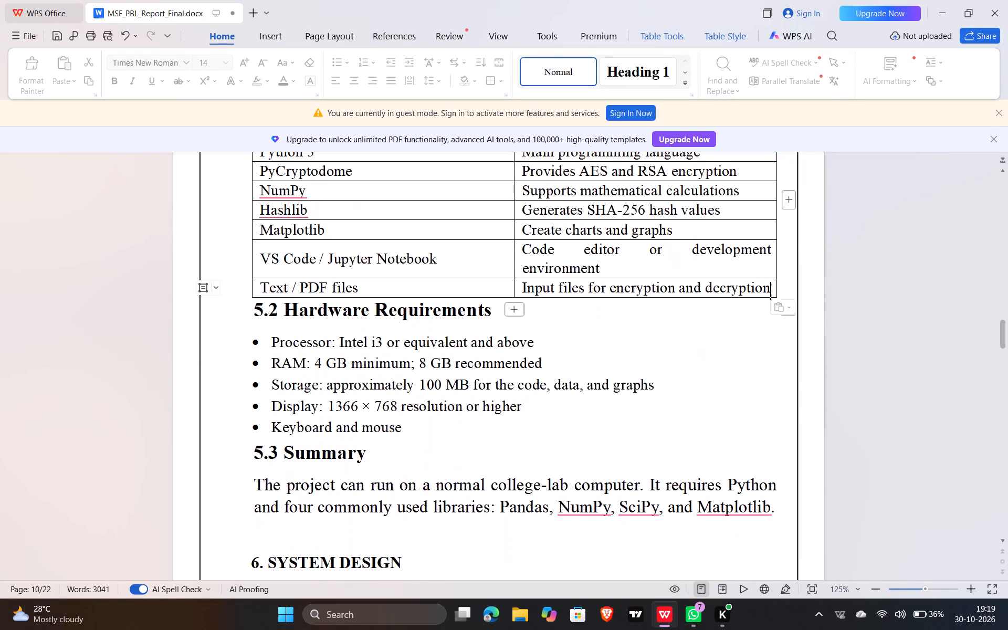
scroll(643, 367, "down", 2)
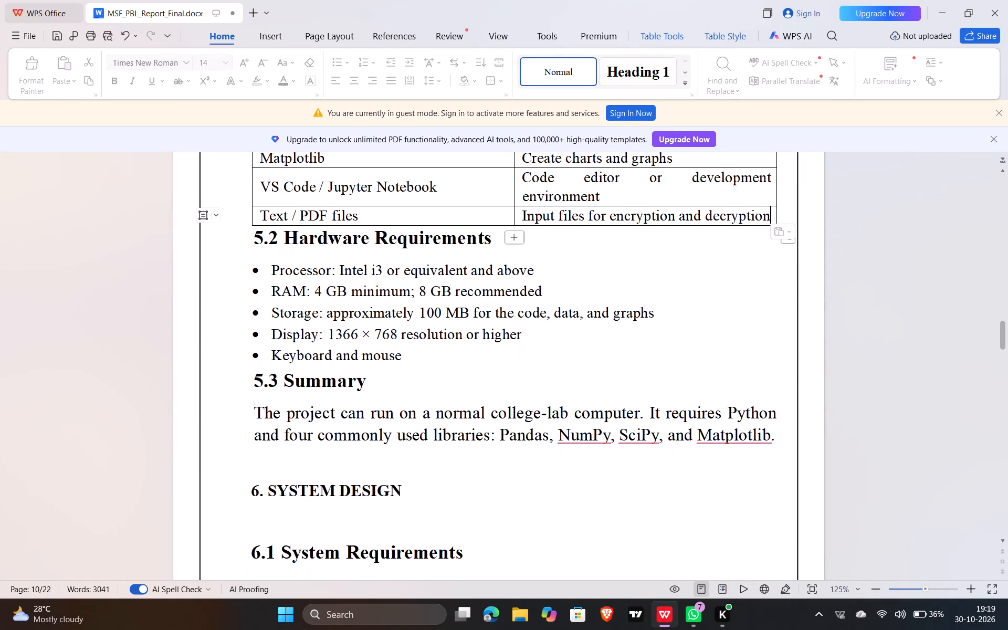
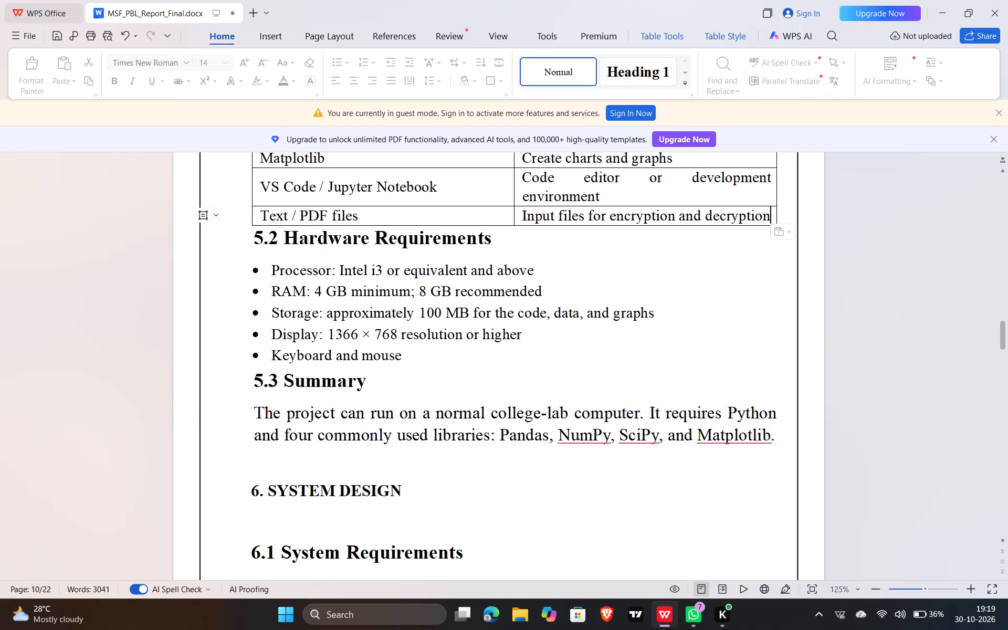
Replace the hardware bullets under section 5.2 with the copied list running from "Processor: Intel i3 or equivalent and above." to the Internet requirement.
left_click_drag(339, 268, 347, 285)
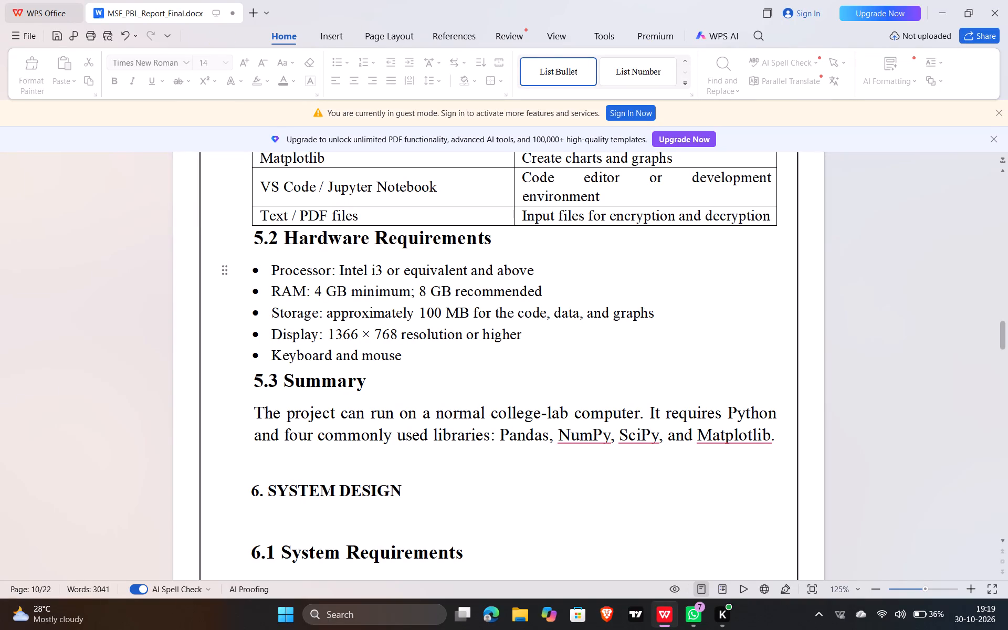
left_click_drag(347, 285, 404, 355)
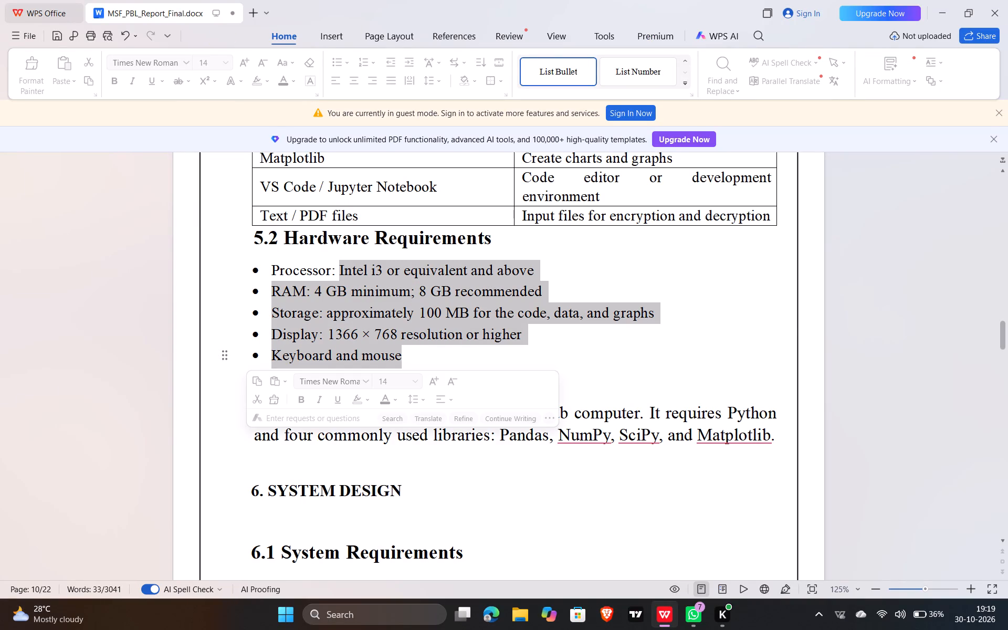
key("BackSpace")
key("ctrl+v")
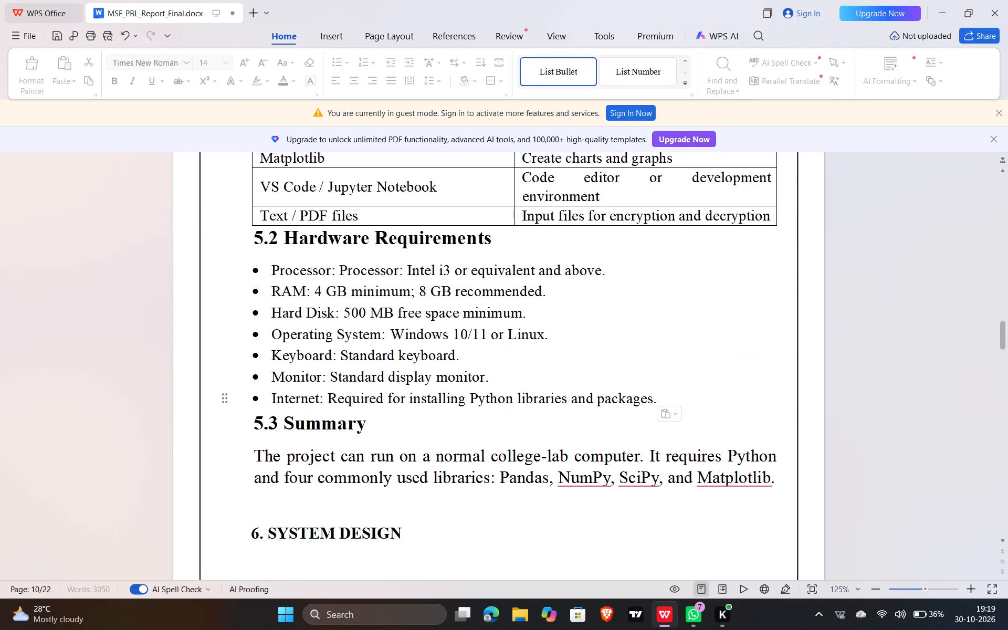
Delete the duplicate "Processor:" label at the start of the first bullet under 5.2 Hardware Requirements.
left_click(335, 270)
key("BackSpace")
key("BackSpace")
key("BackSpace")
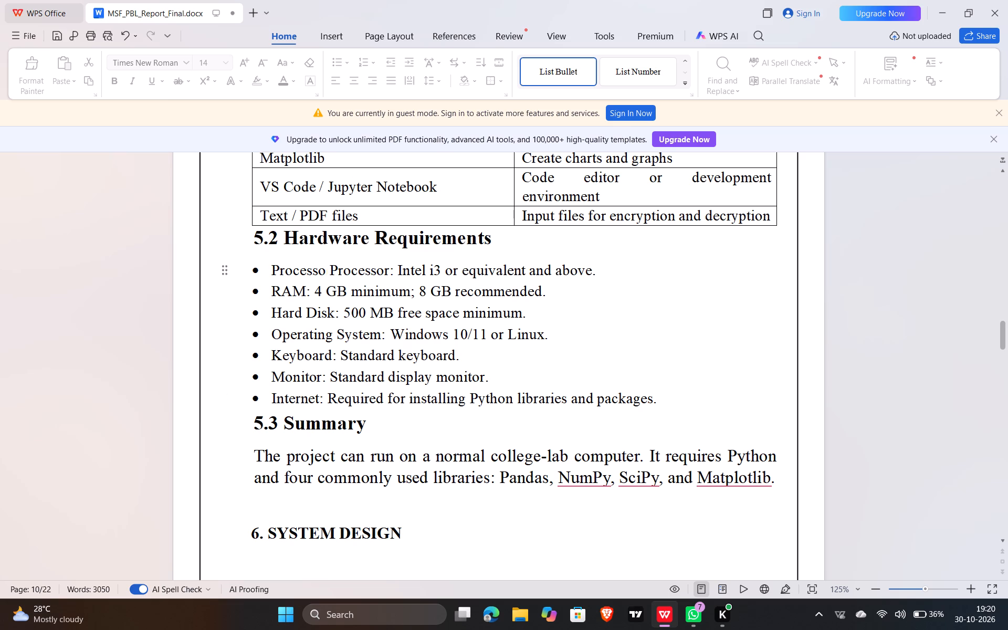
Delete the stray "Processo" and the extra space before "Processor: Intel i3 or equivalent and above." in section 5.2 Hardware Requirements.
key("BackSpace")
key("BackSpace")
key("BackSpace")
key("BackSpace")
key("BackSpace")
key("BackSpace")
key("BackSpace")
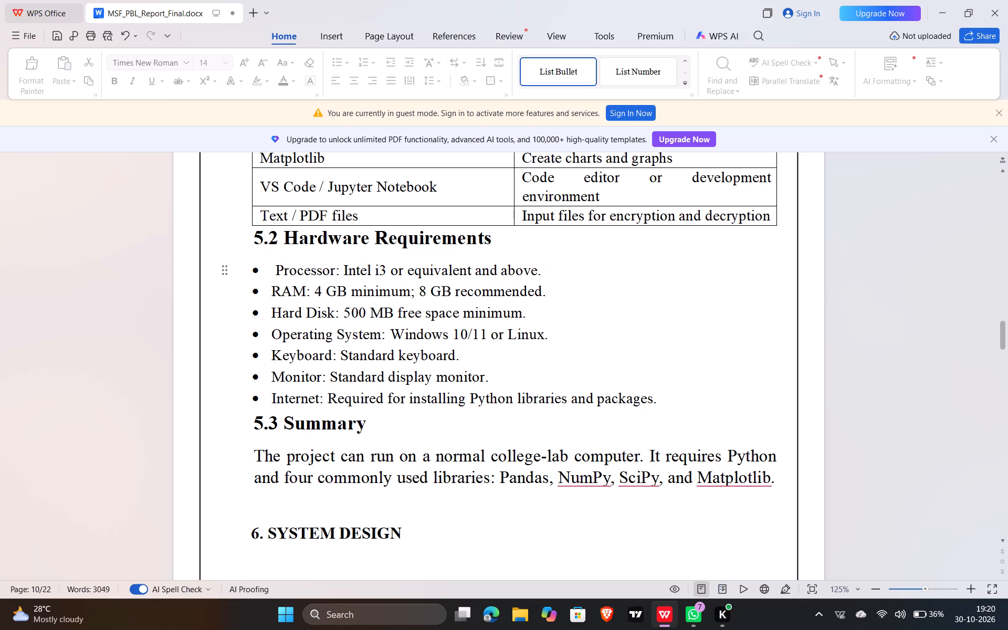
key("Right")
key("BackSpace")
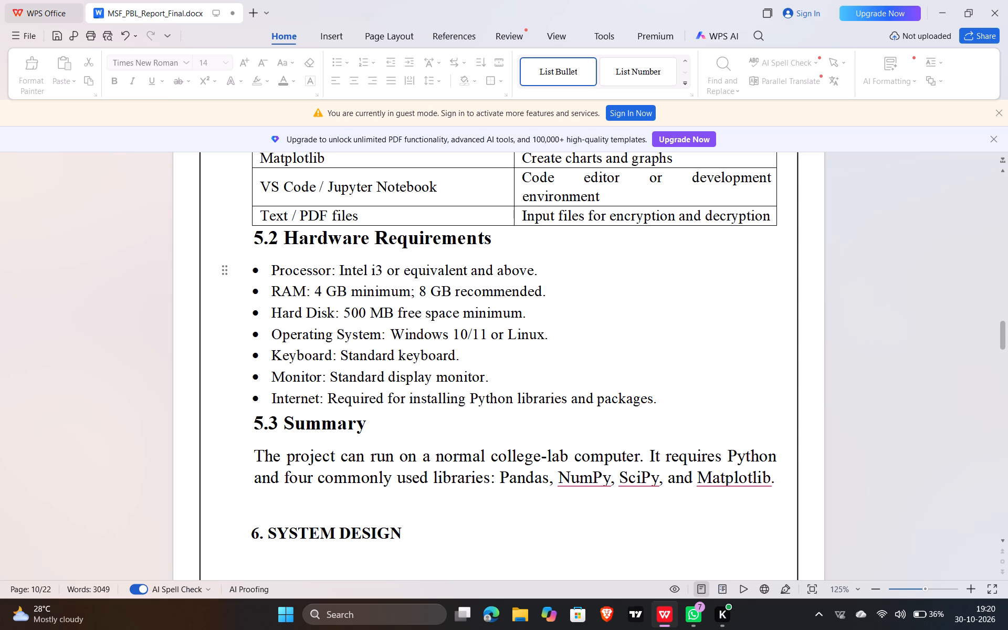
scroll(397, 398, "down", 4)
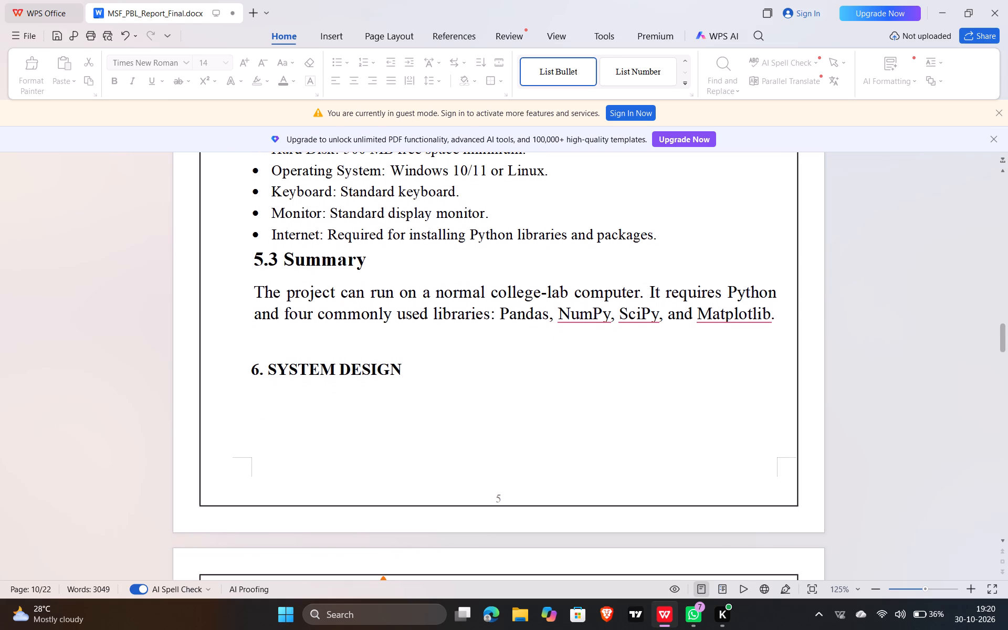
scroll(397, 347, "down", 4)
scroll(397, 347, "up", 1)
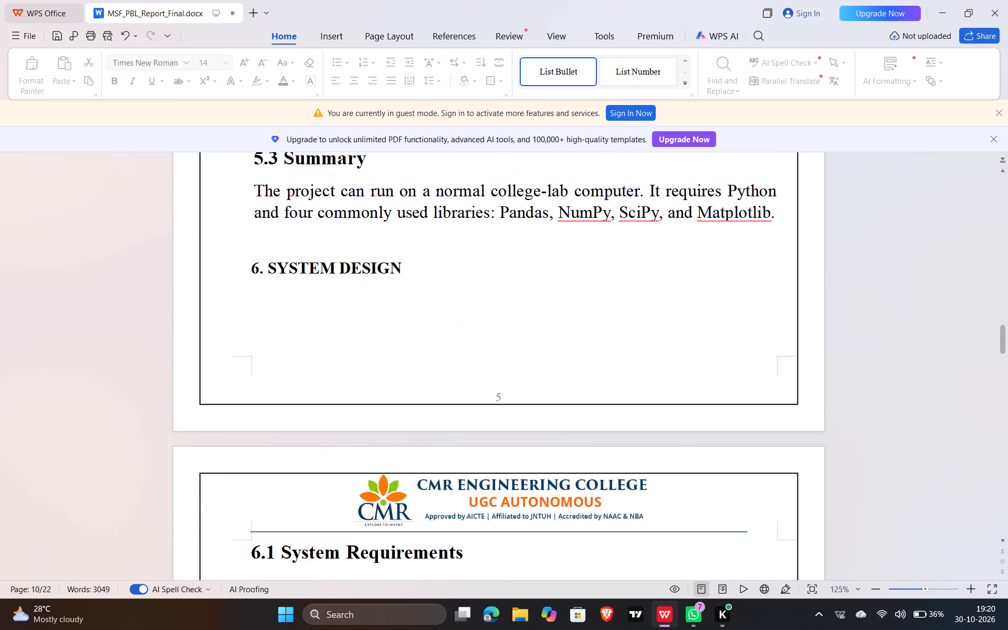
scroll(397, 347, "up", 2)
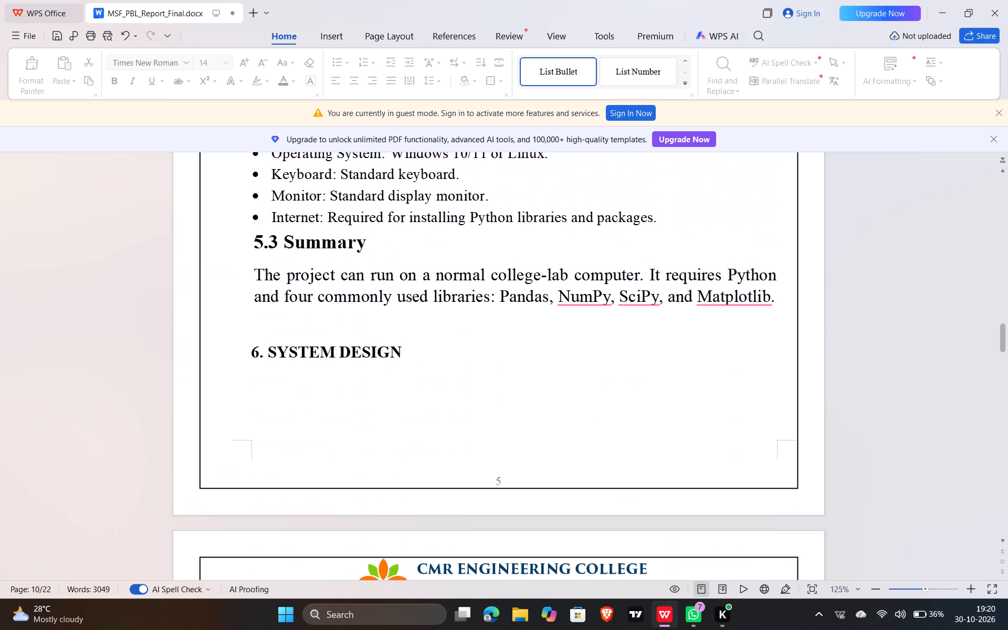
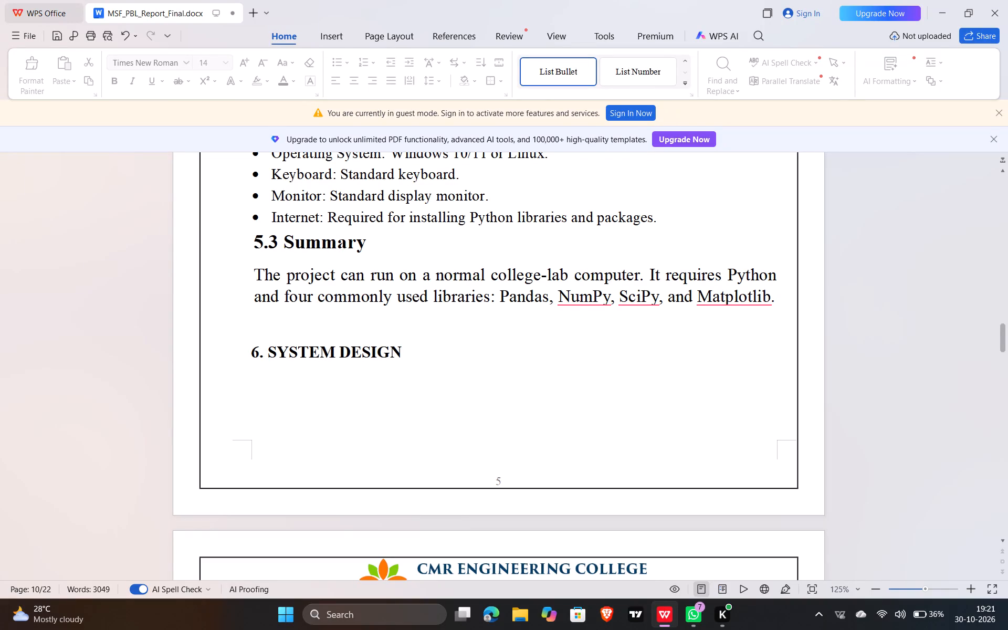
Replace the 5.3 Summary text after "The project" with the copied sentence about running on a normal computer using Python, PyCryptodome and Cryptography.
left_click_drag(341, 274, 796, 301)
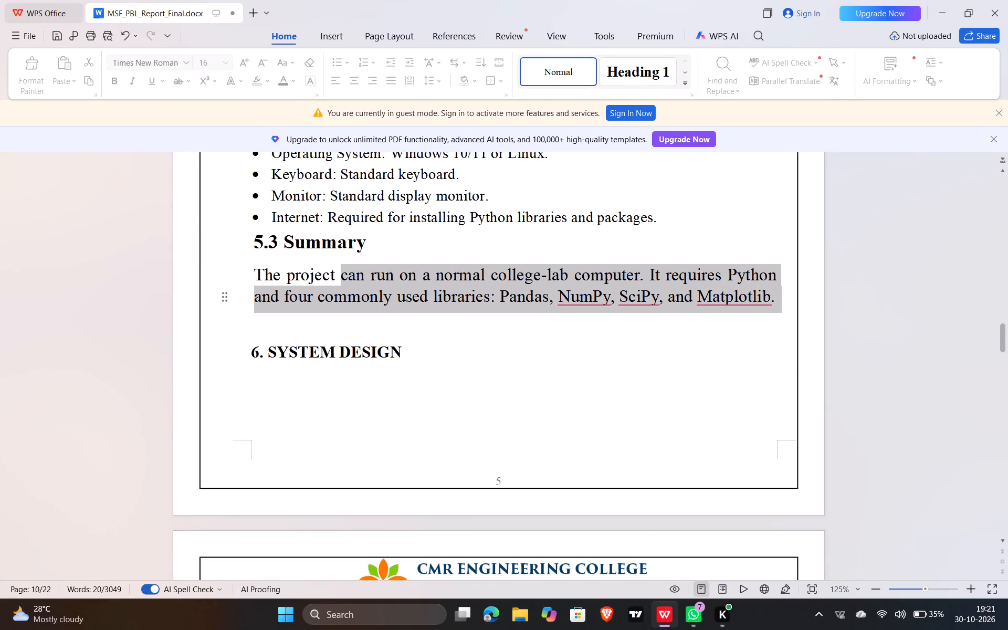
left_click_drag(796, 301, 792, 302)
key("BackSpace")
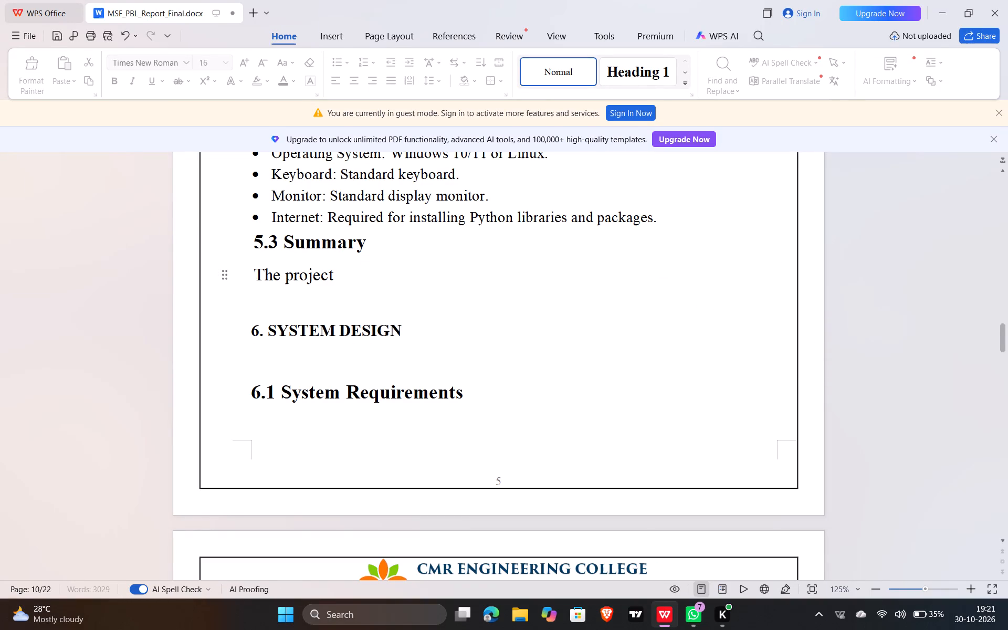
key("ctrl+v")
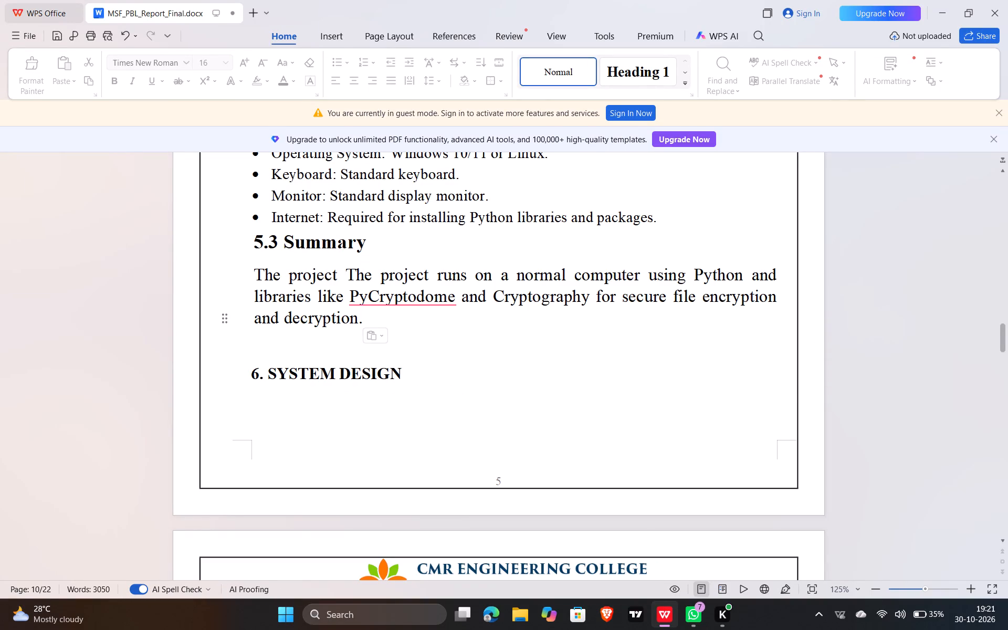
Delete the duplicated "The project" at the start of the 5.3 Summary paragraph so it begins "The project runs on a normal computer".
left_click(344, 276)
key("BackSpace")
key("BackSpace")
key("BackSpace")
key("BackSpace")
key("BackSpace")
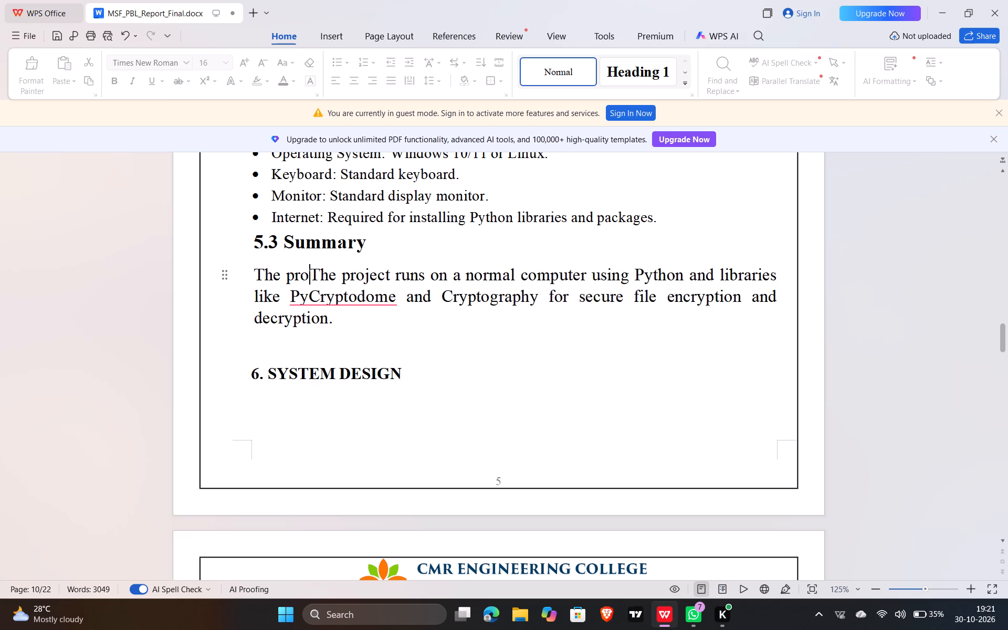
key("BackSpace")
key("BackSpace")
key("BackSpace")
key("BackSpace")
key("BackSpace")
key("BackSpace")
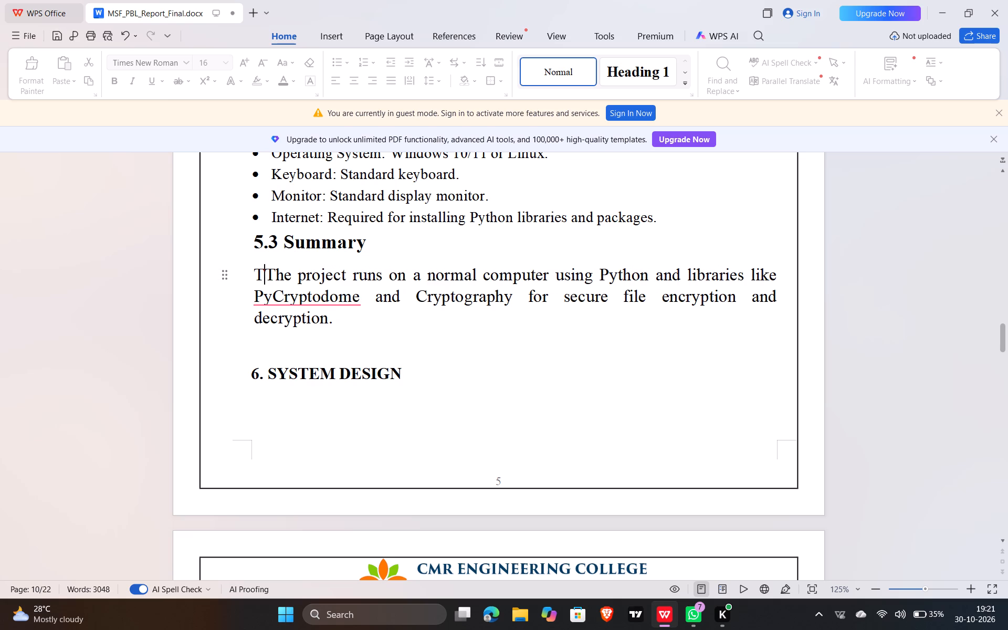
key("BackSpace")
scroll(471, 361, "down", 9)
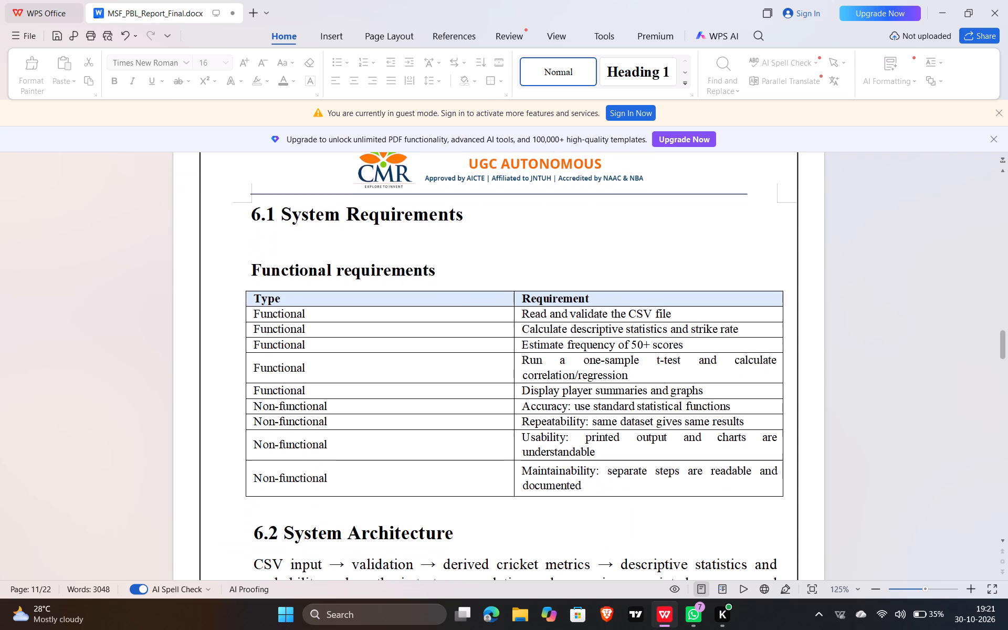
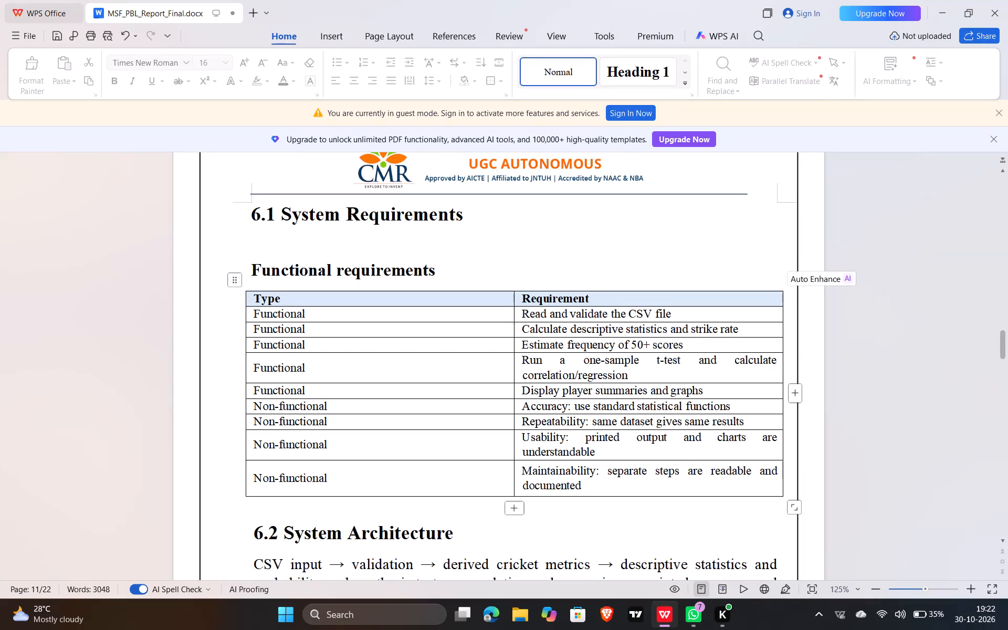
Replace "Read and validate the CSV file" in the Functional requirements table with the copied text "Upload and validate the file".
left_click_drag(520, 312, 529, 313)
left_click(529, 313)
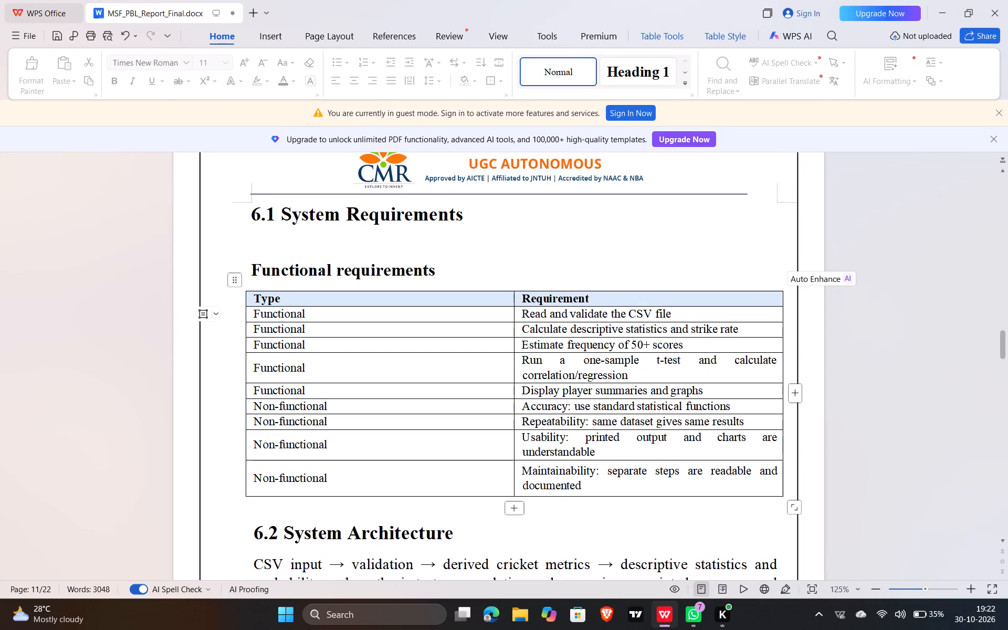
left_click_drag(521, 314, 666, 320)
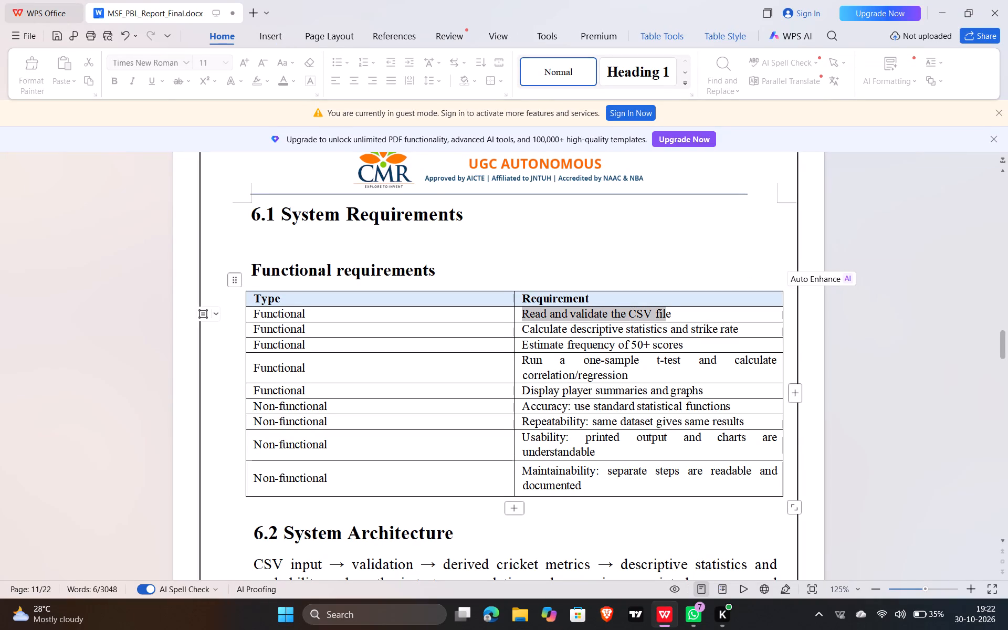
left_click_drag(666, 320, 671, 320)
key("BackSpace")
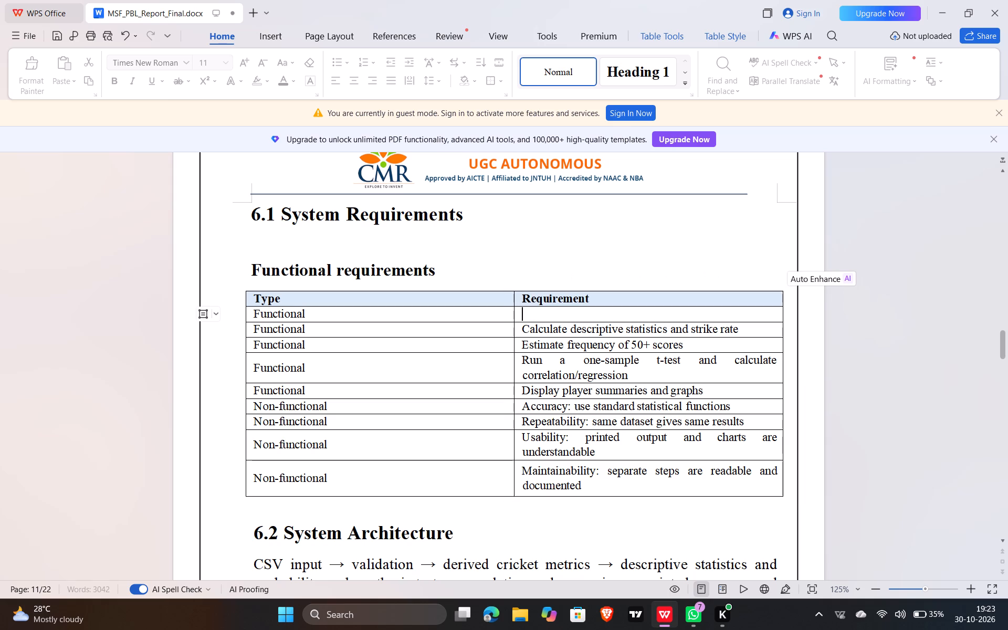
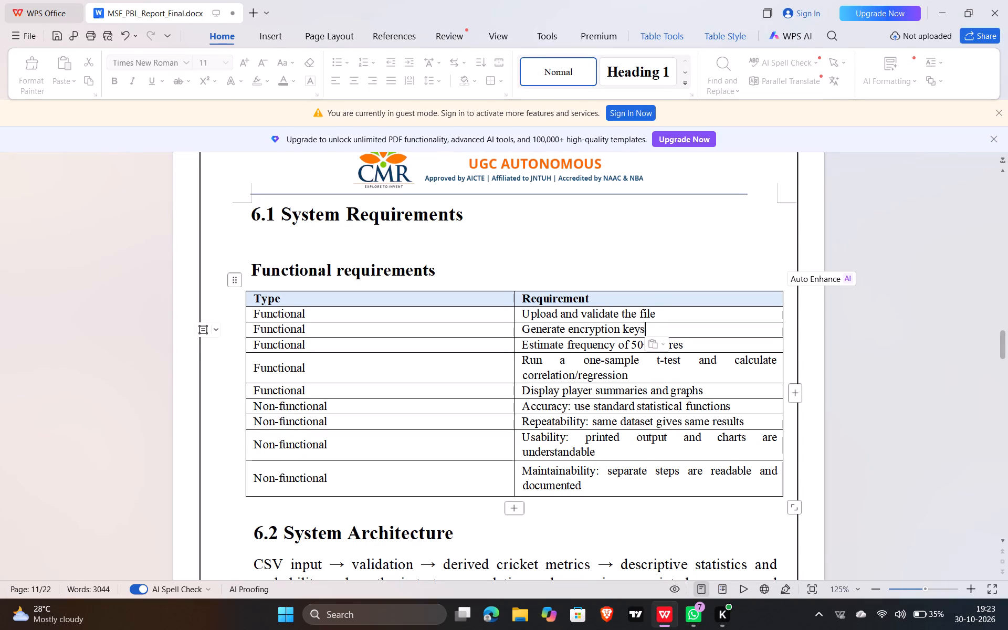
Clear the requirement "Estimate frequency of 50+ scores" from the third Functional row of the 6.1 Functional requirements table.
left_click_drag(523, 342, 681, 344)
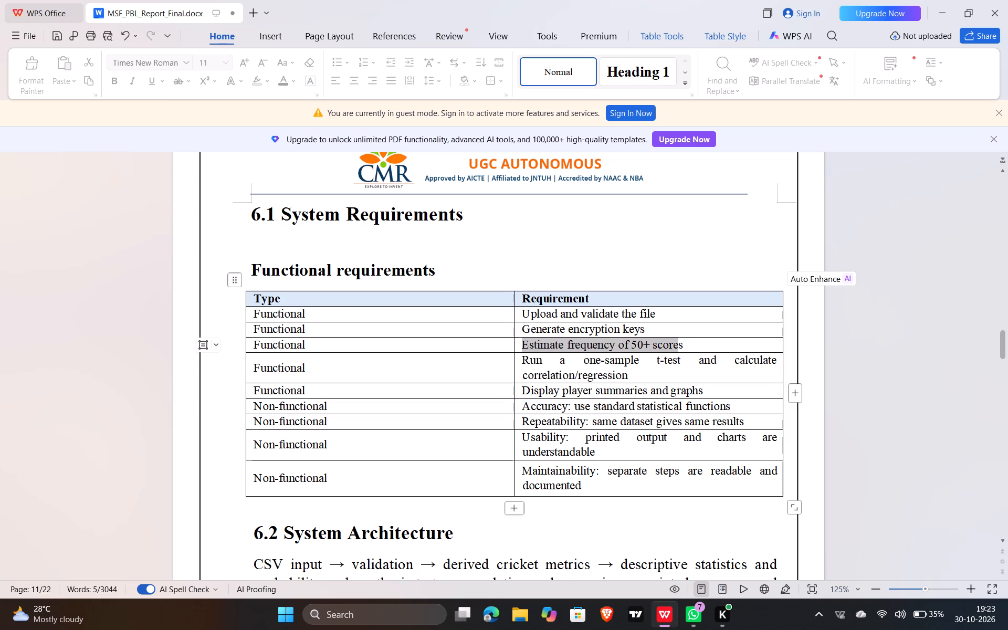
left_click_drag(681, 344, 682, 344)
key("BackSpace")
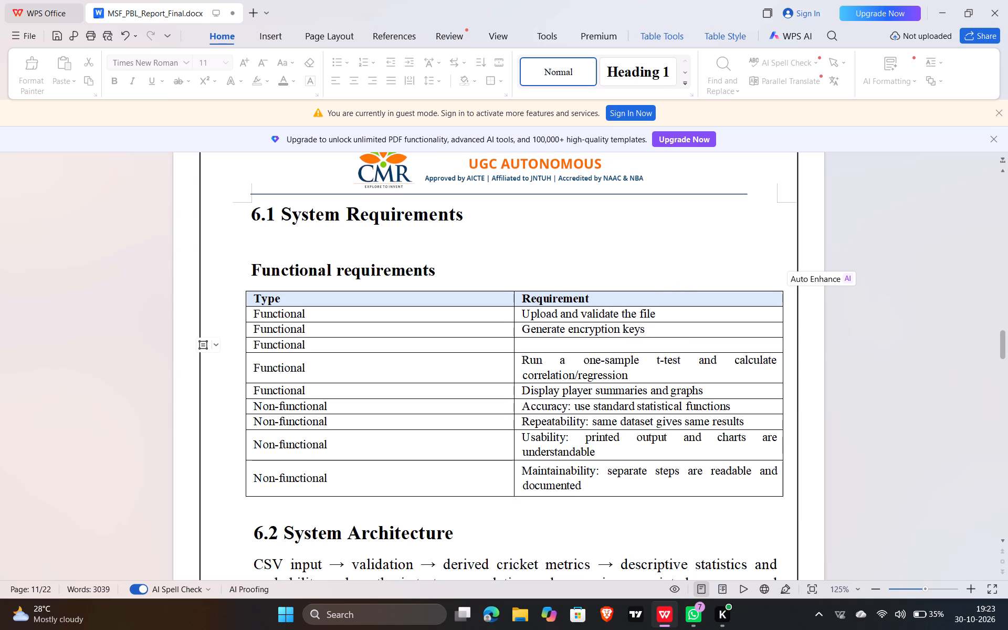
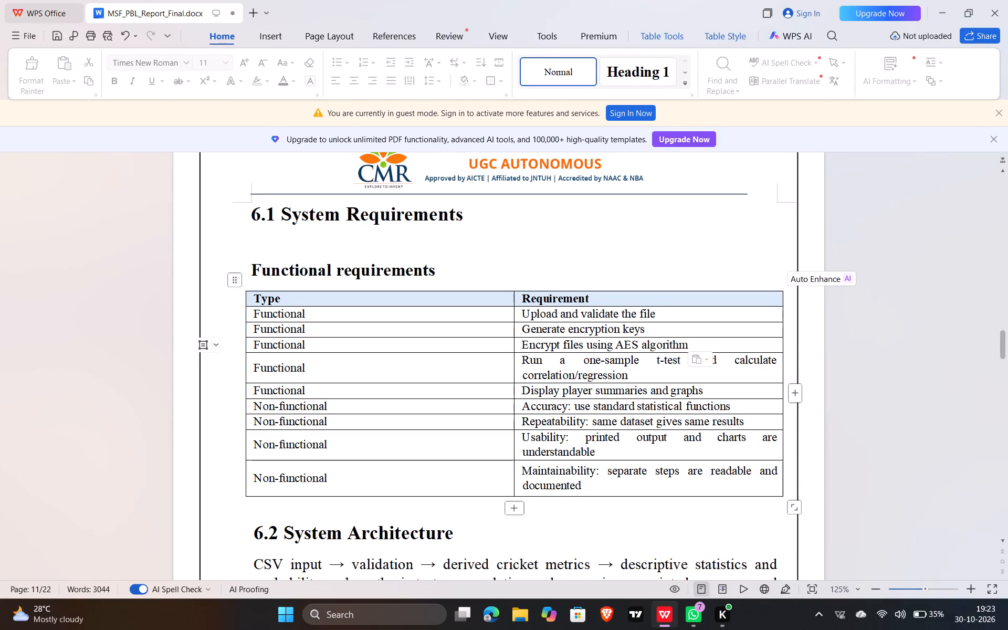
Clear the requirement text "Run a one-sample t-test and calculate correlation/regression" from the fourth Functional row of the 6.1 requirements table.
left_click_drag(521, 358, 608, 380)
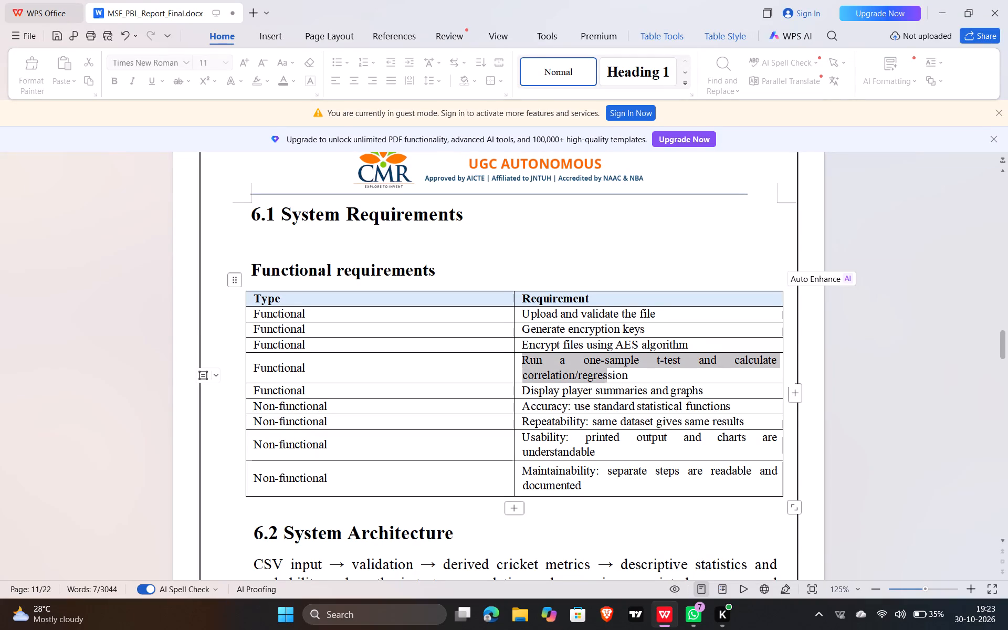
left_click_drag(608, 380, 629, 377)
key("BackSpace")
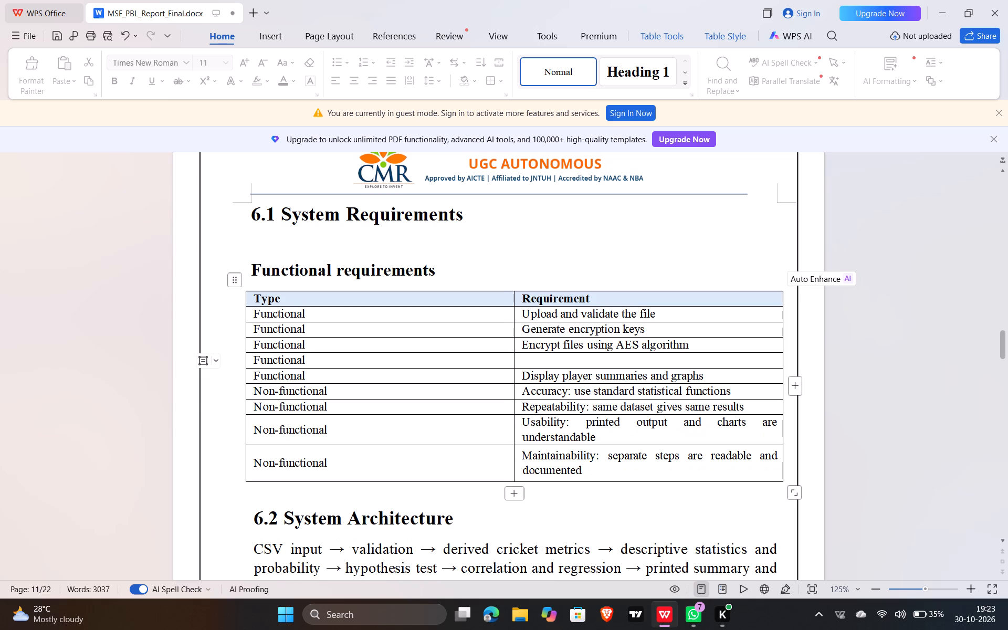
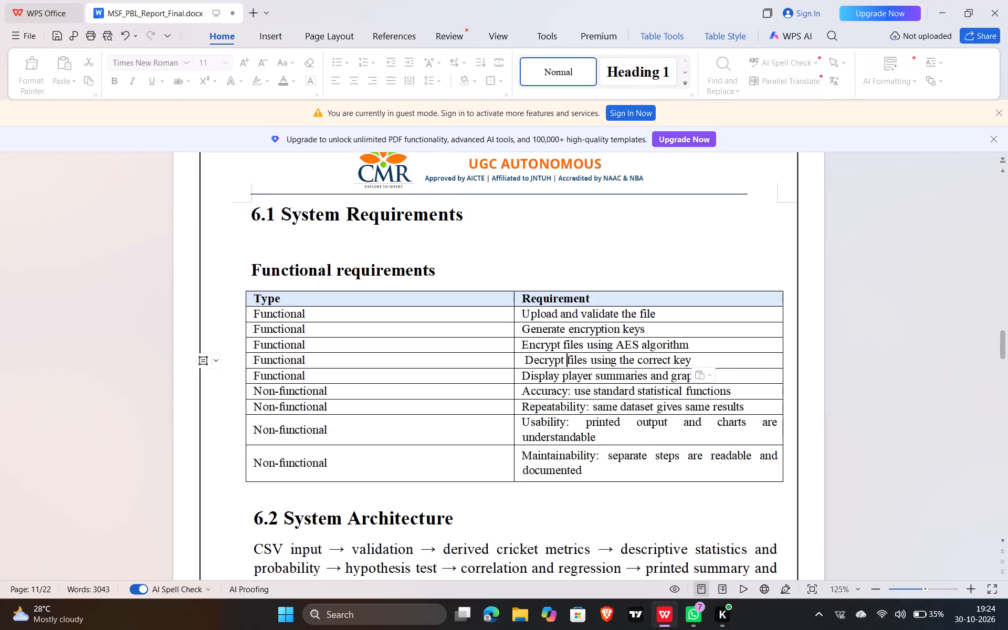
Remove the leading space before "Decrypt files using the correct key" in the fourth Functional row of the 6.1 requirements table.
key("Left")
key("Left")
key("Left")
key("Left")
key("Left")
key("Left")
key("Left")
key("BackSpace")
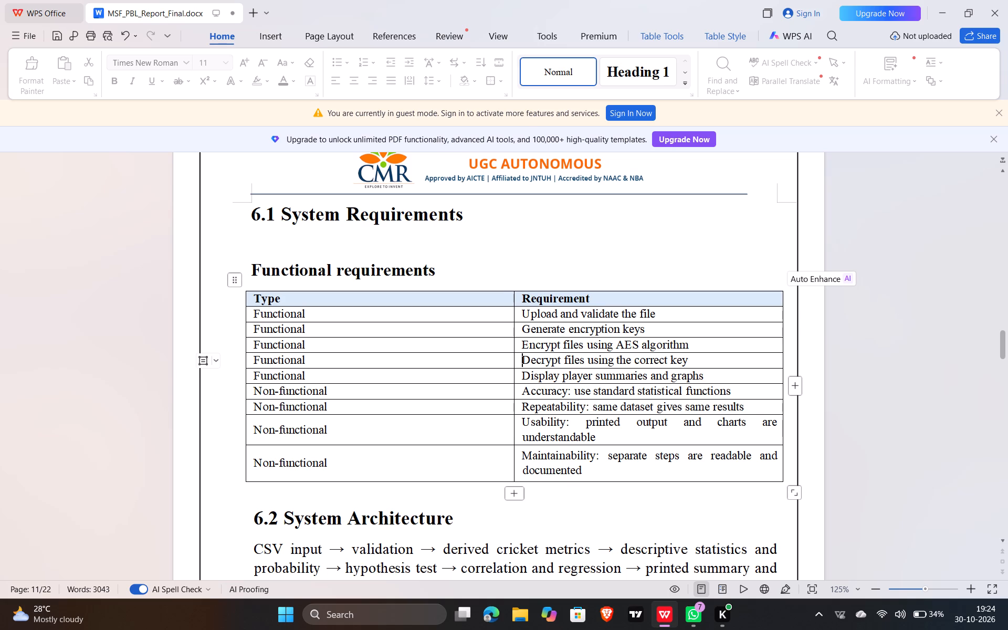
Clear the requirement text "Display player summaries and graphs" from the fifth Functional row of the 6.1 requirements table.
left_click_drag(521, 373, 722, 377)
key("BackSpace")
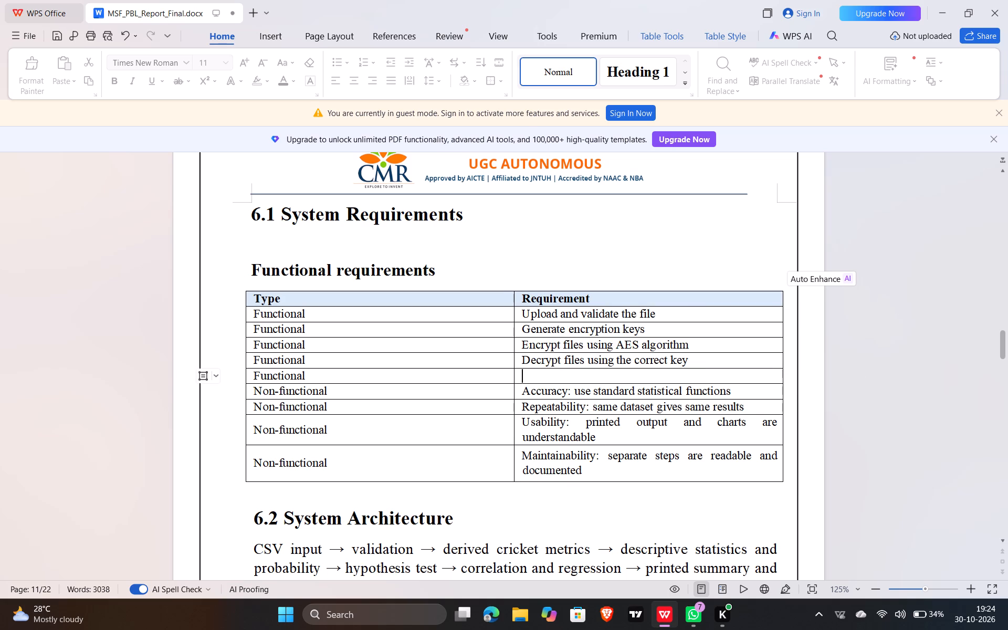
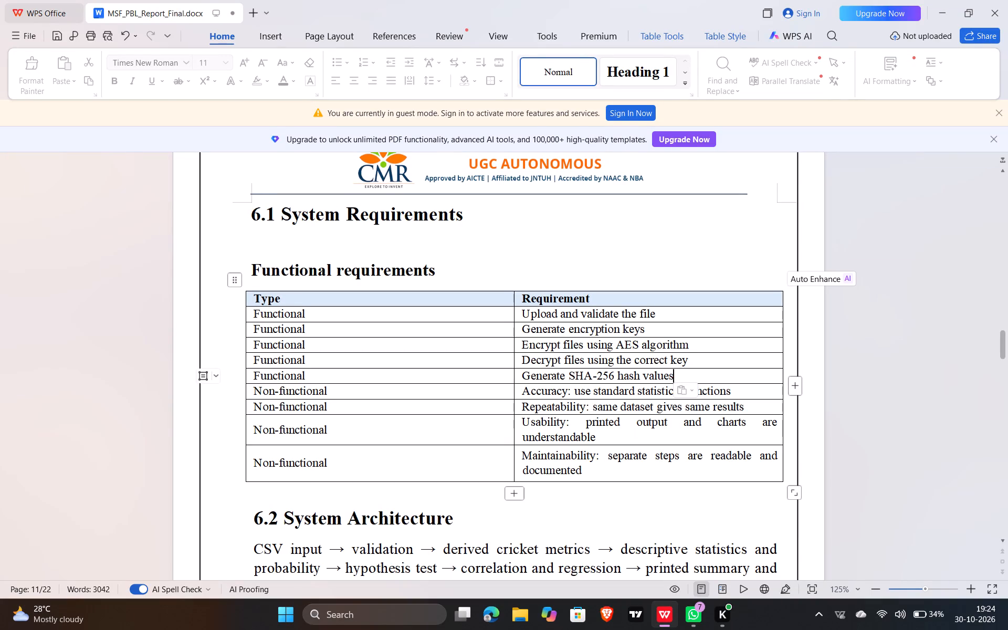
Clear the "Accuracy: use standard statistic functions" requirement text from the first Non-functional row of the 6.1 requirements table.
left_click_drag(523, 390, 732, 393)
key("BackSpace")
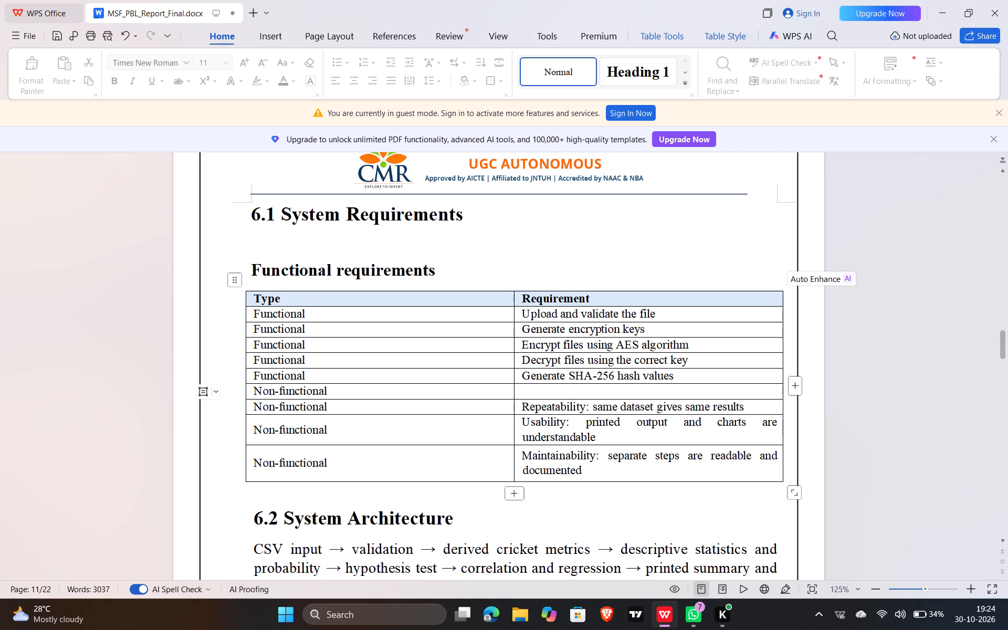
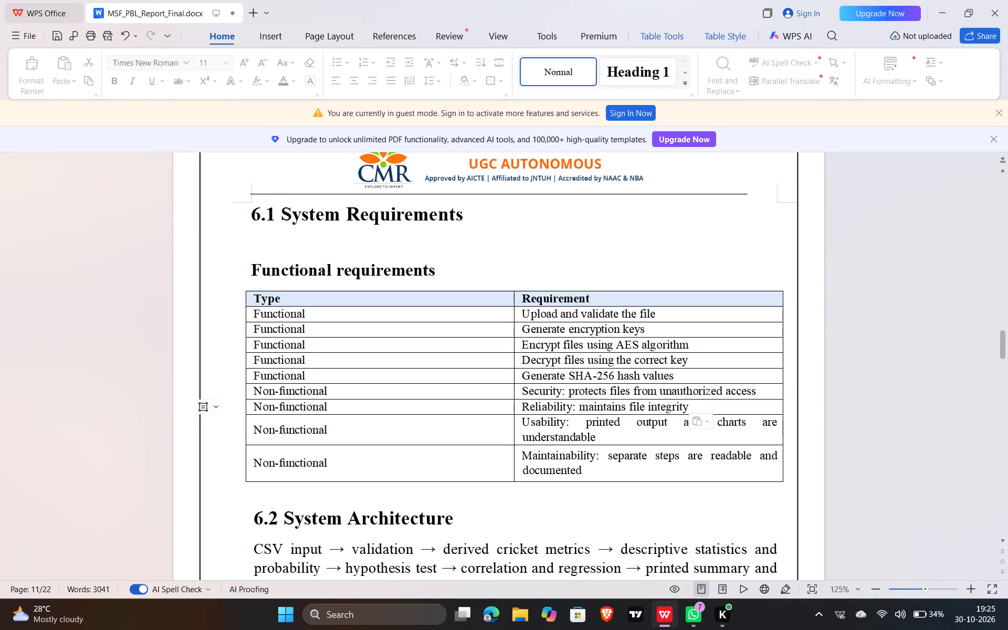
Clear the requirement text "Usability: printed output and charts are understandable" from the third Non-functional row of the 6.1 requirements table.
left_click_drag(520, 419, 550, 426)
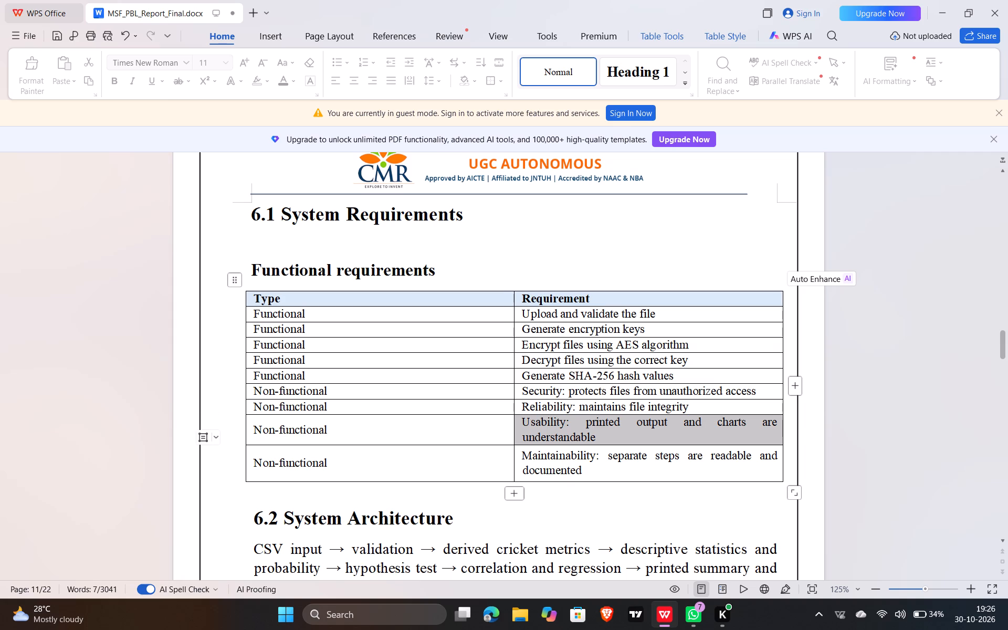
left_click_drag(550, 426, 549, 426)
left_click(549, 426)
left_click_drag(522, 420, 598, 442)
key("BackSpace")
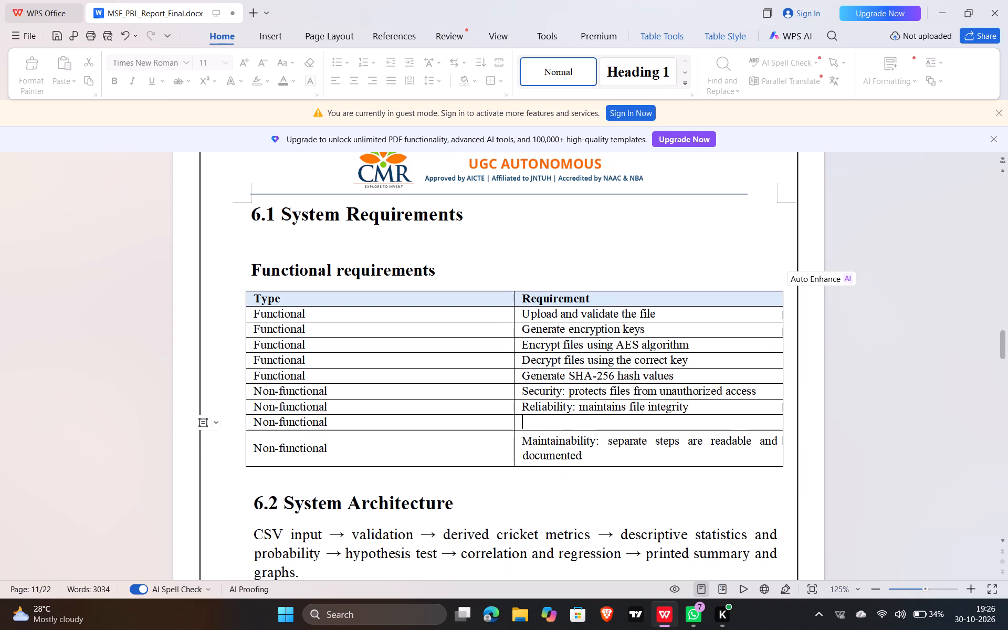
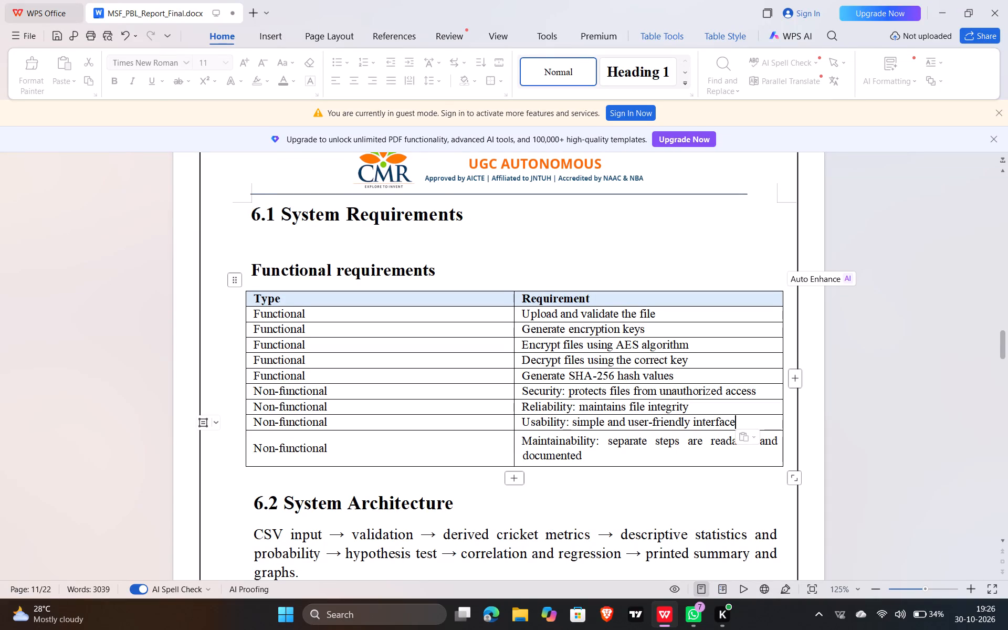
Clear the "Maintainability" requirement text from the last Non-functional row of the 6.1 requirements table.
left_click_drag(521, 439, 586, 456)
key("BackSpace")
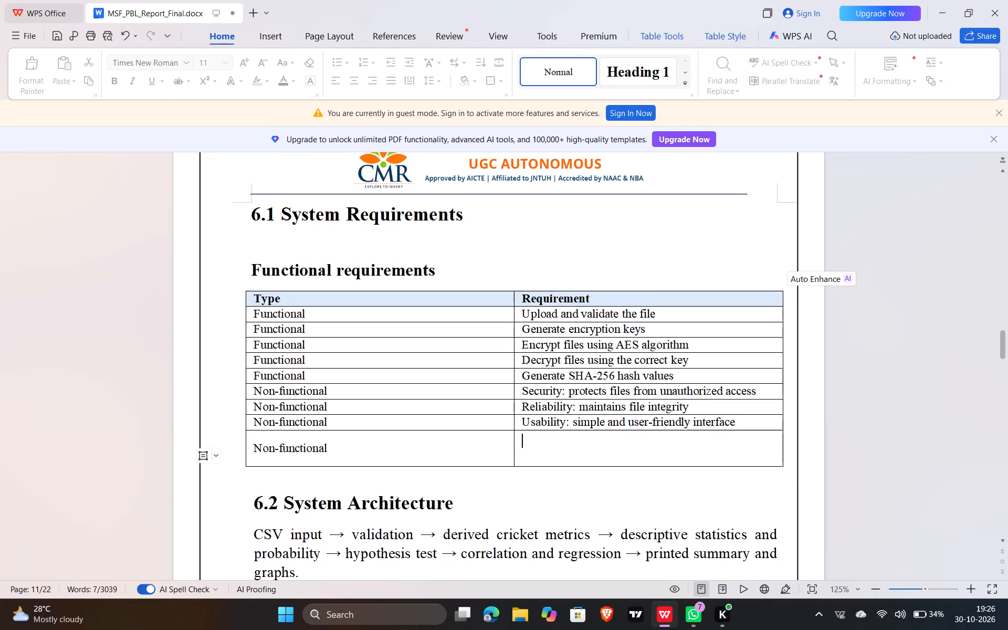
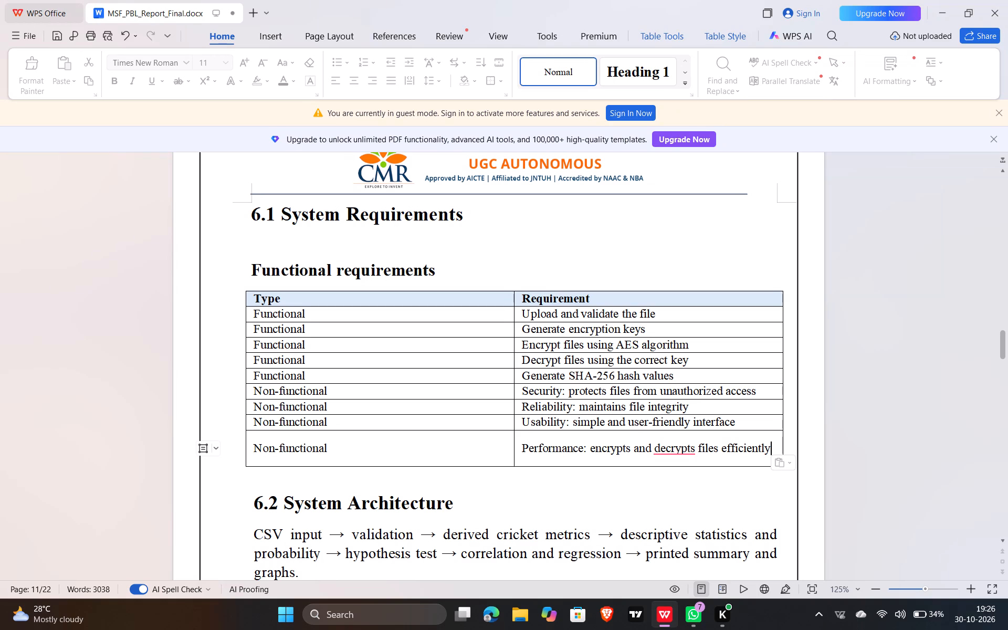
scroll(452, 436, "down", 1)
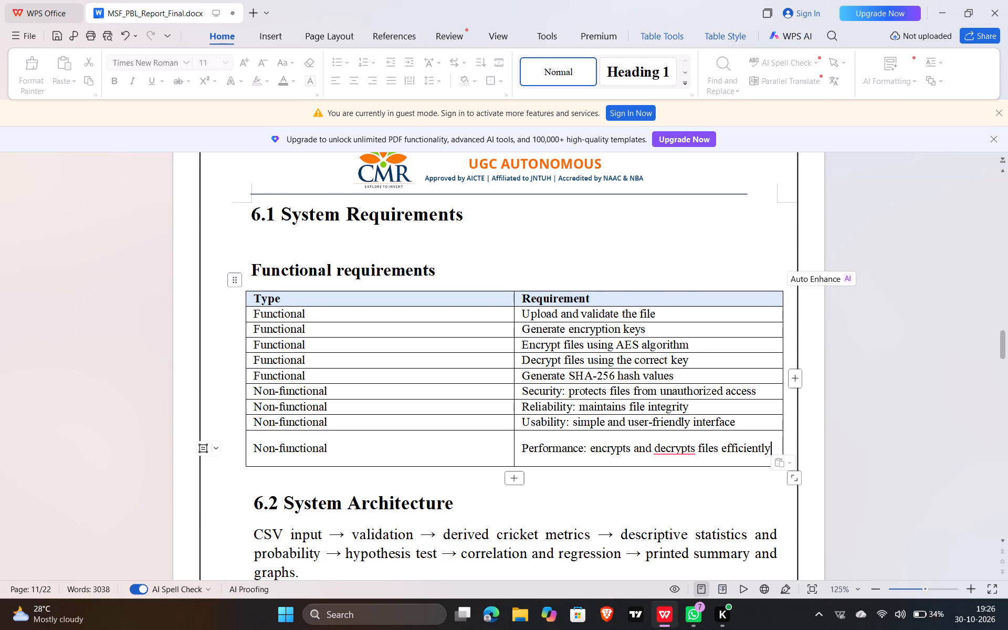
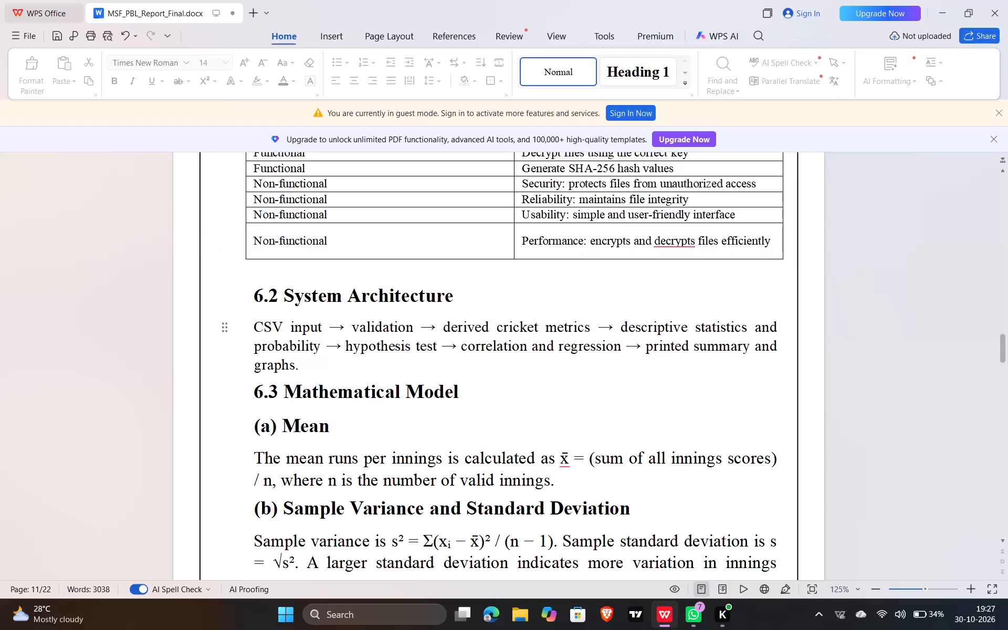
Replace the 6.2 System Architecture text after "CSV" with the copied encryption workflow running from "File Input" to "Original File Output.".
left_click_drag(289, 326, 310, 360)
key("BackSpace")
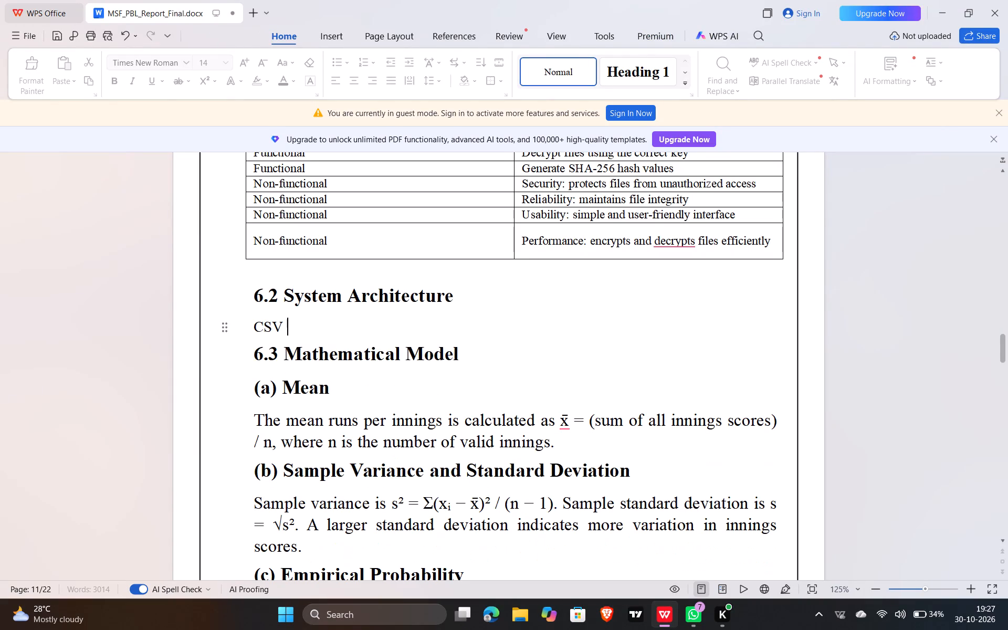
key("ctrl+v")
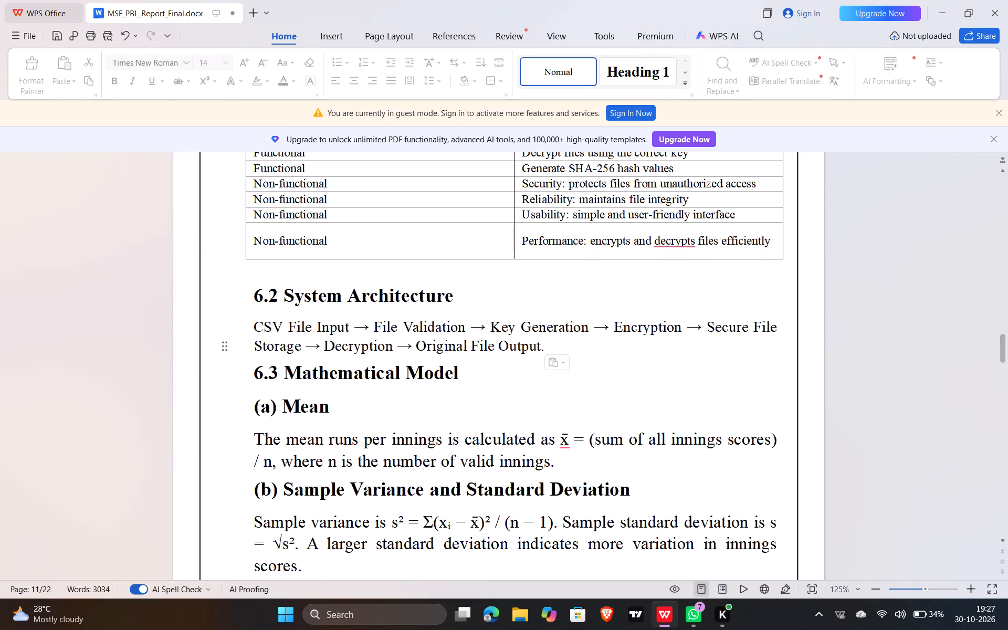
Delete the leftover "CSV" before "File Input" at the start of the 6.2 System Architecture paragraph.
left_click(287, 326)
key("BackSpace")
key("BackSpace")
key("BackSpace")
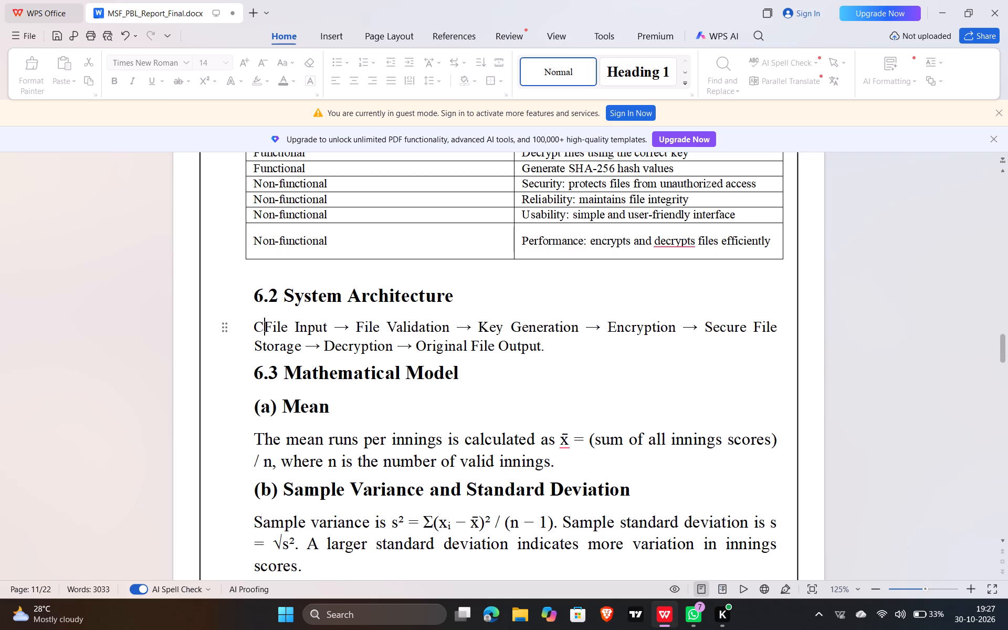
Delete the stray letter "C" before "File Input" in the 6.2 System Architecture paragraph.
key("BackSpace")
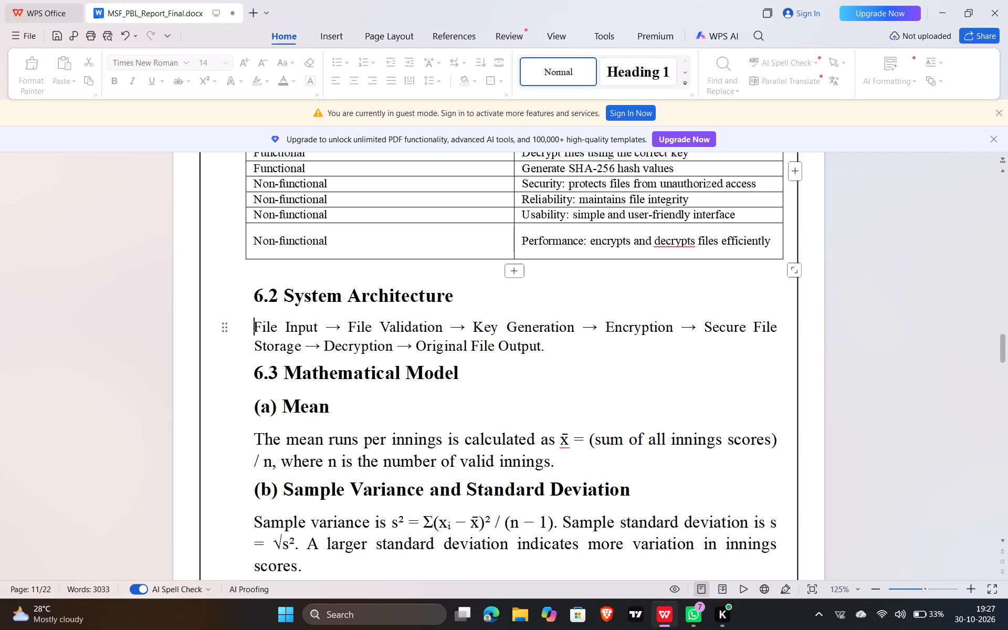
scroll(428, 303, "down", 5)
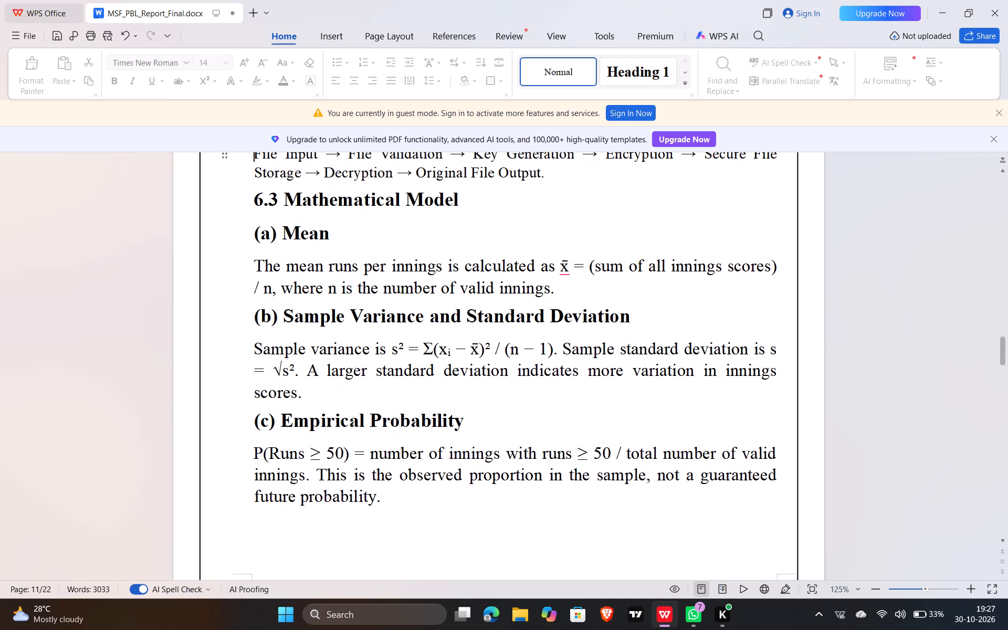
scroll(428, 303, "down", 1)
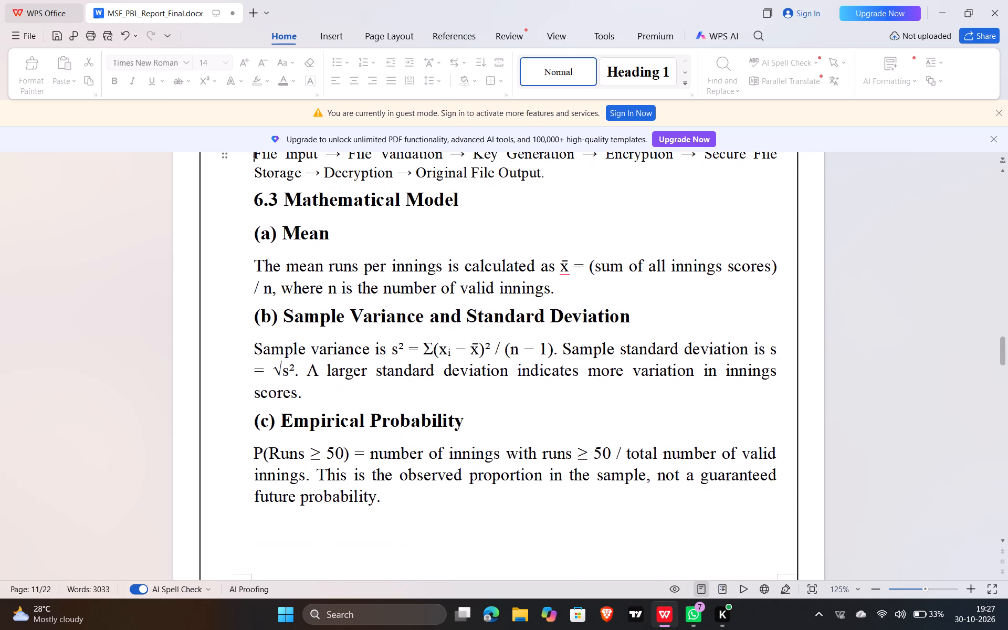
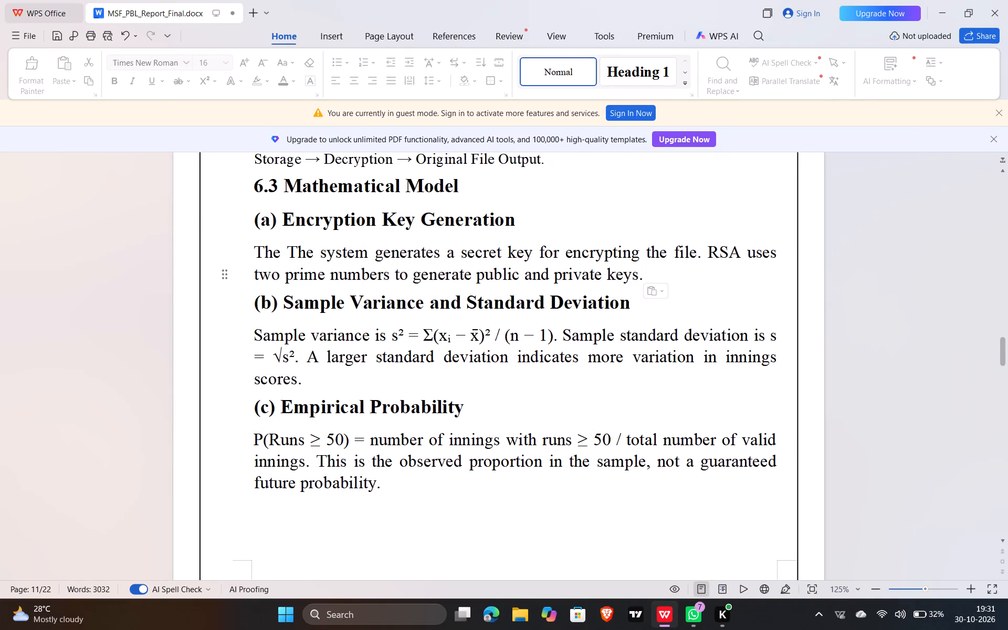
Delete the duplicated word "The" at the start of the Encryption Key Generation paragraph in section 6.3.
left_click(287, 251)
key("BackSpace")
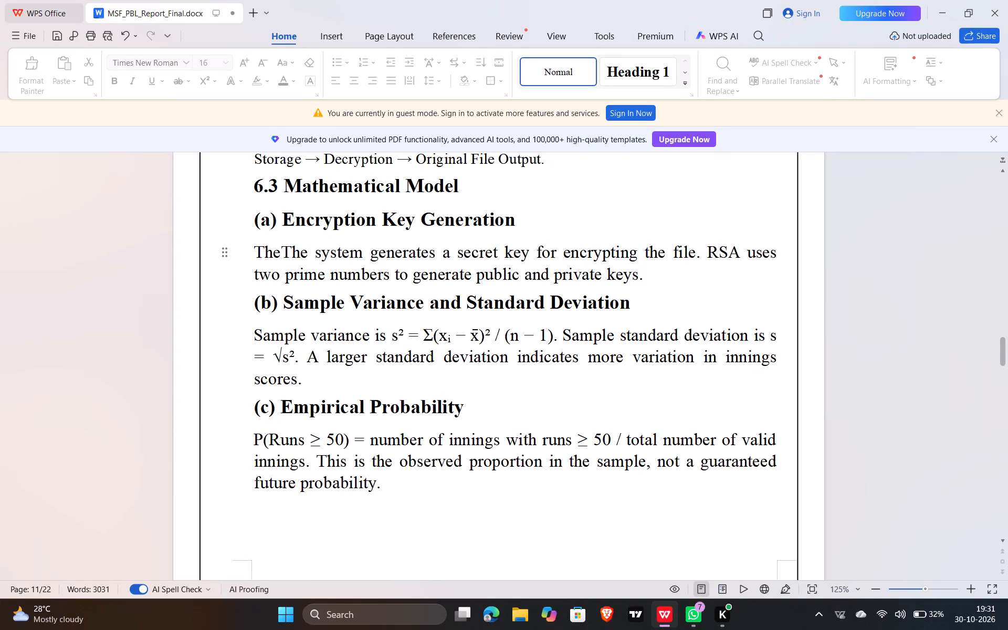
key("BackSpace")
key("BackSpace")
key("BackSpace")
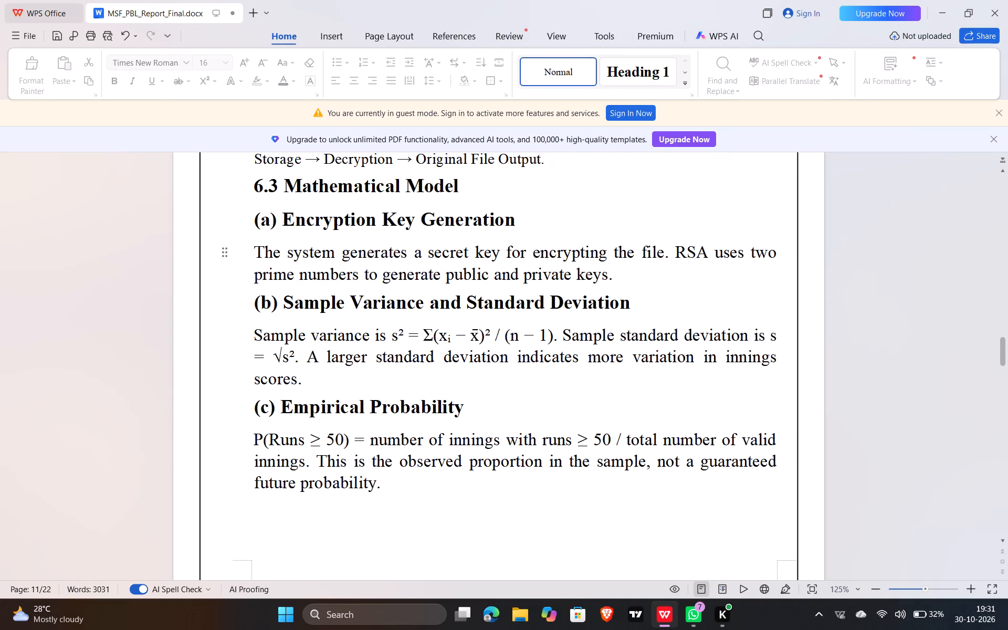
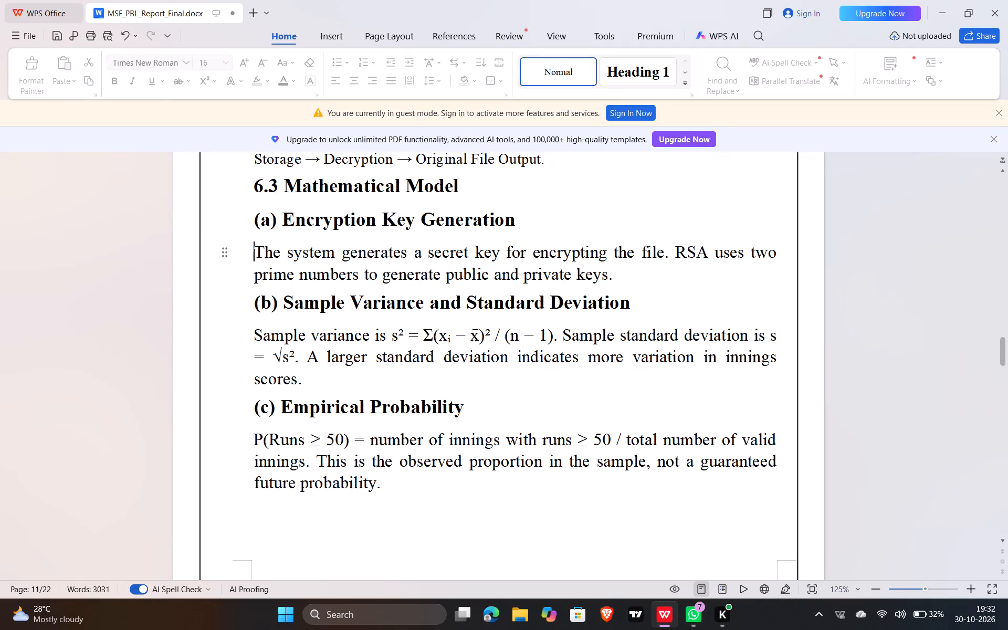
Place the text cursor in the "(b) Sample Variance and Standard Deviation" heading of section 6.3, just before "and".
left_click(429, 322)
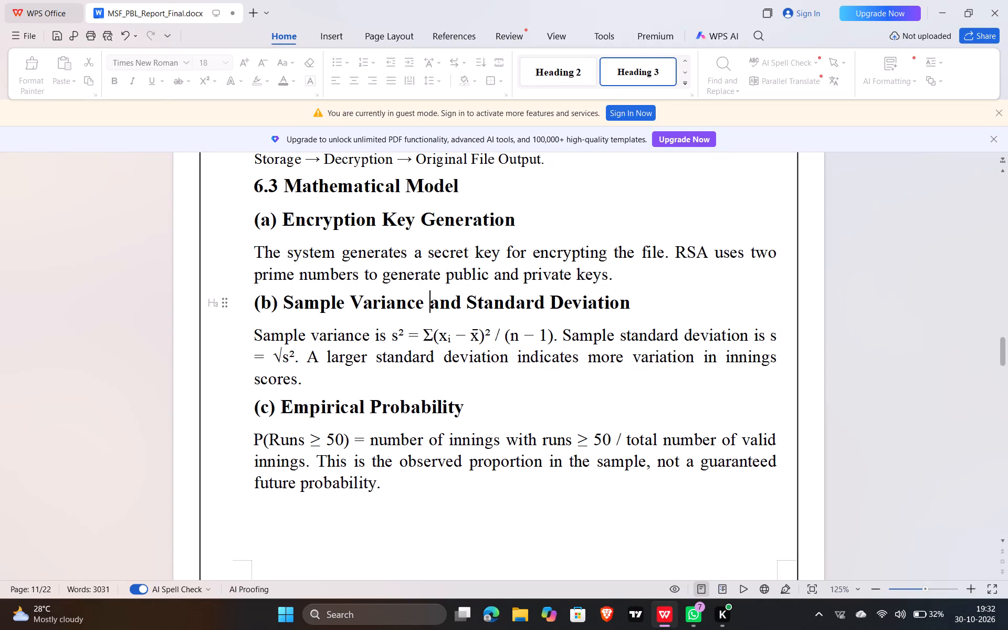
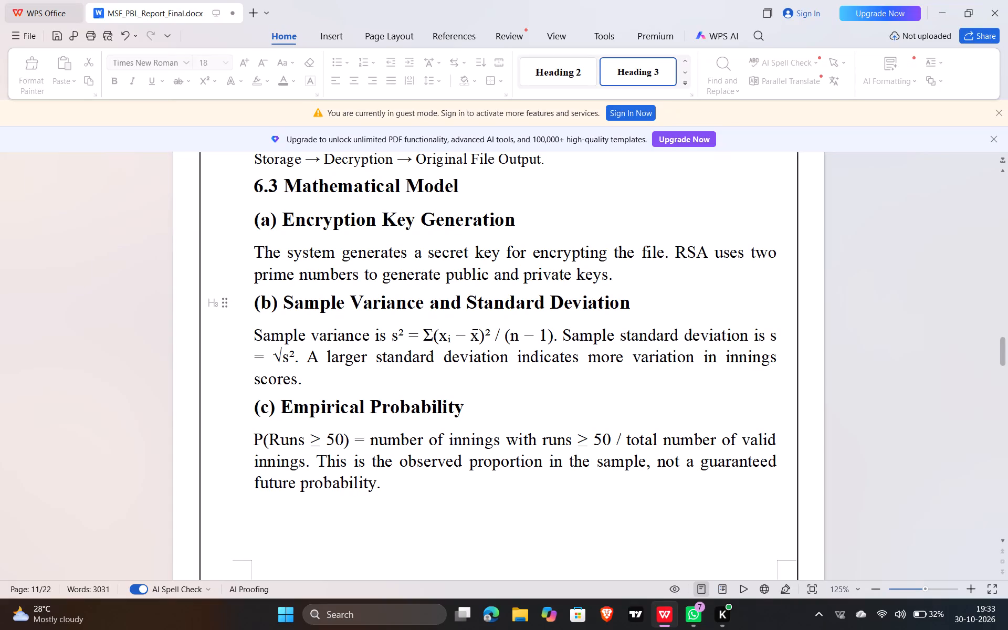
Add an indented formula line "n = p * q" below the Encryption Key Generation paragraph in section 6.3.
scroll(379, 218, "down", 1)
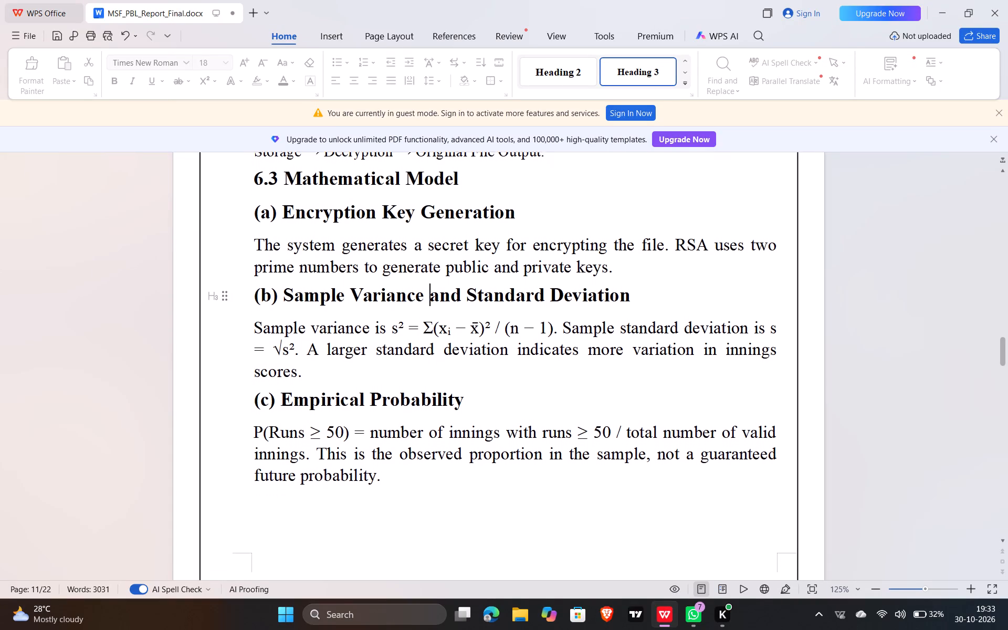
scroll(379, 218, "down", 1)
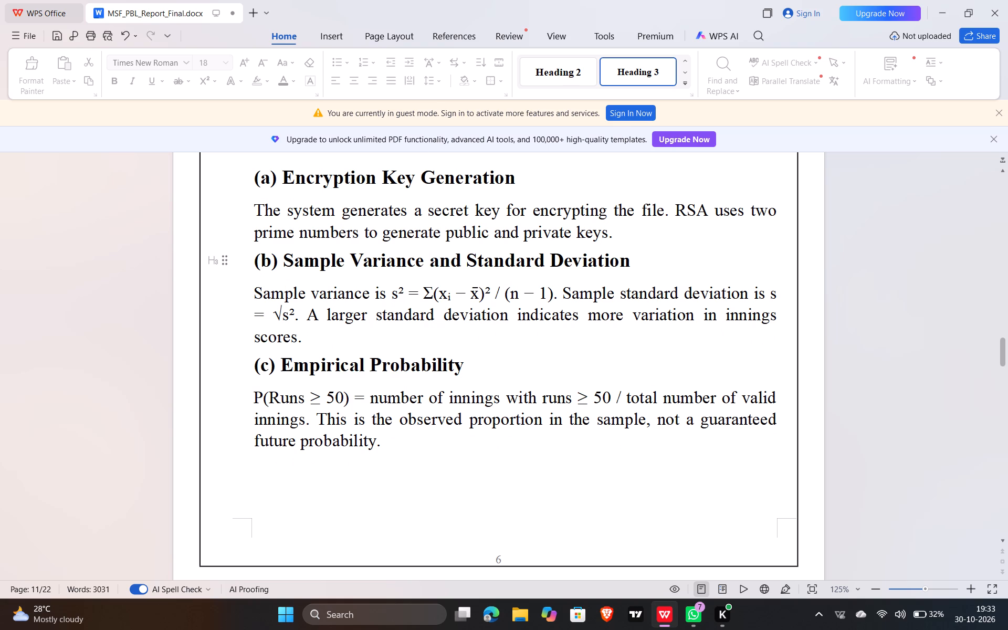
left_click(628, 237)
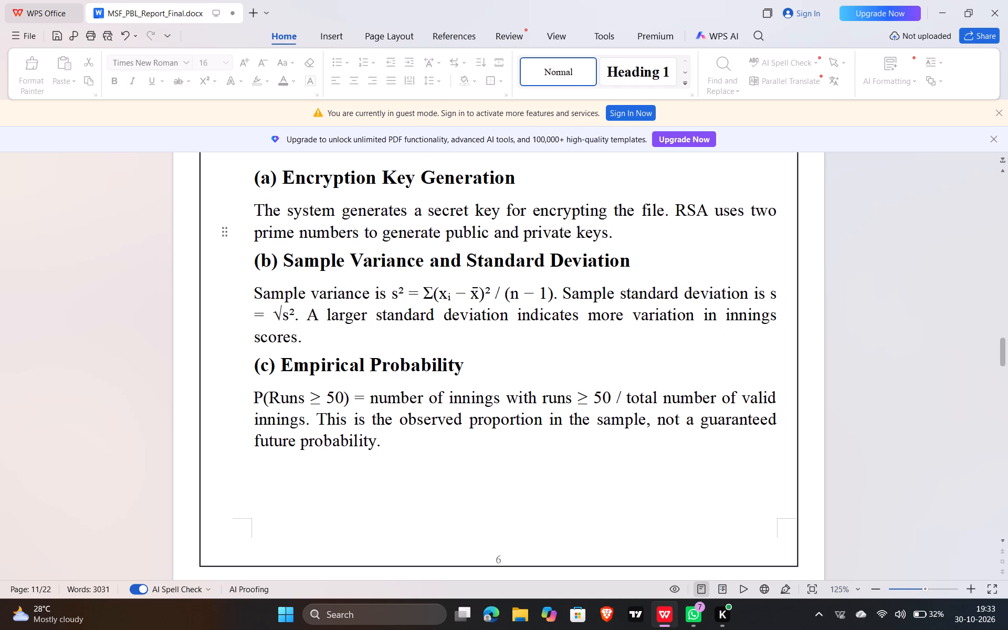
key("Return")
key("space")
key("space")
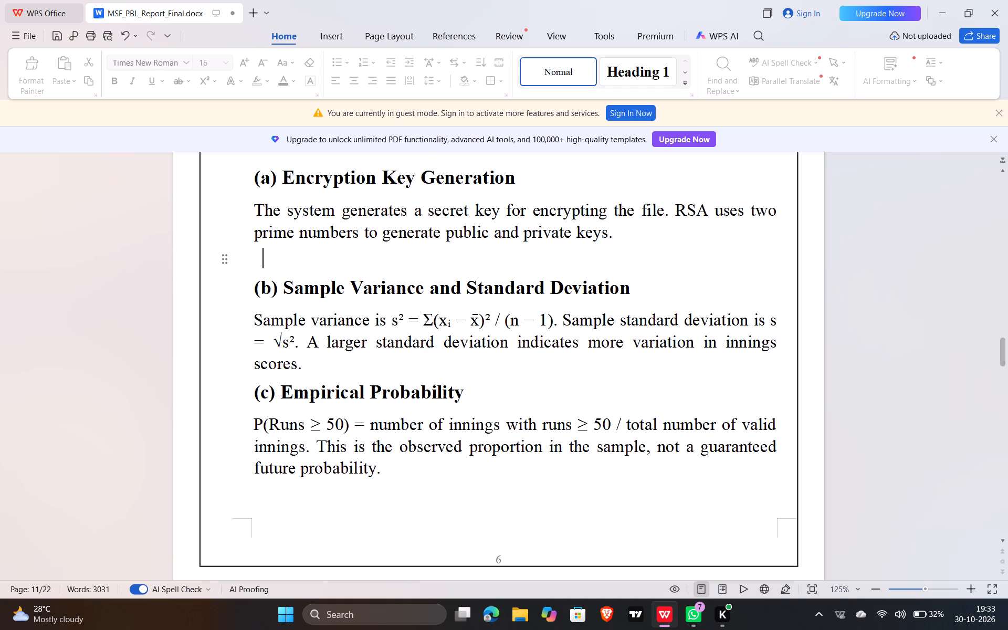
key("space")
key("space")
key("space")
key("space")
key("space")
key("space")
key("space")
key("space")
key("space")
key("n")
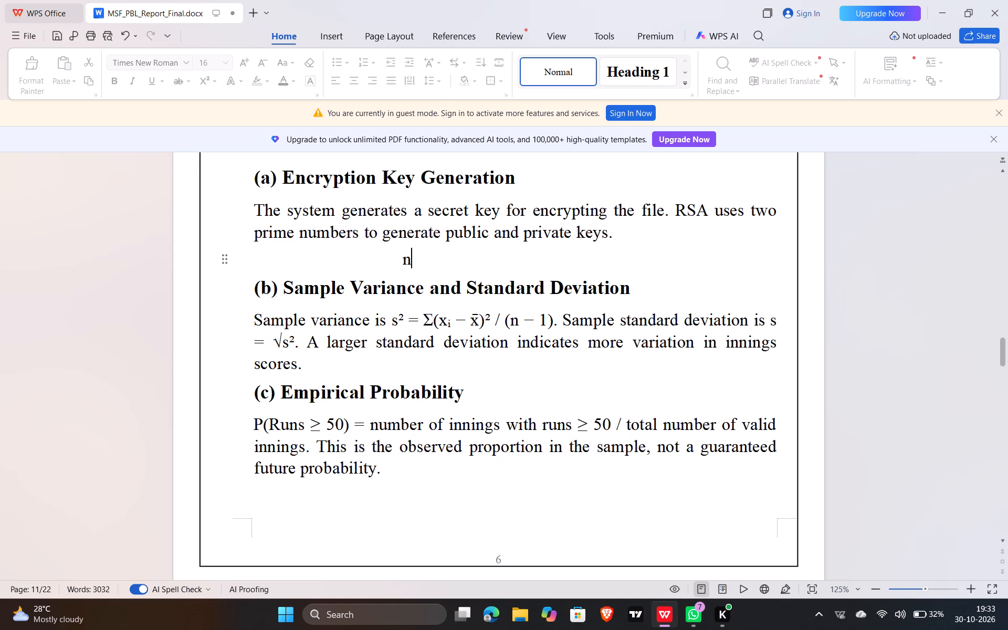
key("space")
type("=")
key("BackSpace")
key("BackSpace")
key("BackSpace")
type("n")
key("space")
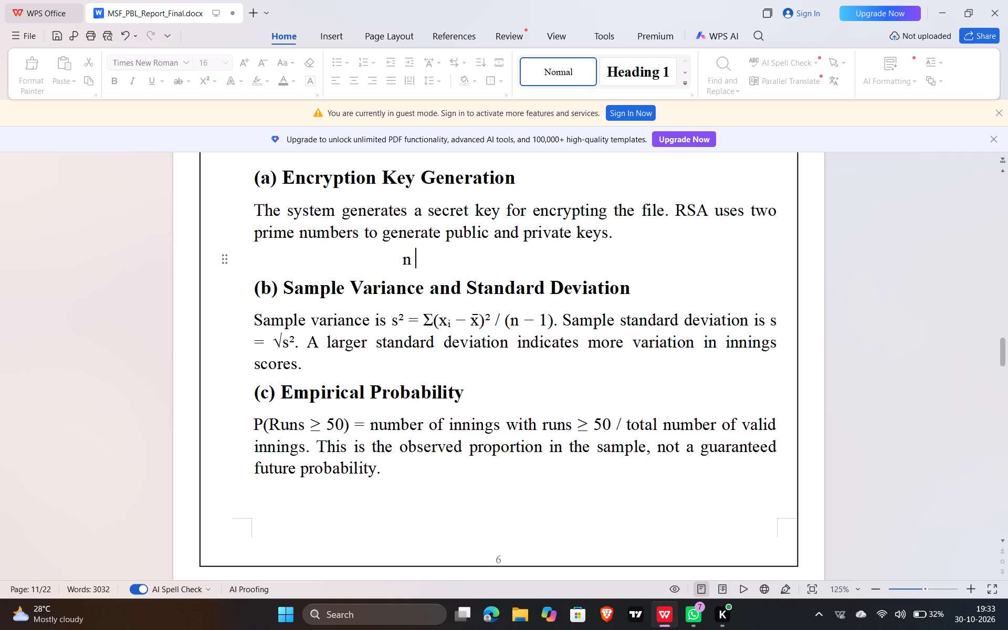
type("=")
key("space")
key("p")
key("space")
key("shift+asterisk")
key("space")
key("g")
key("BackSpace")
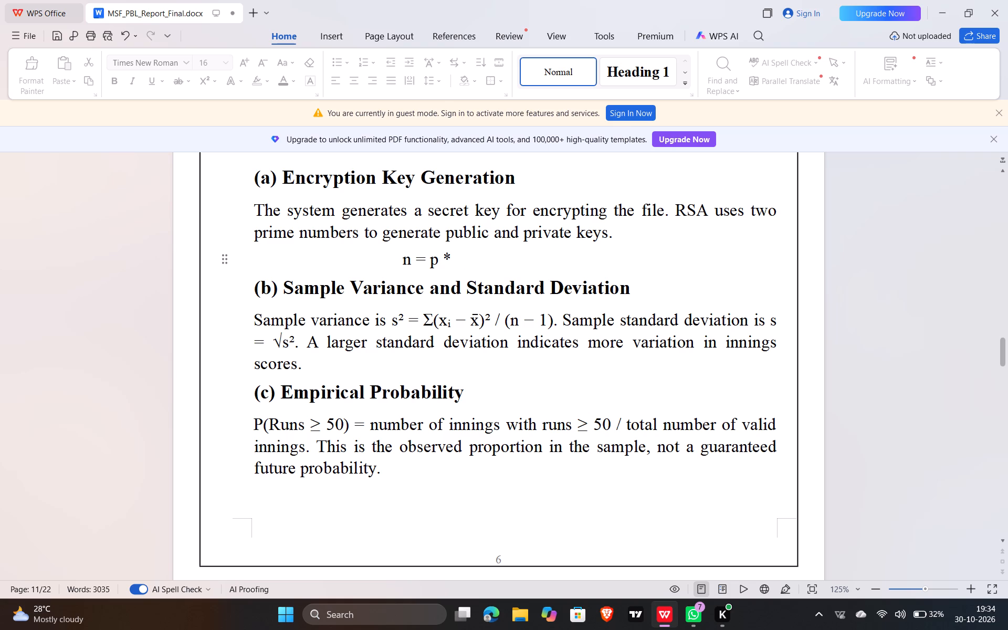
key("q")
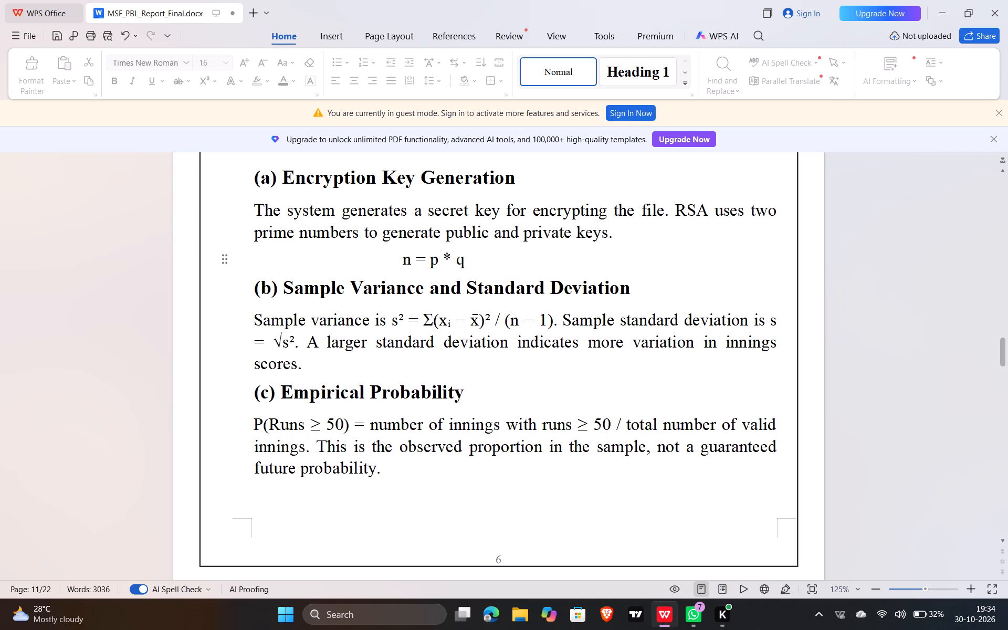
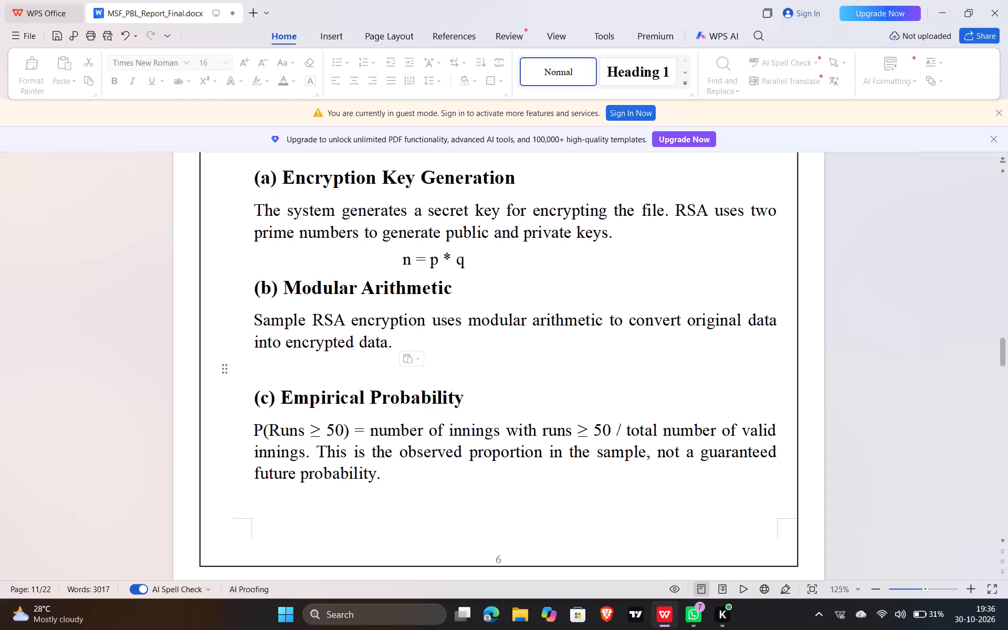
Delete the leftover word "Sample" from the start of the Modular Arithmetic paragraph so it begins with "RSA encryption".
left_click(313, 317)
key("BackSpace")
key("BackSpace")
key("BackSpace")
key("BackSpace")
key("BackSpace")
key("BackSpace")
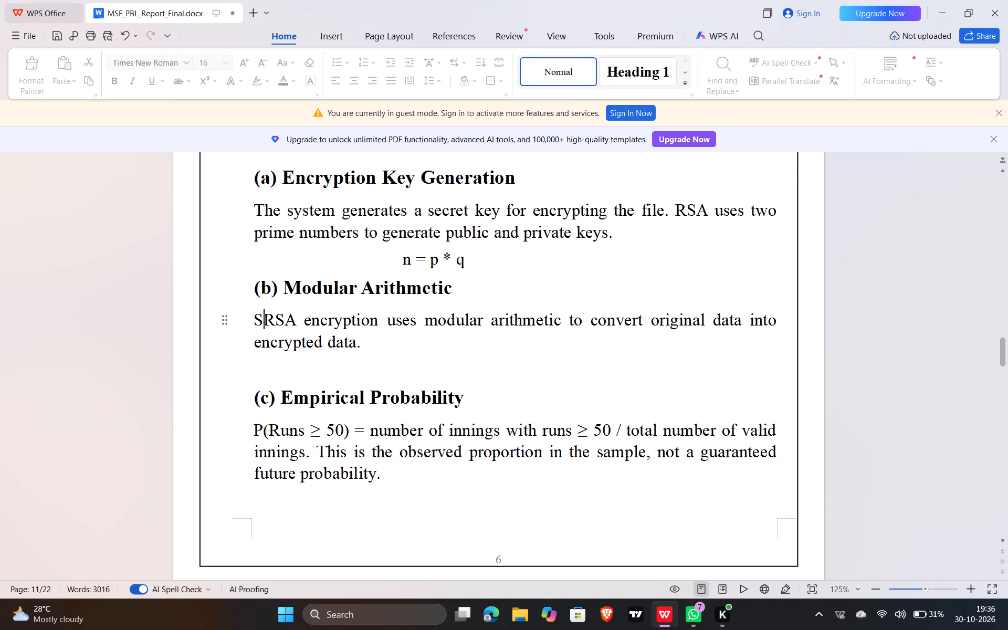
key("BackSpace")
Indent the empty line below the Modular Arithmetic paragraph with spaces, roughly in line with the "n = p * q" formula above.
left_click(393, 364)
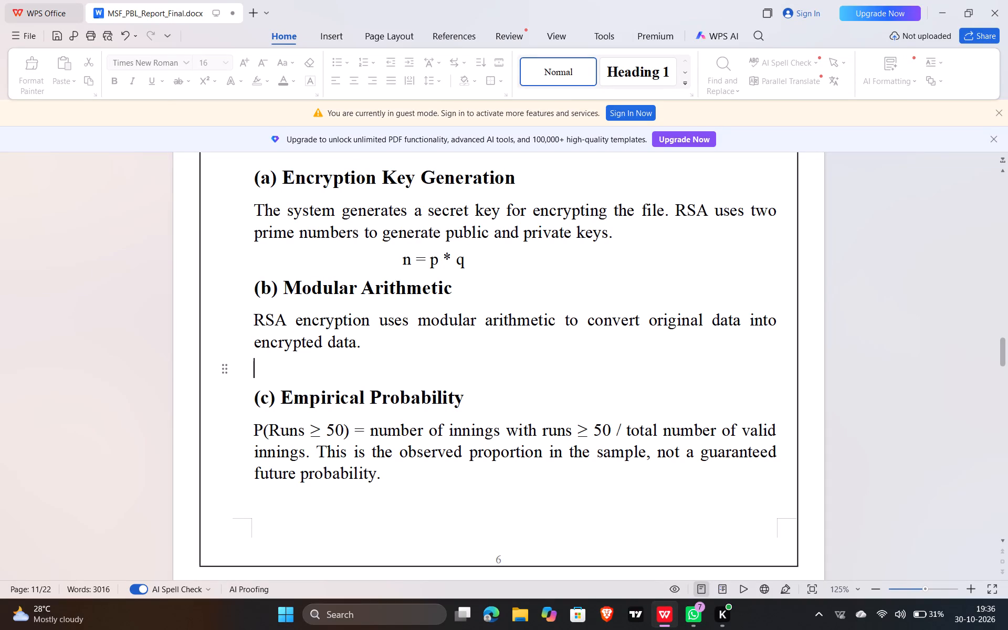
key("space")
key("space")
key("space")
key("space")
key("space")
key("space")
key("space")
key("space")
key("space")
key("space")
key("space")
key("space")
key("space")
key("space")
key("space")
key("space")
key("space")
key("space")
key("space")
key("space")
key("space")
key("space")
key("space")
key("space")
key("space")
key("space")
key("space")
key("space")
key("space")
key("space")
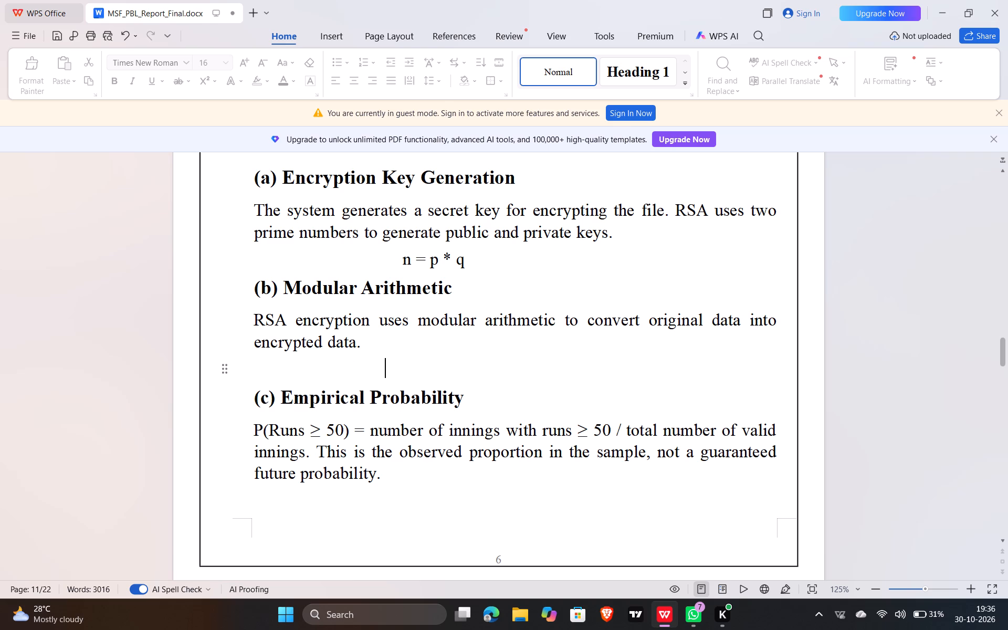
key("space")
key("space")
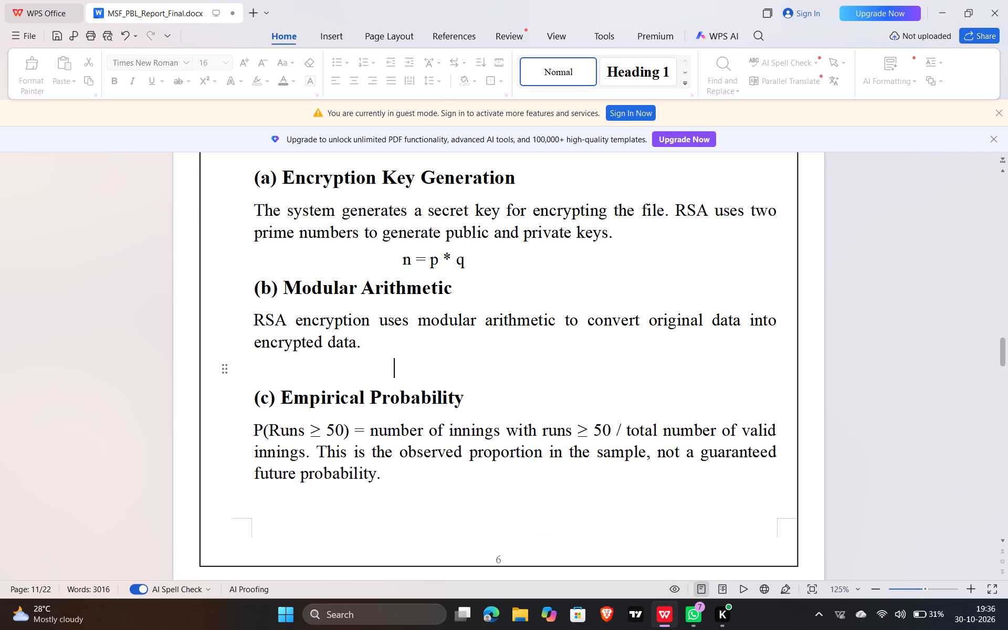
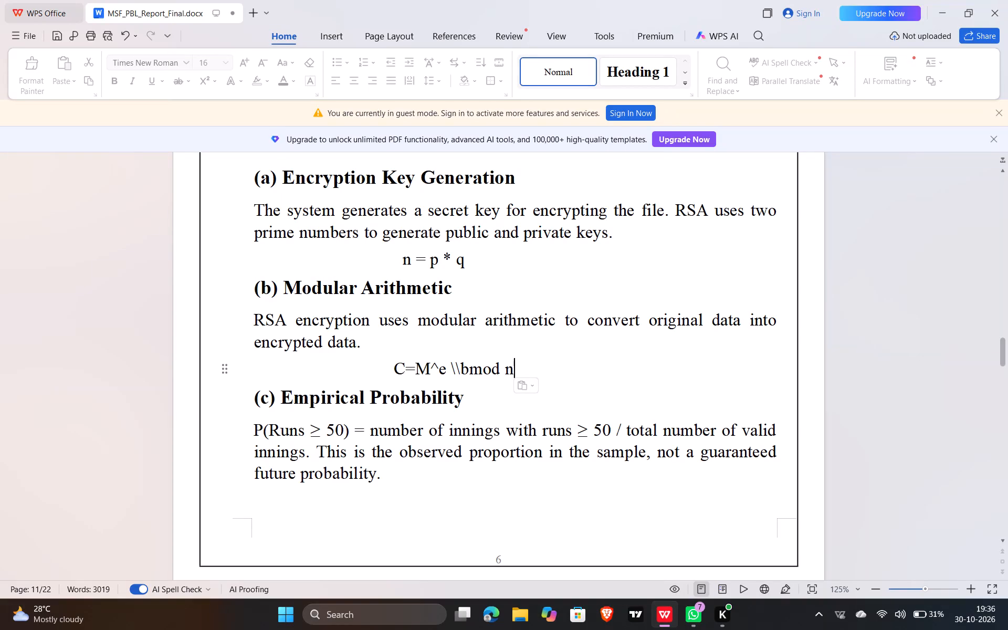
Remove the two backslashes and the letter "b" from the formula under Modular Arithmetic so it reads "C=M^e mod n".
key("Left")
key("Left")
key("Left")
key("Left")
key("Left")
key("Left")
key("Left")
key("Left")
key("Left")
key("Left")
key("Right")
key("Right")
key("Right")
key("Right")
key("BackSpace")
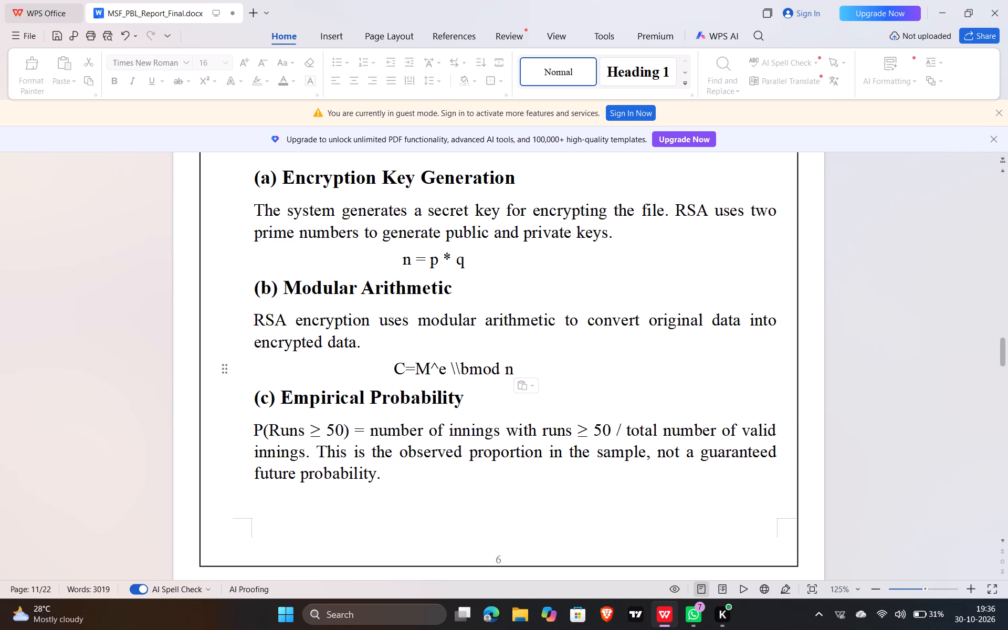
key("BackSpace")
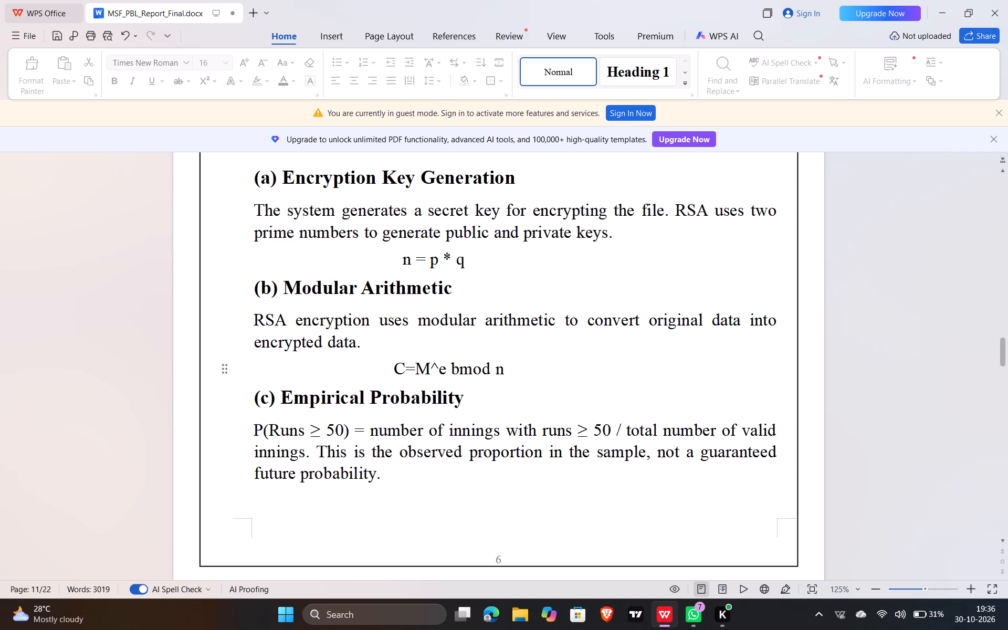
key("Right")
key("BackSpace")
scroll(660, 494, "down", 3)
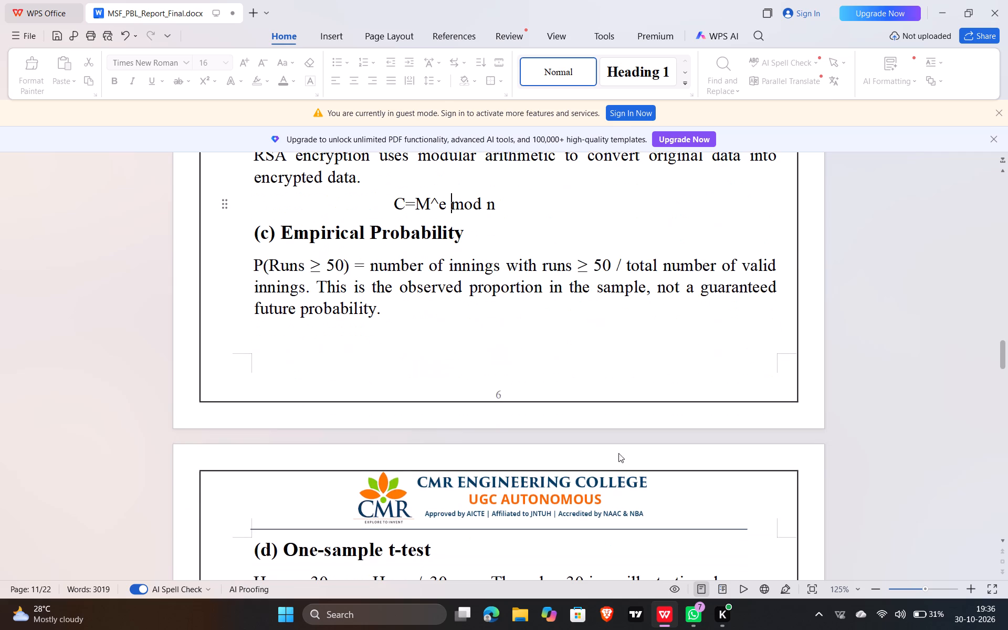
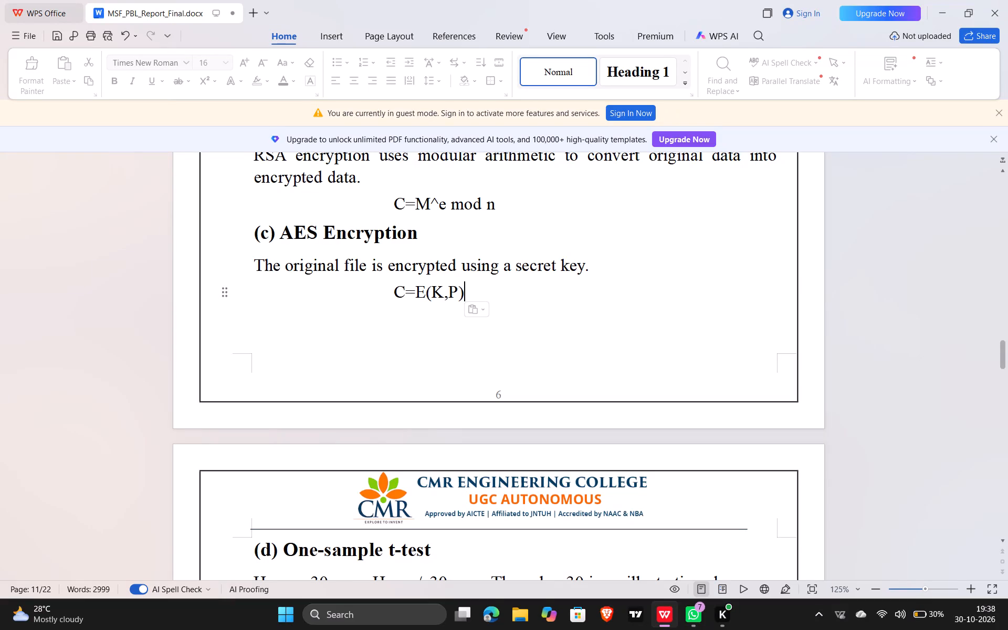
Check the remaining cricket subsections (d) One-sample t-test and (e) Correlation and Linear Regression, dismissing the Power & Battery notification.
scroll(773, 575, "down", 4)
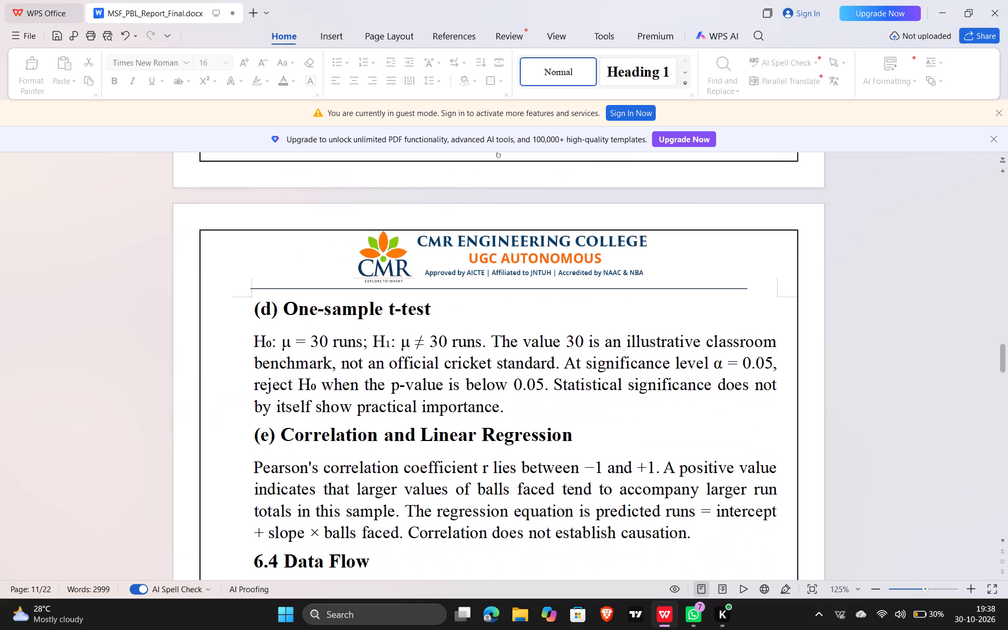
scroll(773, 575, "left", 3)
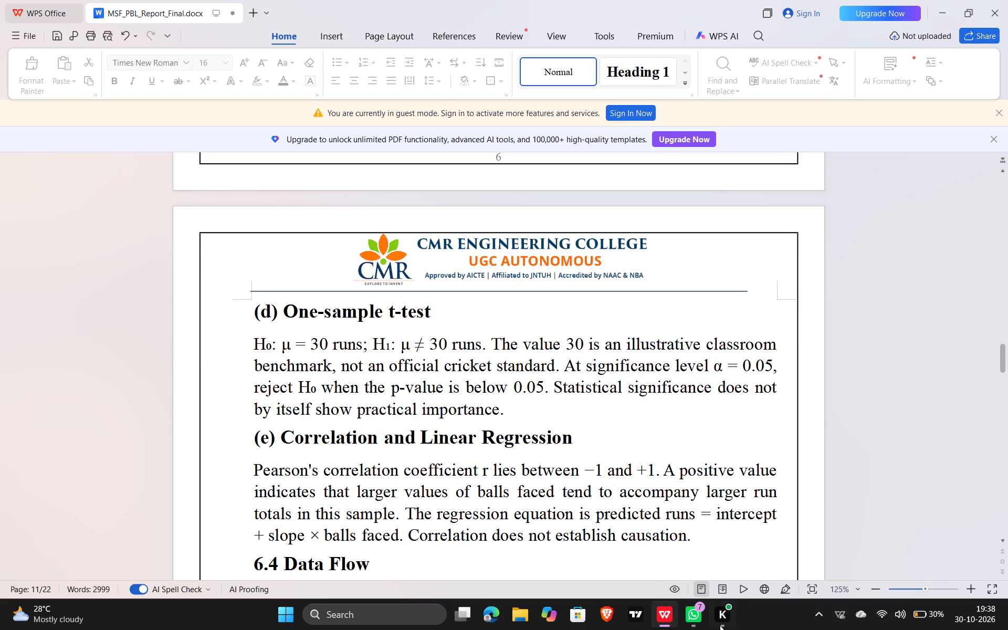
scroll(704, 418, "down", 1)
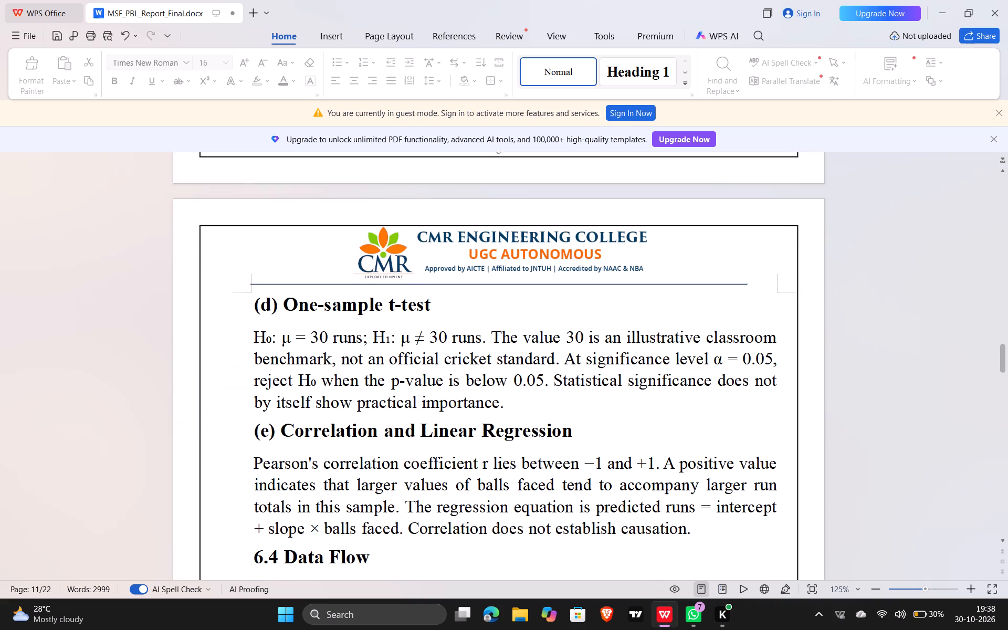
scroll(704, 418, "down", 1)
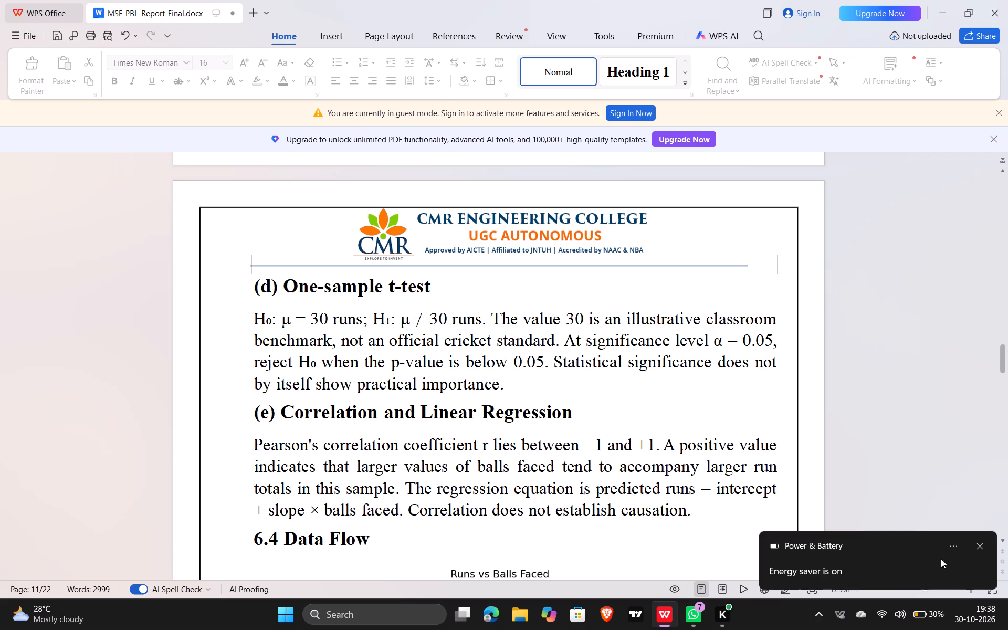
left_click(979, 544)
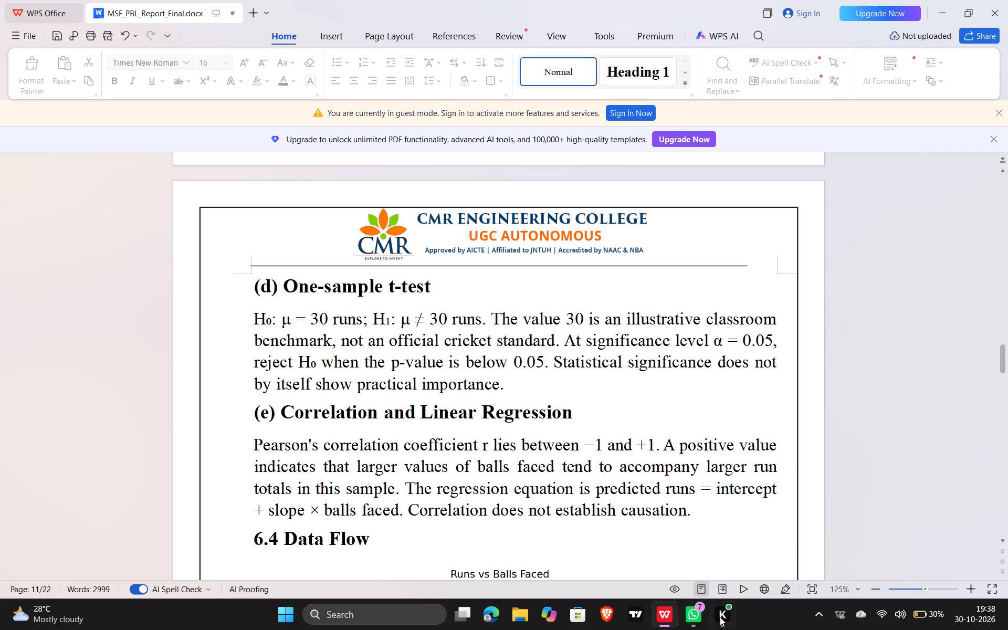
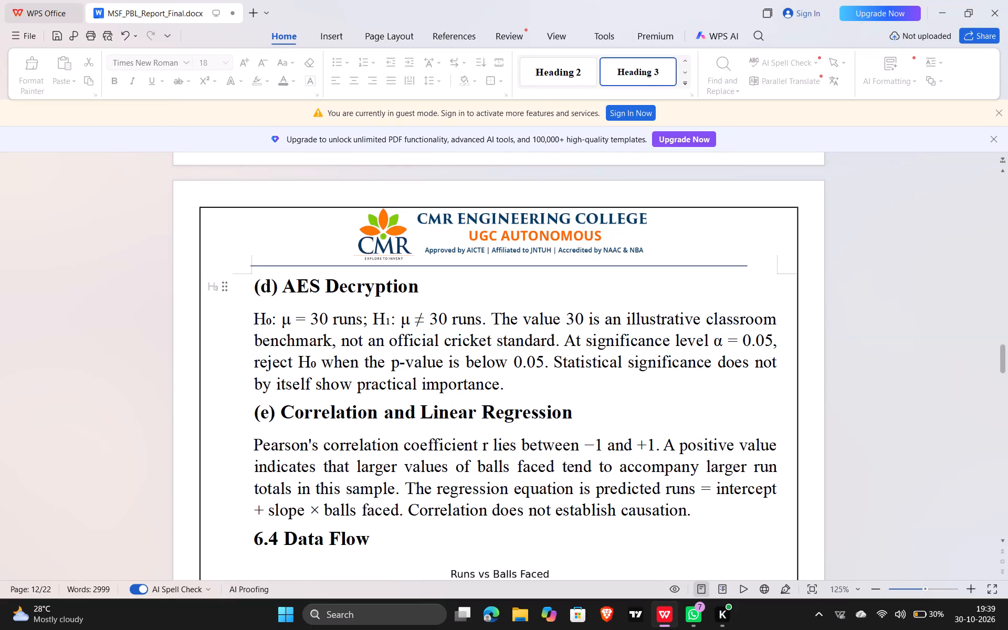
Replace the hypothesis text after "H₀: μ = 30 runs;" under (d) AES Decryption with the copied sentence "The encrypted file is converted back into its original form.".
left_click_drag(370, 319, 492, 387)
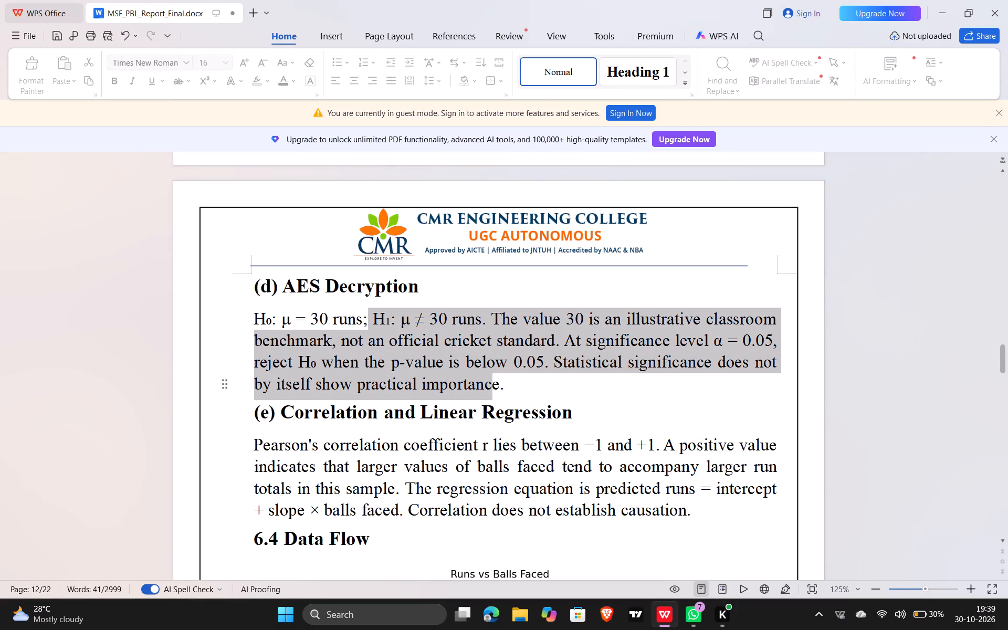
left_click_drag(492, 387, 499, 385)
key("BackSpace")
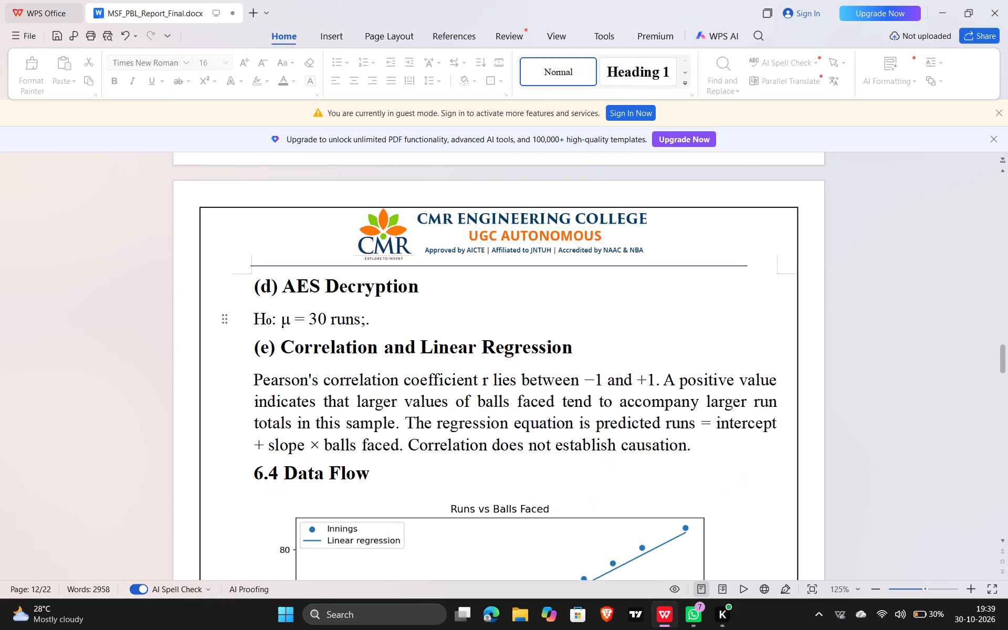
key("ctrl+v")
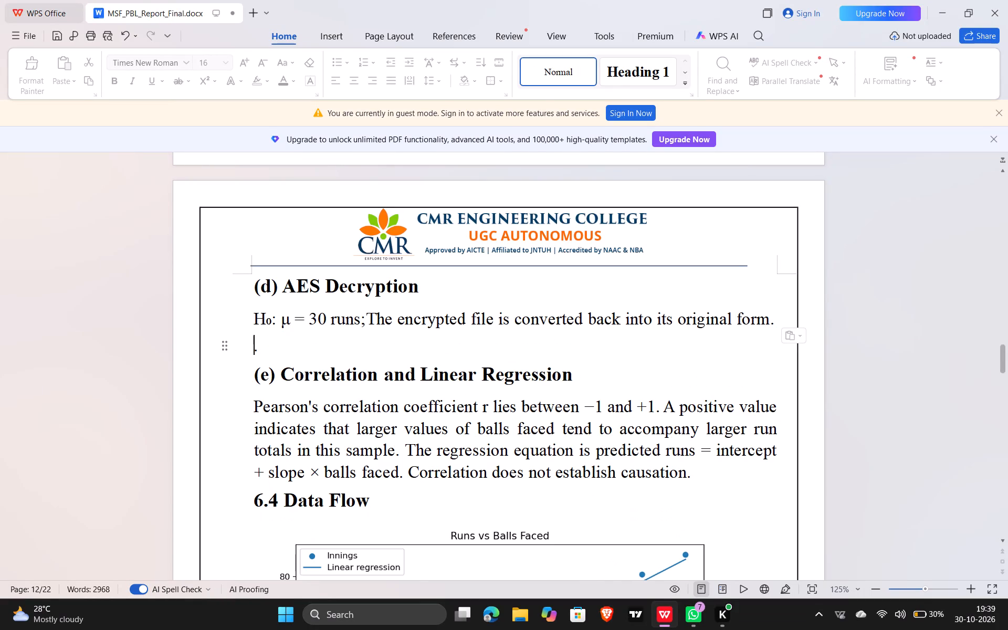
Delete the leftover "H₀: μ = 30 runs;" before the new sentence under (d) AES Decryption.
left_click(365, 323)
key("BackSpace")
key("BackSpace")
key("BackSpace")
key("BackSpace")
key("BackSpace")
key("BackSpace")
key("BackSpace")
key("BackSpace")
key("BackSpace")
key("BackSpace")
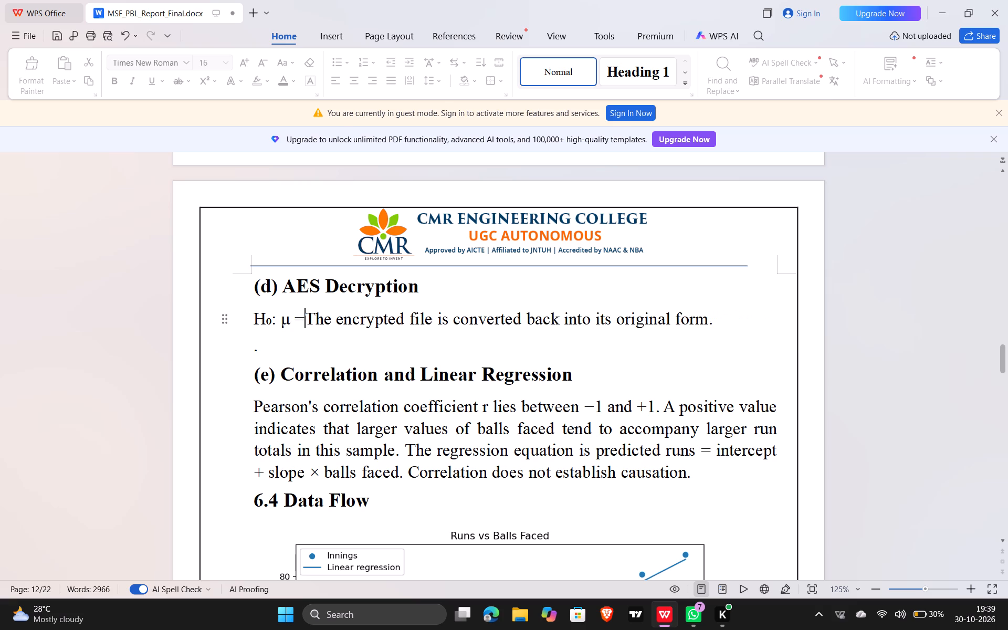
key("BackSpace")
key("BackSpace")
key("BackSpace")
key("BackSpace")
key("BackSpace")
key("BackSpace")
key("BackSpace")
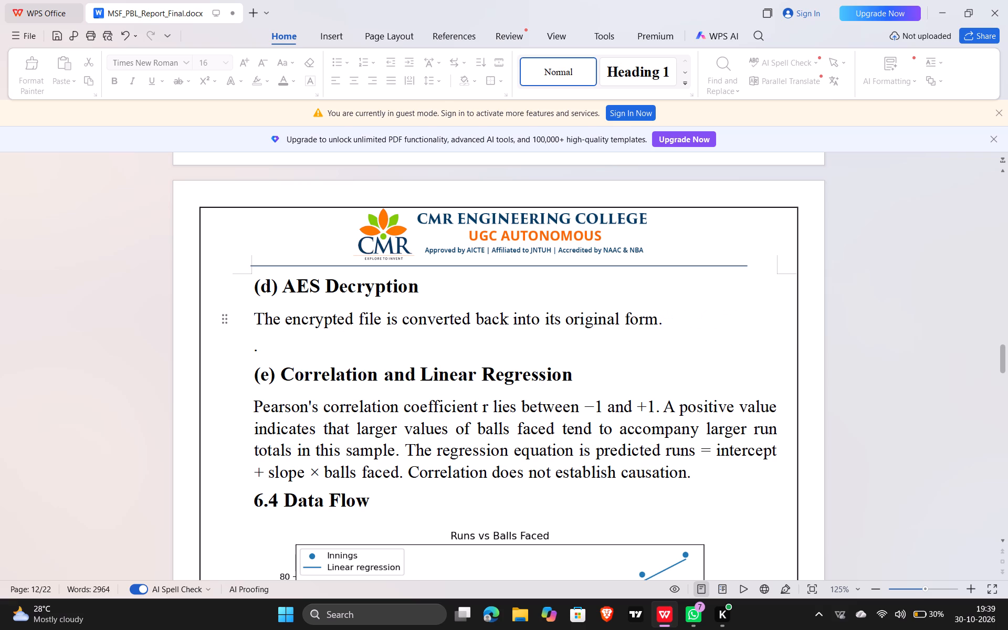
Remove the stray period on the line below the AES Decryption sentence and indent that empty line with spaces toward the centre.
left_click(276, 350)
key("BackSpace")
key("space")
key("space")
key("space")
key("space")
key("space")
key("space")
key("space")
key("space")
key("space")
key("space")
key("space")
key("space")
key("space")
key("space")
key("space")
key("space")
key("space")
key("space")
key("space")
key("space")
key("space")
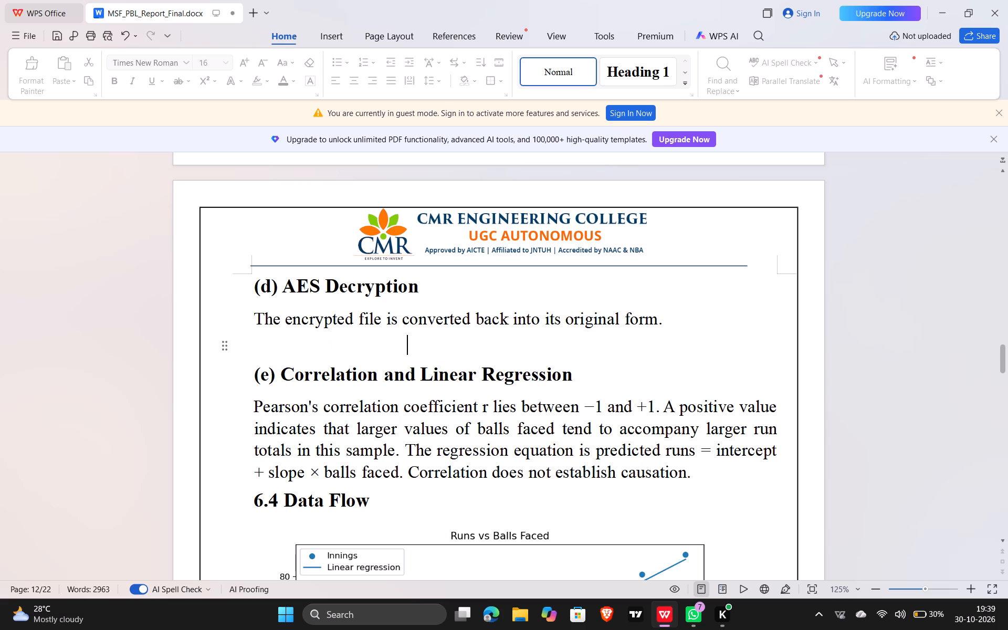
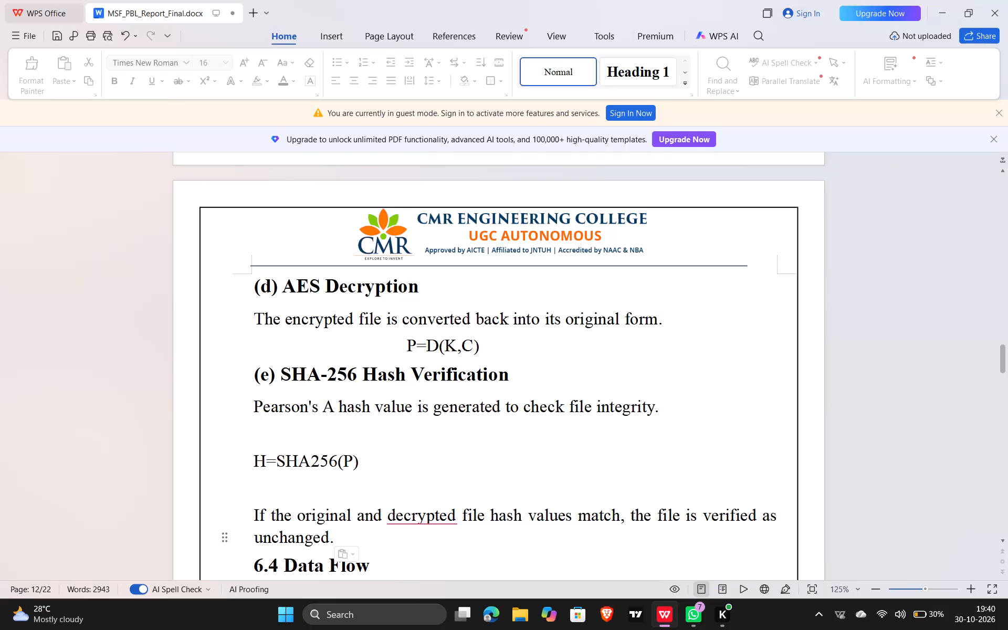
Delete the leftover "Pearson's" before "A hash value is generated to check file integrity." under (e) SHA-256 Hash Verification.
left_click(323, 407)
key("BackSpace")
key("BackSpace")
key("BackSpace")
key("BackSpace")
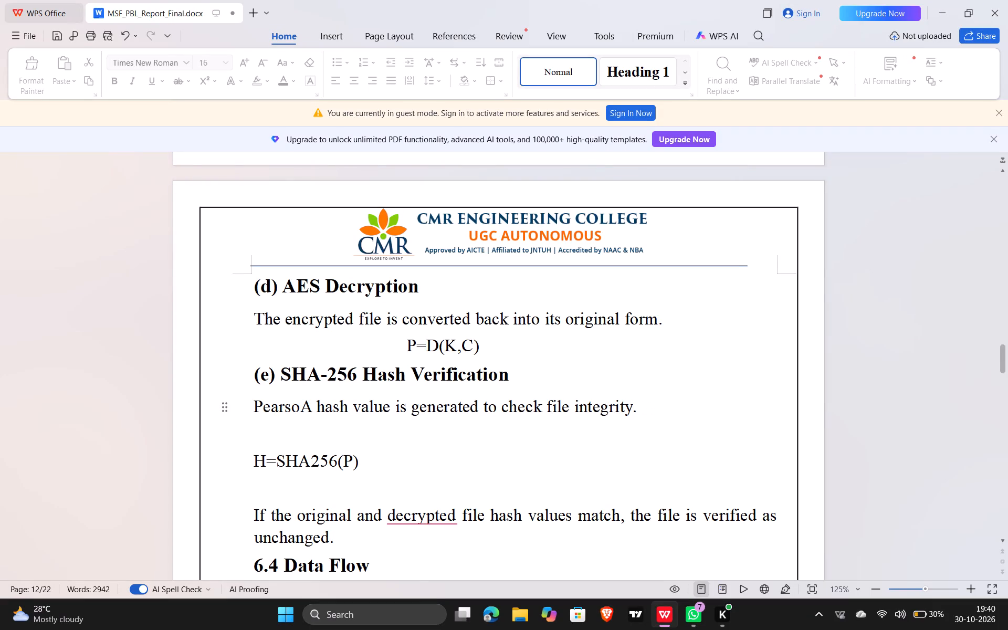
key("BackSpace")
key("BackSpace")
key("BackSpace")
key("BackSpace")
key("BackSpace")
key("BackSpace")
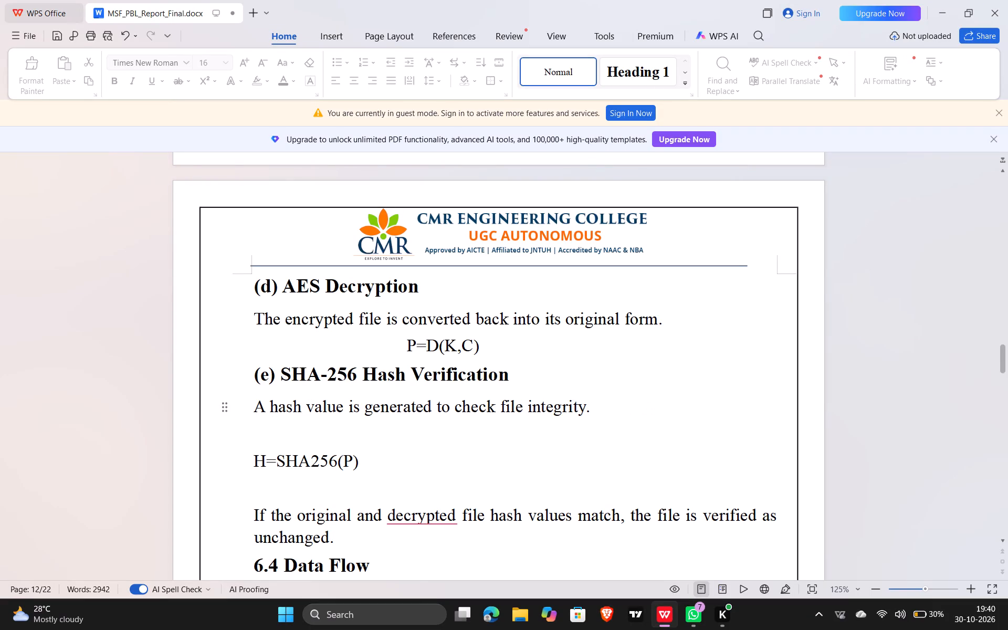
Remove the empty lines above and below the formula H=SHA256(P) under (e) SHA-256 Hash Verification.
left_click(260, 439)
key("BackSpace")
key("BackSpace")
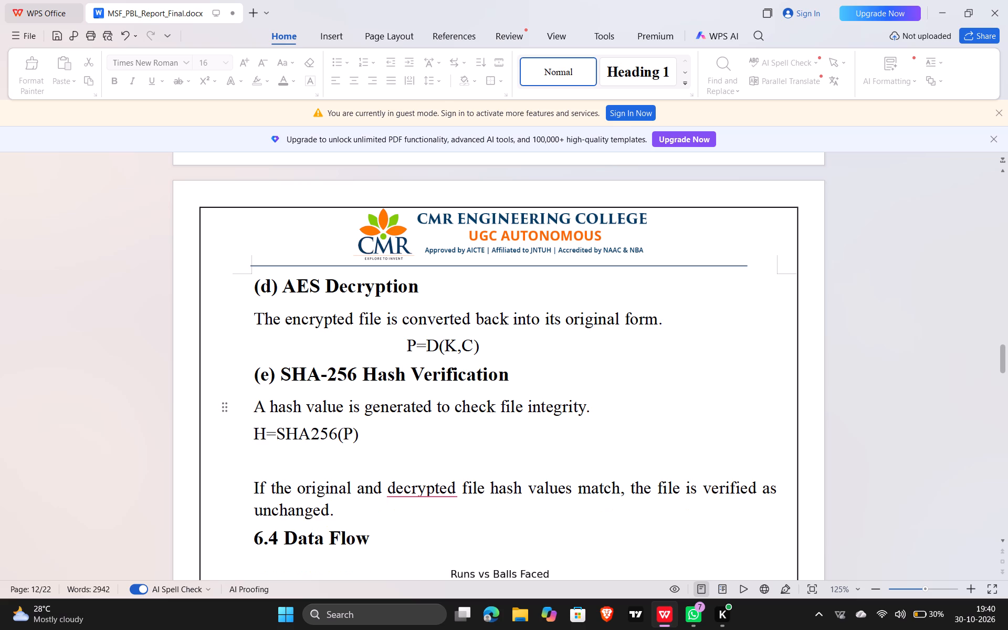
left_click(266, 470)
key("BackSpace")
key("BackSpace")
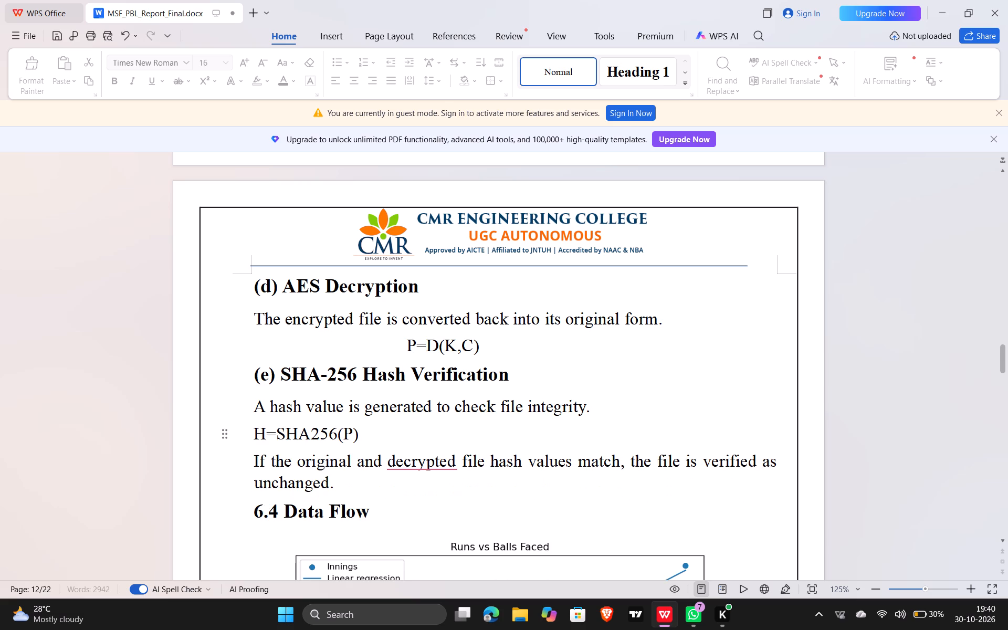
Indent the formula H=SHA256(P) with spaces toward the centre of the line.
left_click(248, 435)
key("space")
key("space")
key("space")
key("space")
key("space")
key("space")
key("space")
key("space")
key("space")
key("space")
key("space")
key("space")
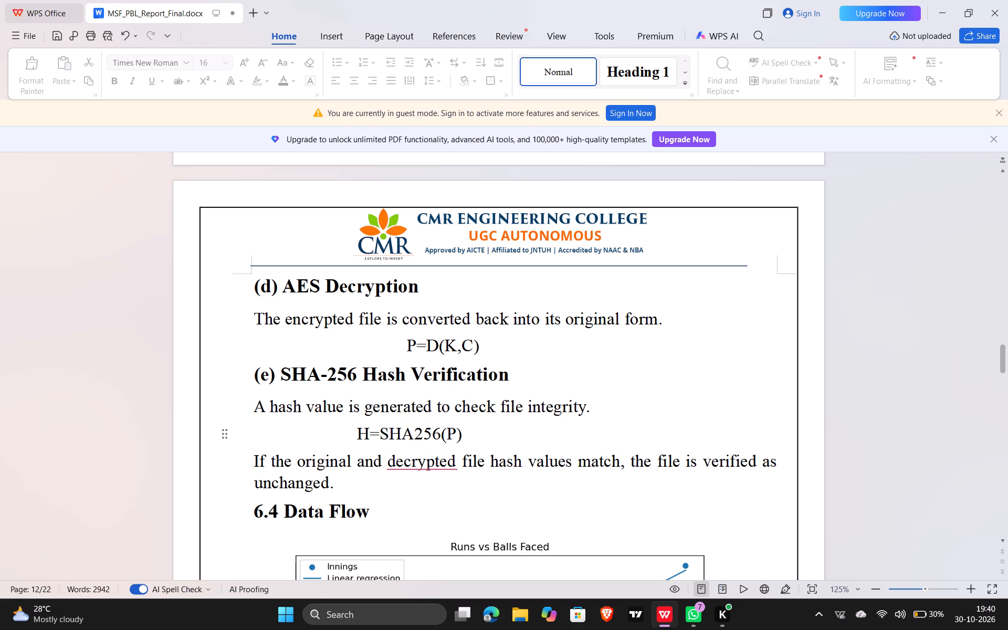
scroll(474, 402, "down", 5)
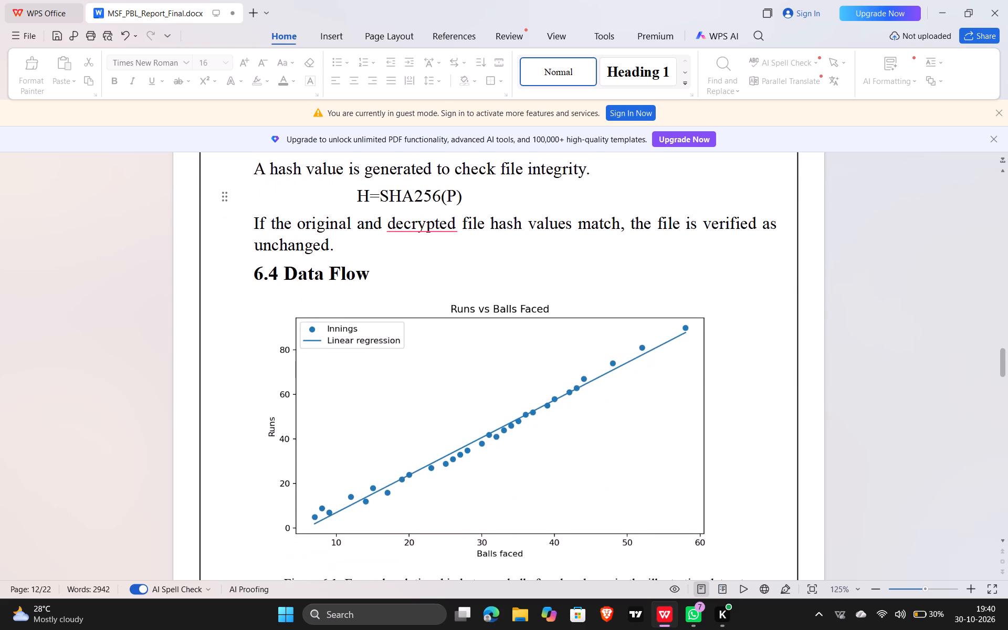
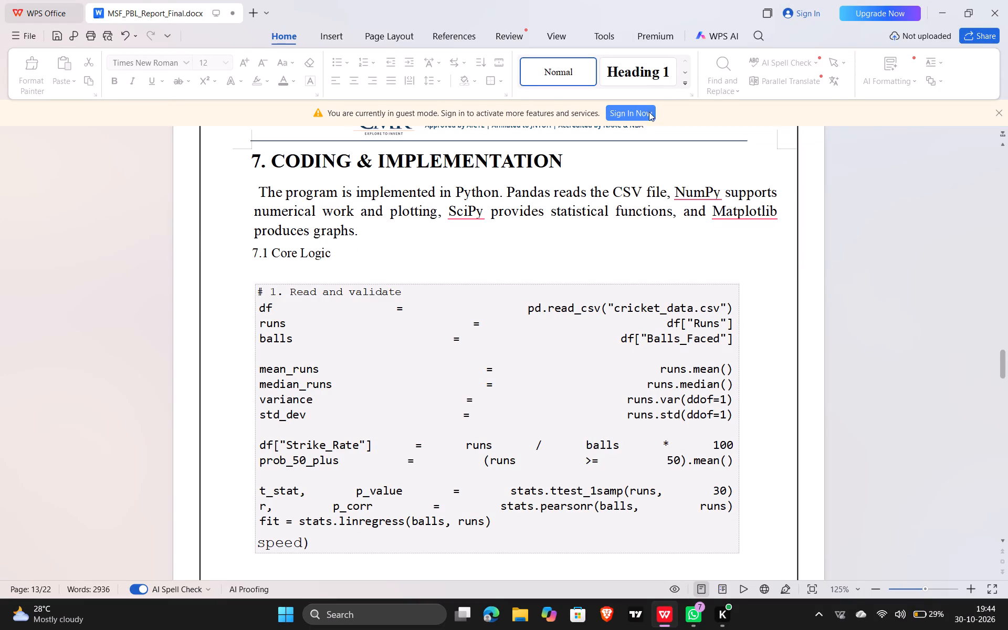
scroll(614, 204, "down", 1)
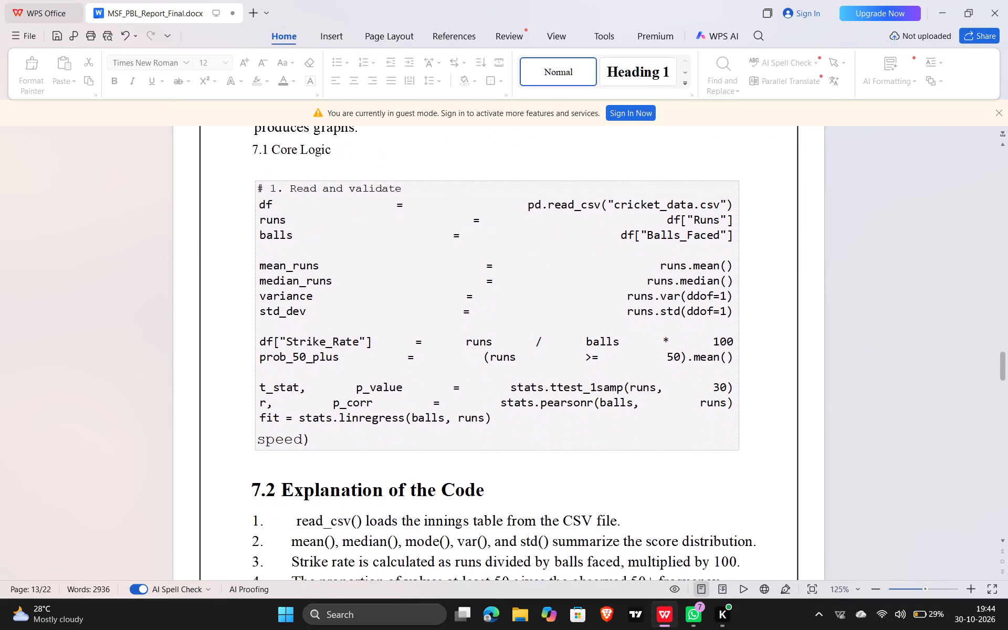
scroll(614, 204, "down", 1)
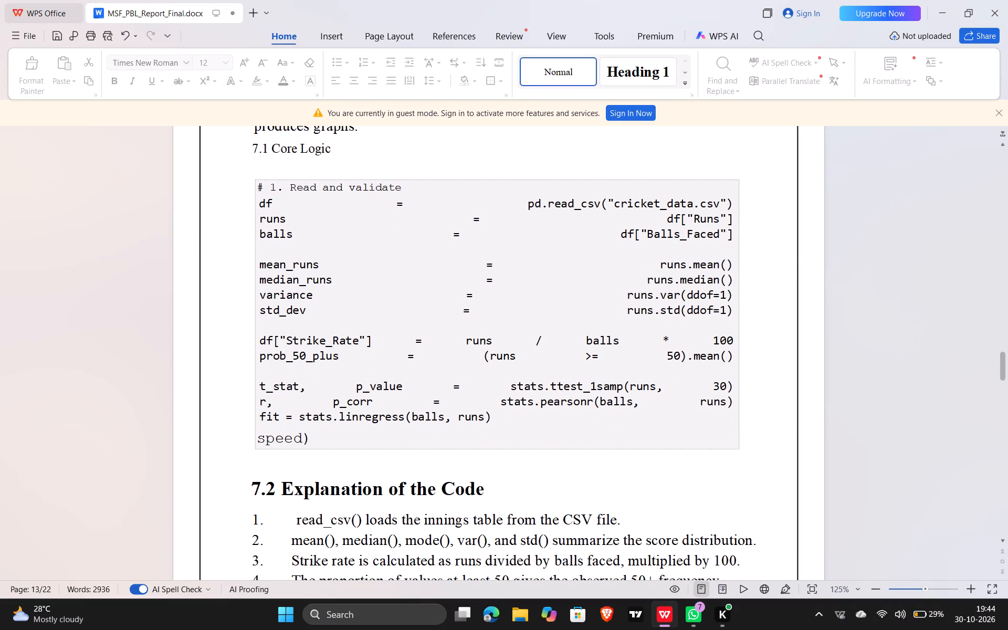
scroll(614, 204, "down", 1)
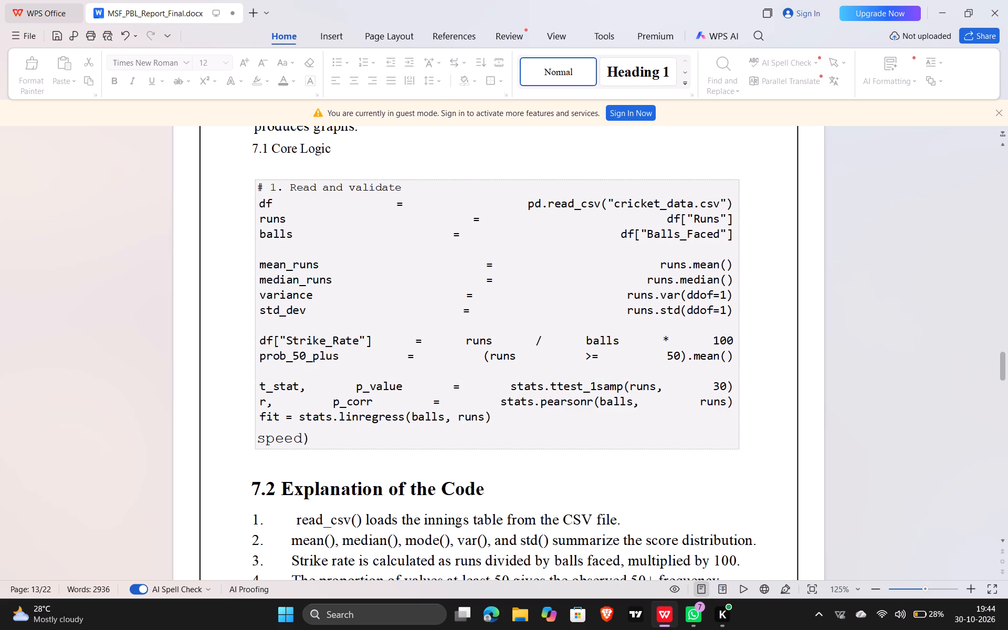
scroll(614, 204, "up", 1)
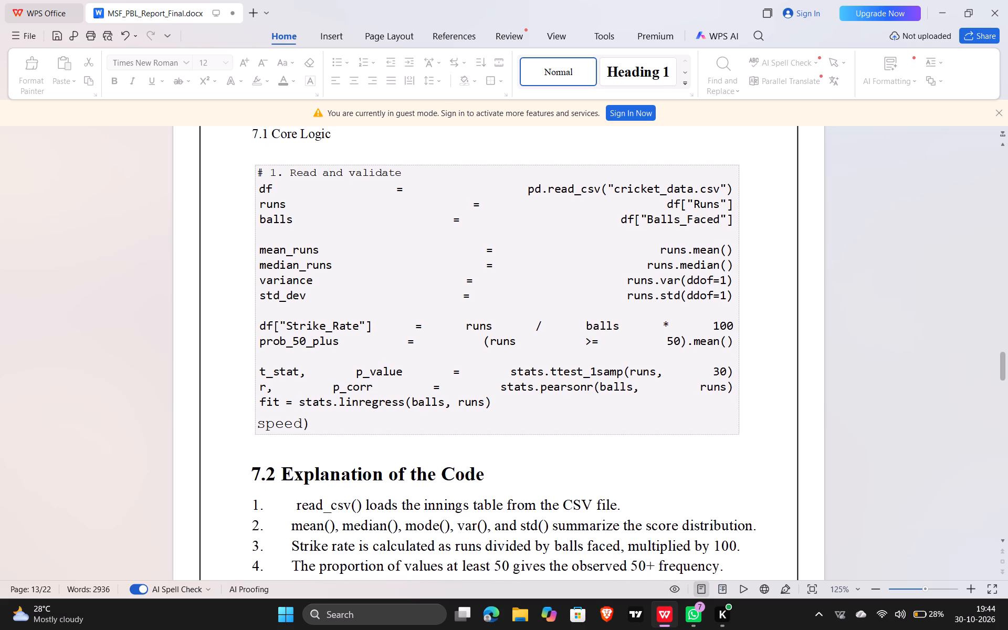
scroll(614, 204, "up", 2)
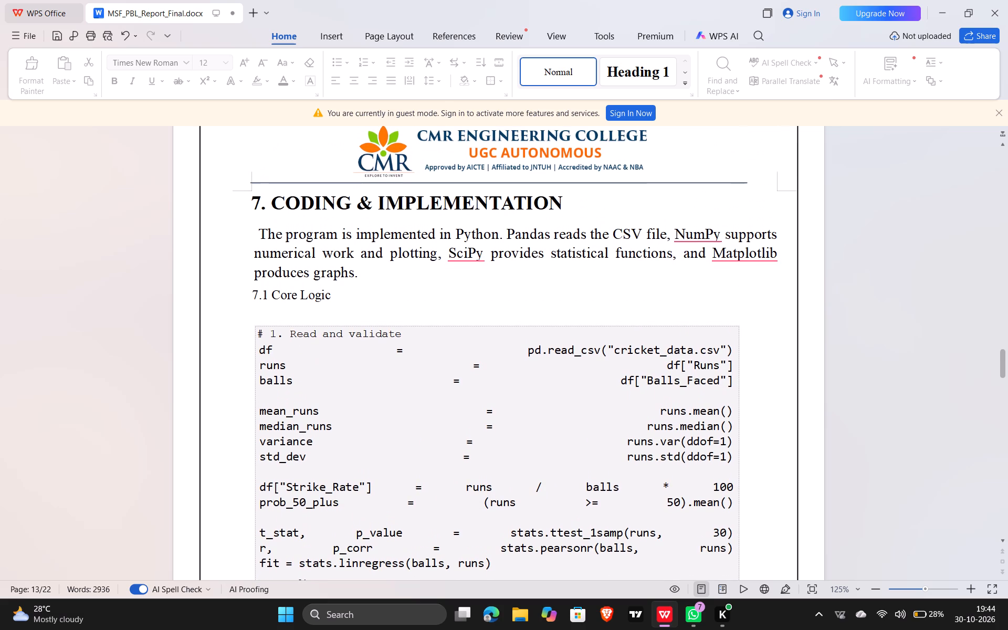
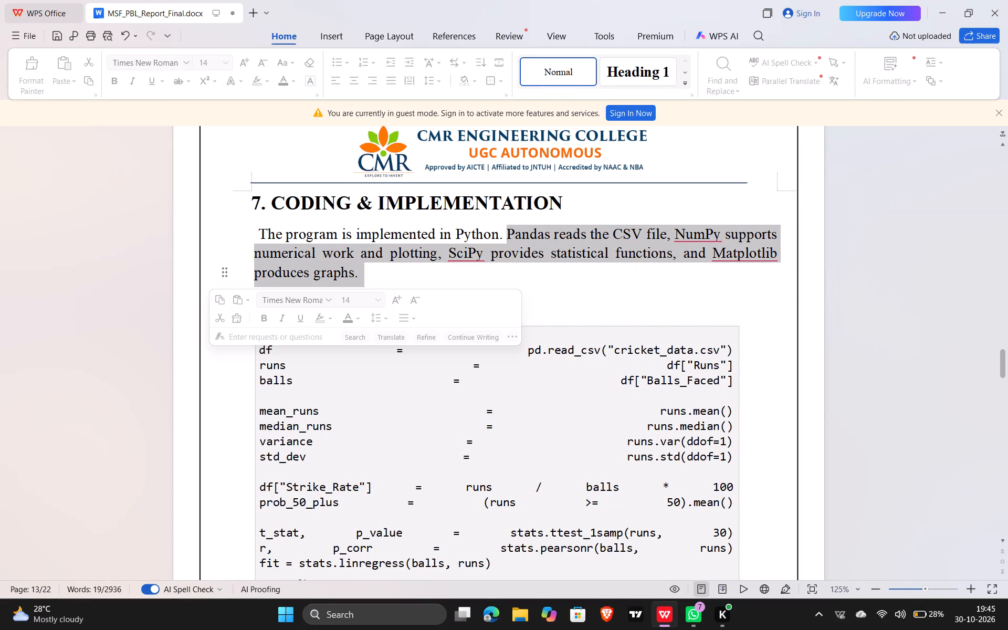
Replace the Pandas, NumPy, SciPy and Matplotlib sentence under 7. Coding & Implementation with the copied paragraph on PyCryptodome, Hashlib and Time.
key("BackSpace")
key("ctrl+v")
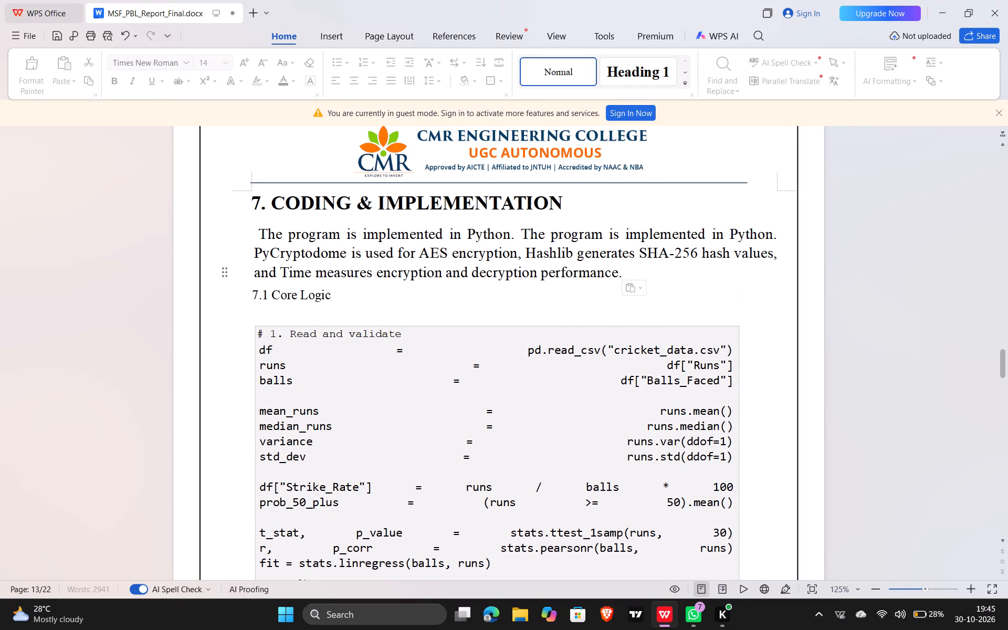
Delete the duplicated first sentence "The program is implemented in Python." at the start of the section 7 paragraph.
left_click(515, 238)
key("BackSpace")
key("BackSpace")
key("BackSpace")
key("BackSpace")
key("BackSpace")
key("BackSpace")
key("BackSpace")
key("BackSpace")
key("BackSpace")
key("BackSpace")
key("BackSpace")
key("BackSpace")
key("BackSpace")
key("BackSpace")
key("BackSpace")
key("BackSpace")
key("BackSpace")
key("BackSpace")
key("BackSpace")
key("BackSpace")
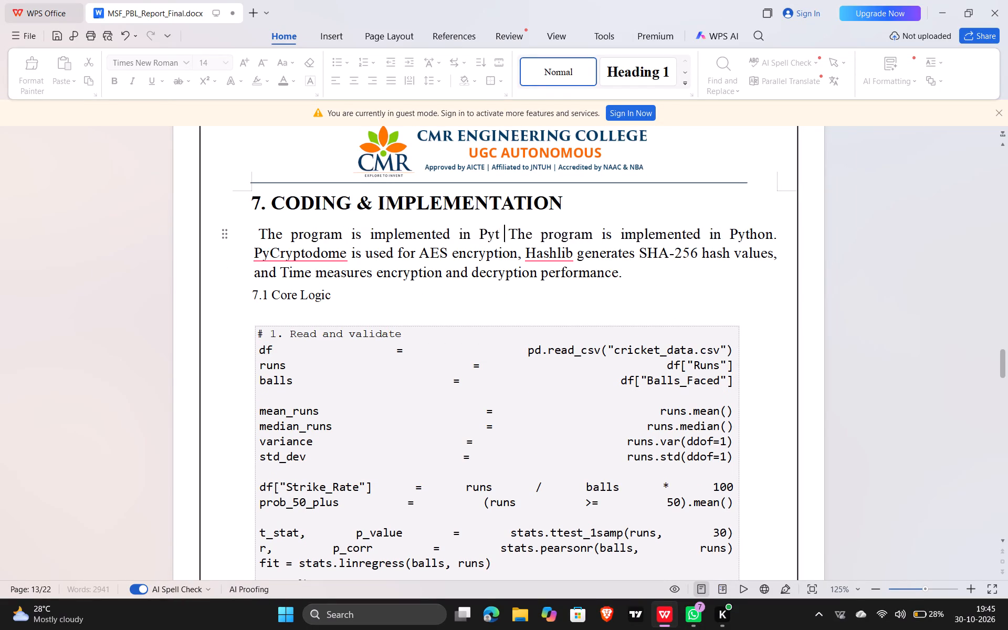
Delete the duplicated fragment "The program is implemented in Pyt" and the leading space before the section 7 introductory paragraph.
key("BackSpace")
key("BackSpace")
key("BackSpace")
key("BackSpace")
key("BackSpace")
key("BackSpace")
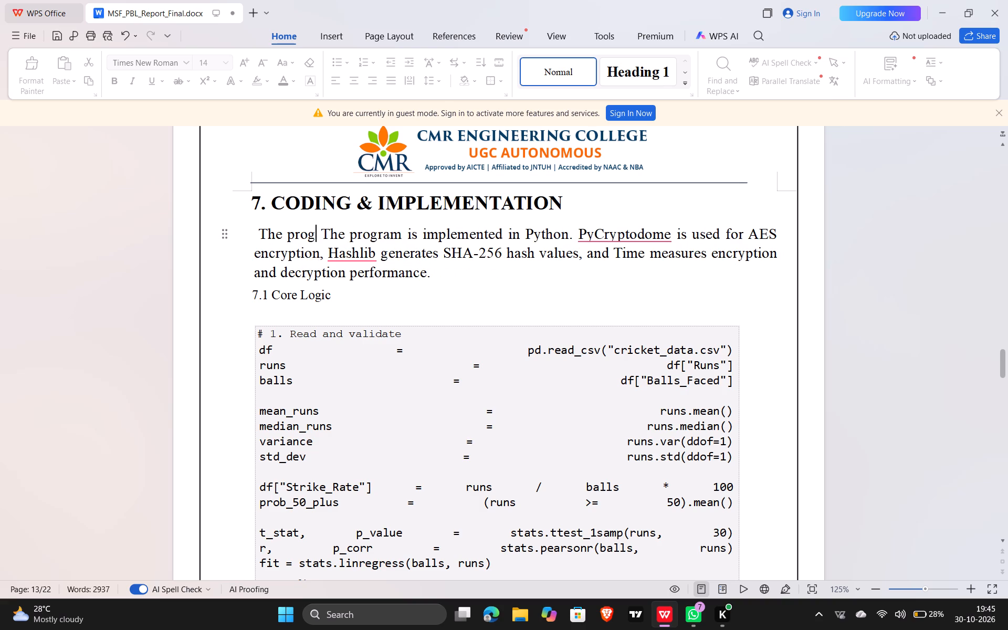
key("BackSpace")
key("BackSpace")
key("BackSpace")
key("BackSpace")
key("BackSpace")
key("BackSpace")
key("BackSpace")
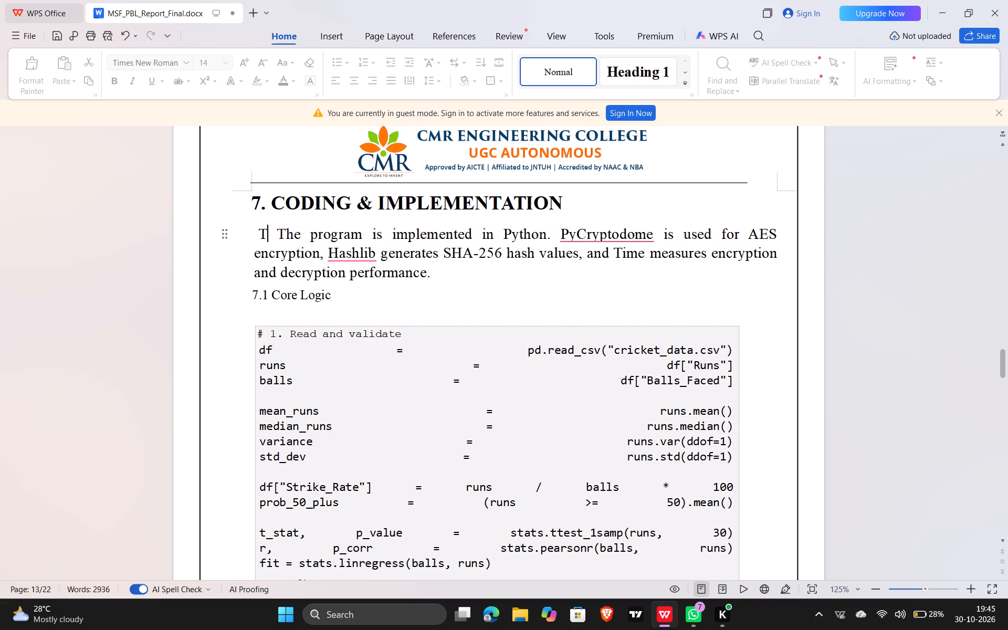
key("BackSpace")
key("Right")
key("BackSpace")
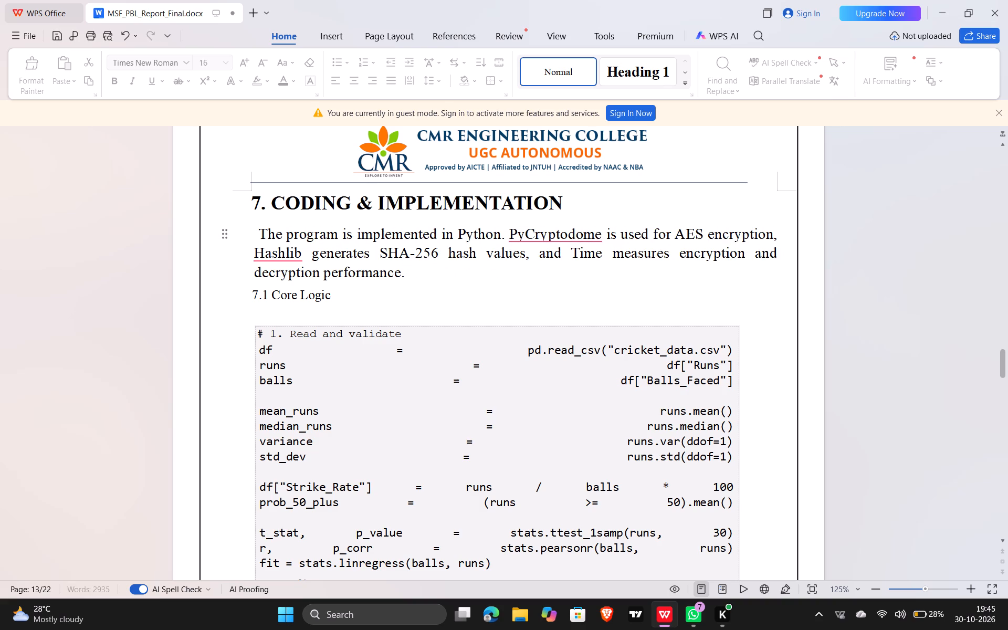
key("BackSpace")
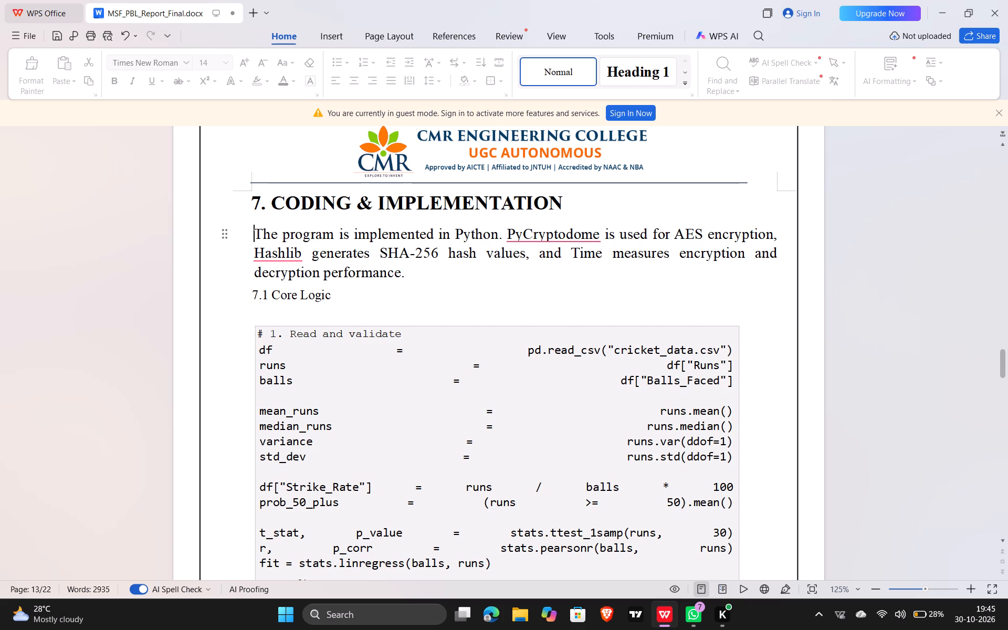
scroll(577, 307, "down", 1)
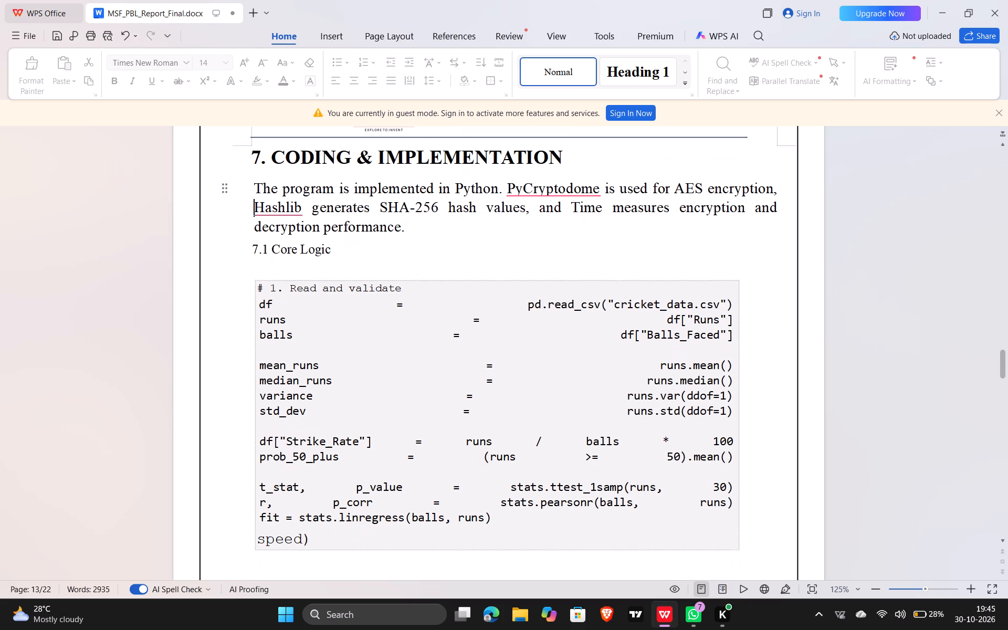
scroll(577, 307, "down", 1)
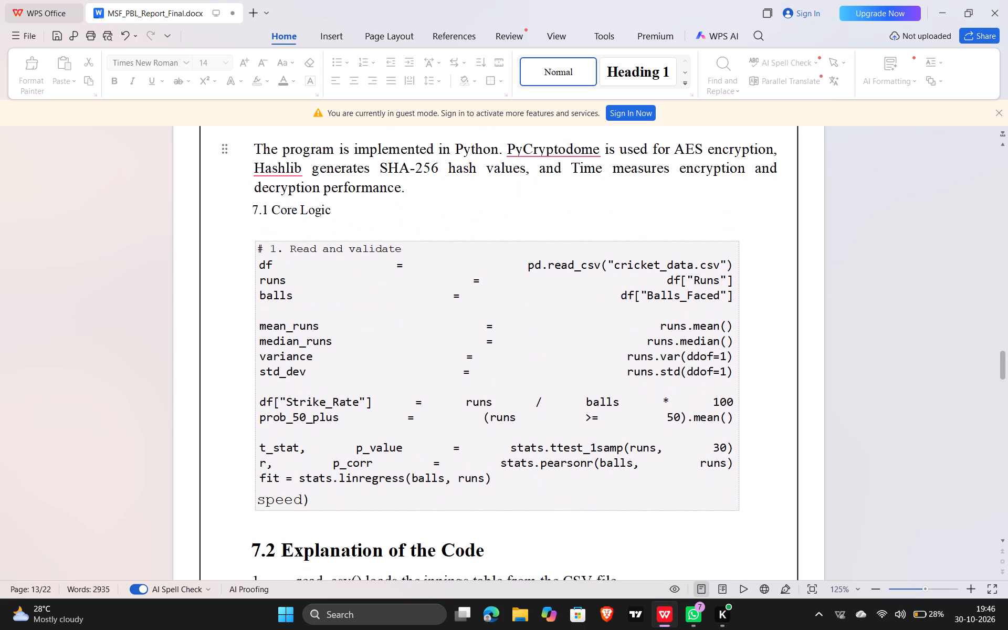
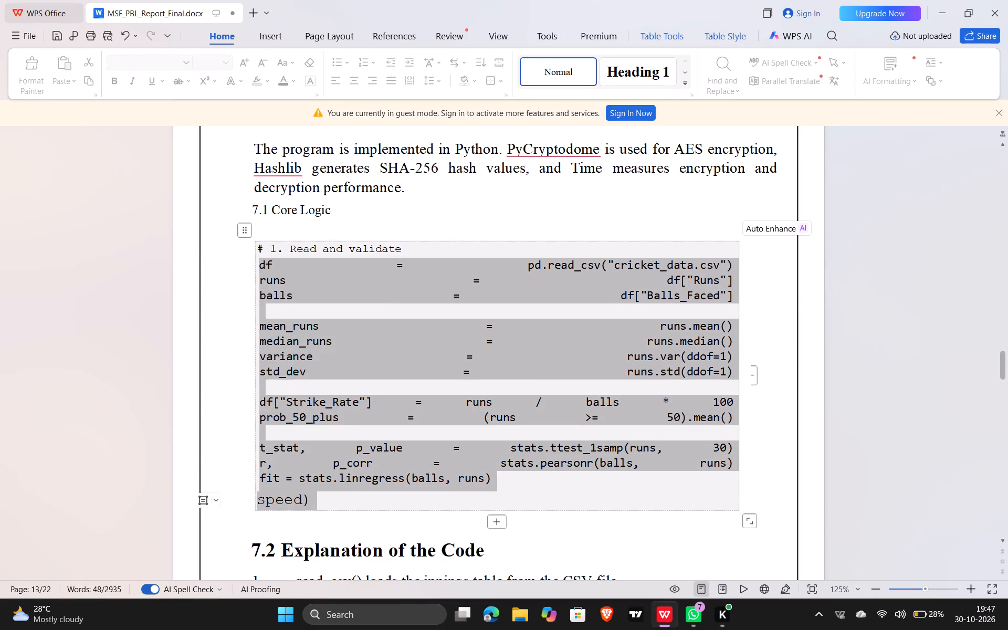
Replace the cricket analysis code below "# 1. Read and validate" in the 7.1 Core Logic box with the copied AES encryption code.
key("BackSpace")
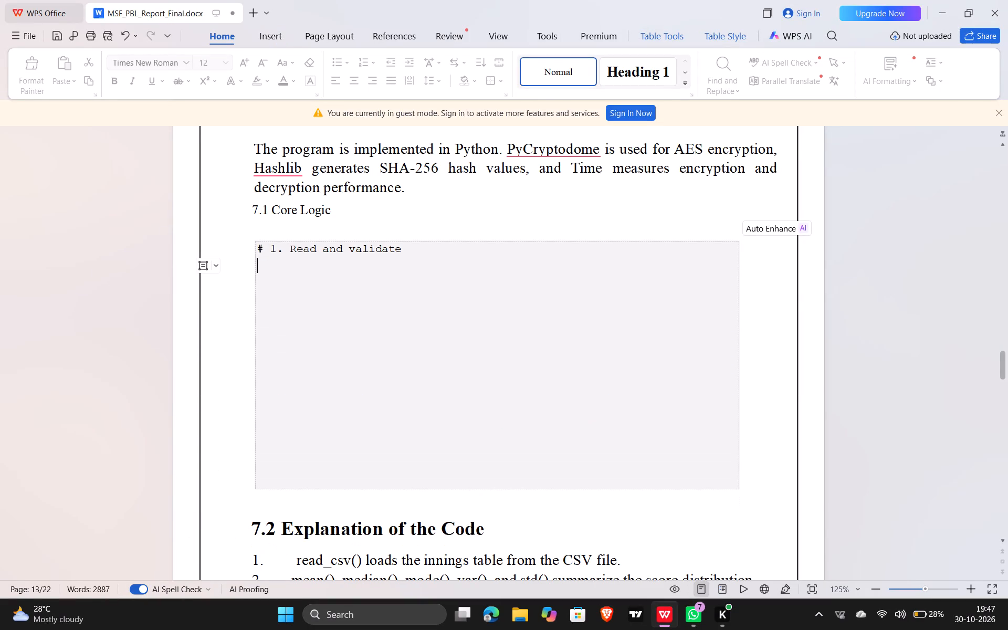
key("ctrl+v")
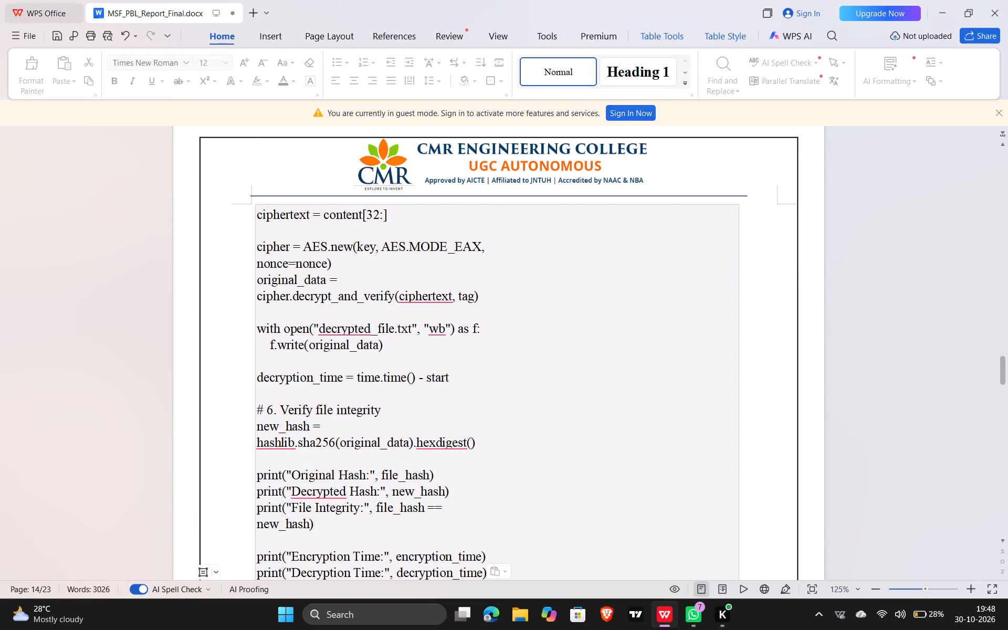
Delete the part of the pasted code that runs from "ciphertext = content[32:]" through the "Decryption Time:" print line.
scroll(477, 426, "down", 6)
scroll(477, 426, "up", 5)
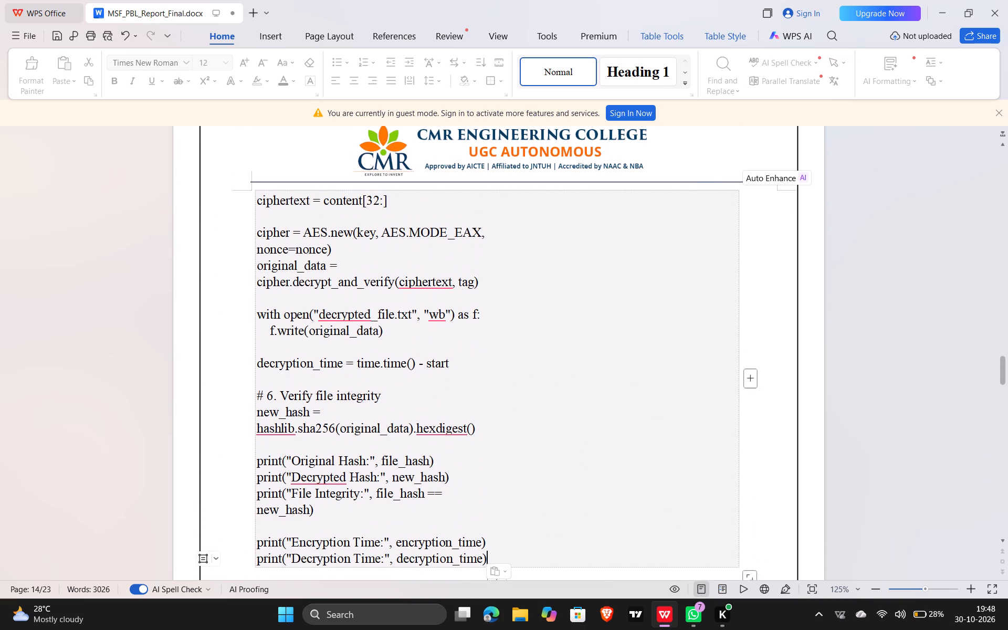
scroll(554, 382, "down", 1)
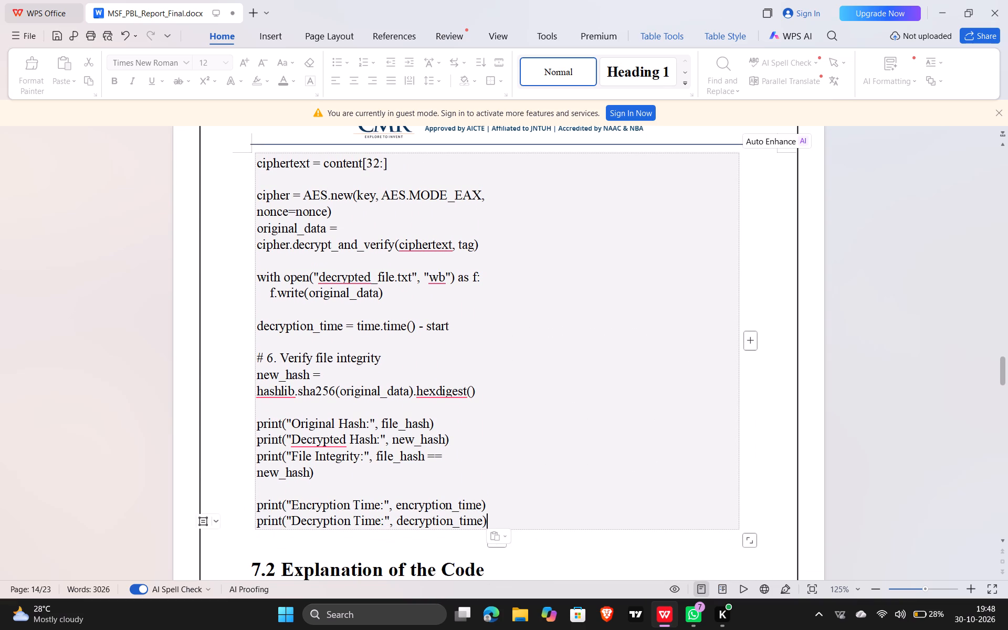
left_click_drag(259, 160, 367, 265)
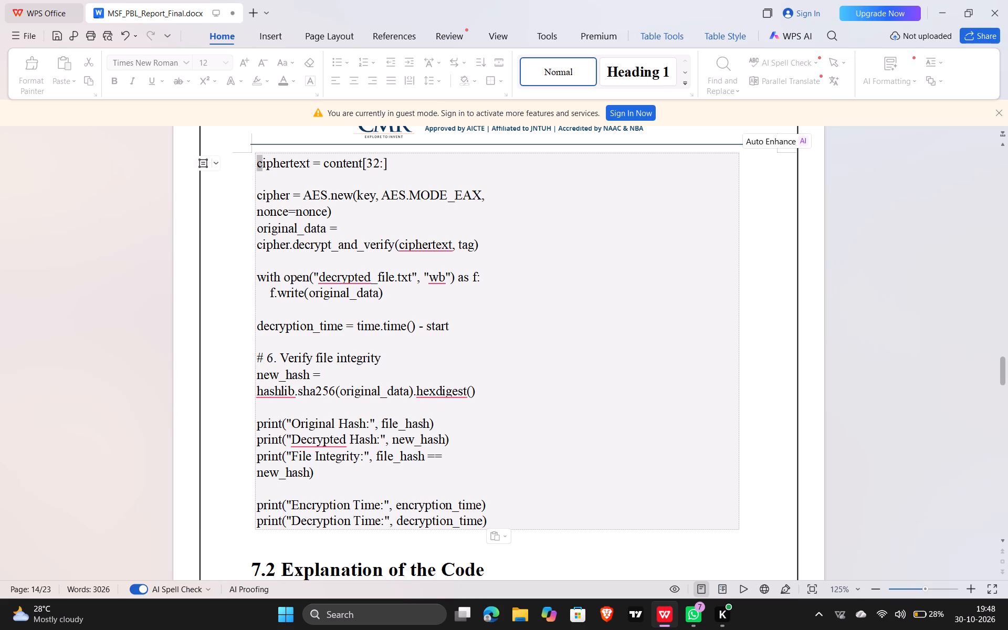
left_click_drag(367, 265, 492, 515)
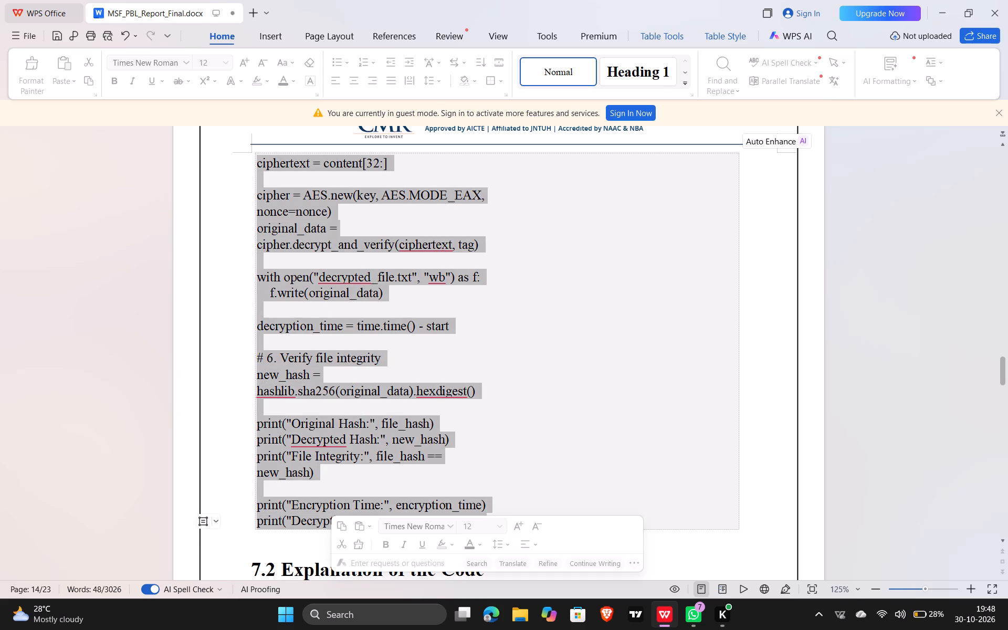
key("BackSpace")
scroll(586, 288, "up", 1)
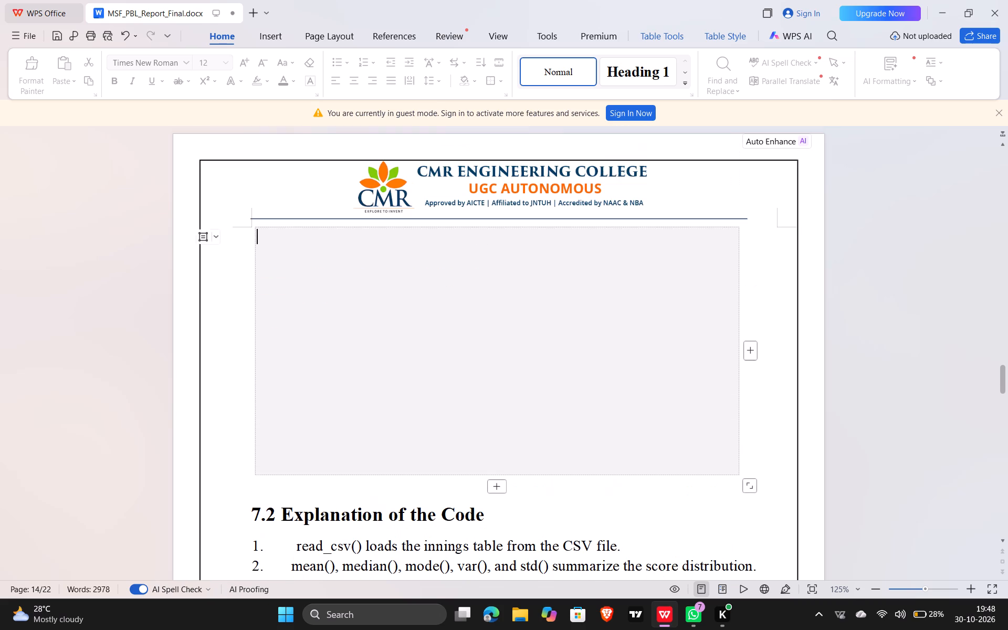
scroll(586, 288, "up", 1)
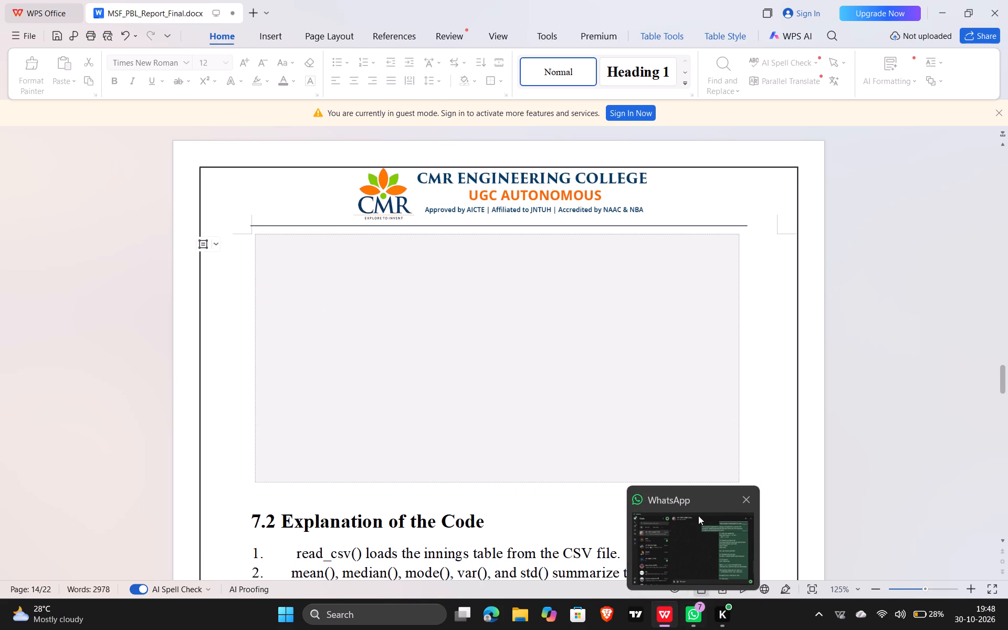
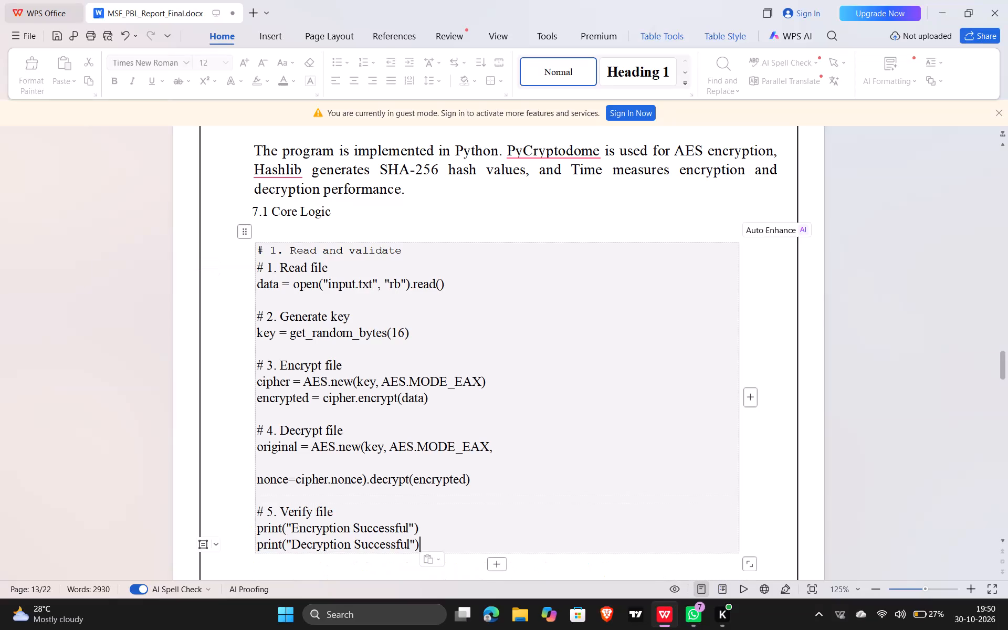
Delete the leftover "# 1. Read and validate" line, so the 7.1 Core Logic code box starts with "# 1. Read file".
scroll(612, 435, "down", 2)
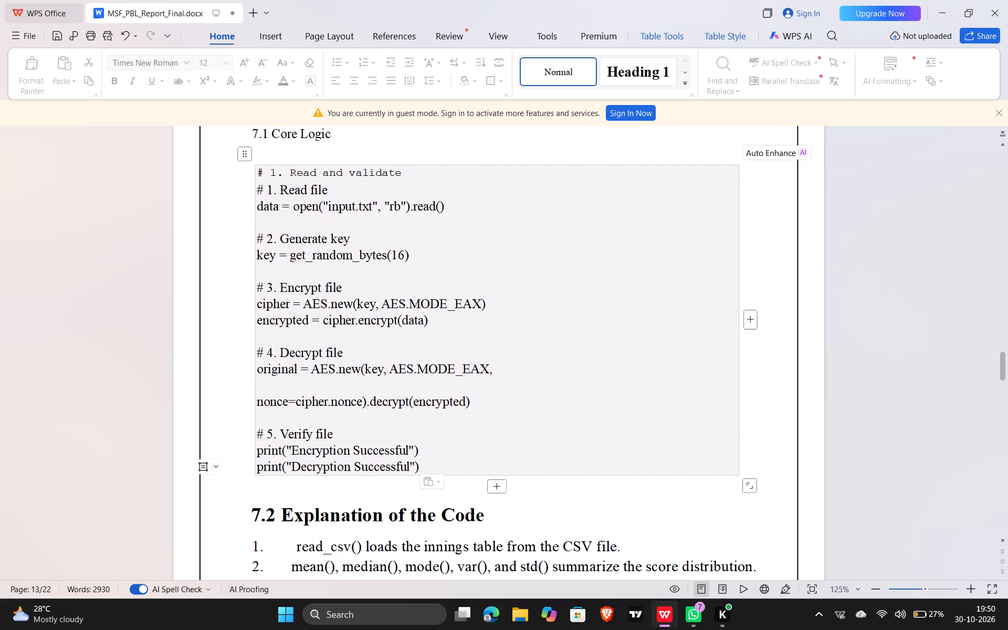
left_click(406, 175)
key("BackSpace")
key("BackSpace")
key("BackSpace")
key("BackSpace")
key("BackSpace")
key("BackSpace")
key("BackSpace")
key("BackSpace")
key("BackSpace")
key("BackSpace")
key("BackSpace")
key("BackSpace")
key("BackSpace")
key("BackSpace")
key("BackSpace")
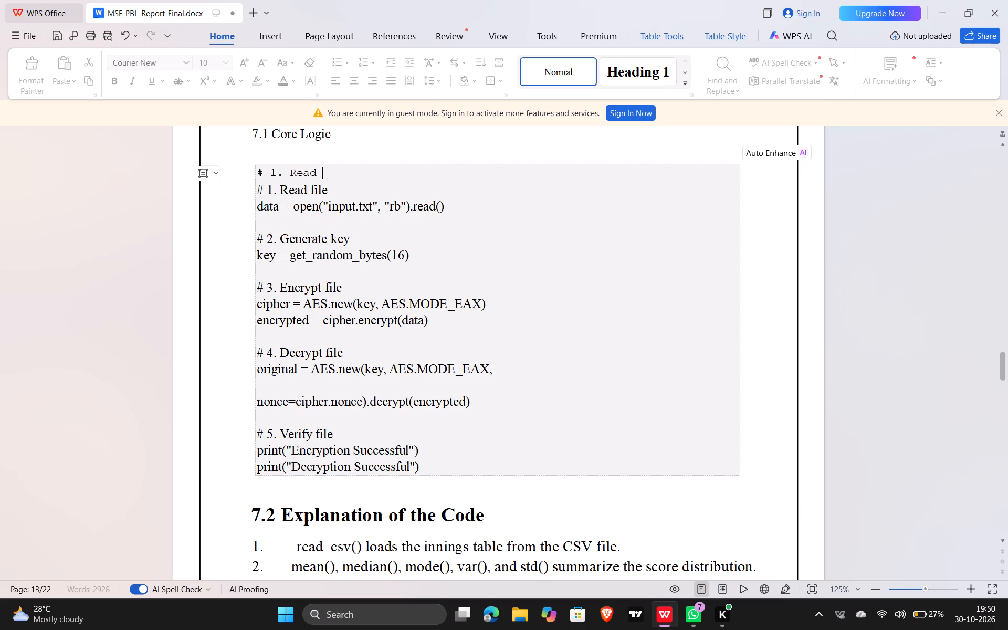
key("BackSpace")
key("BackSpace")
key("BackSpace")
key("BackSpace")
key("BackSpace")
key("BackSpace")
key("BackSpace")
key("BackSpace")
key("BackSpace")
key("BackSpace")
key("BackSpace")
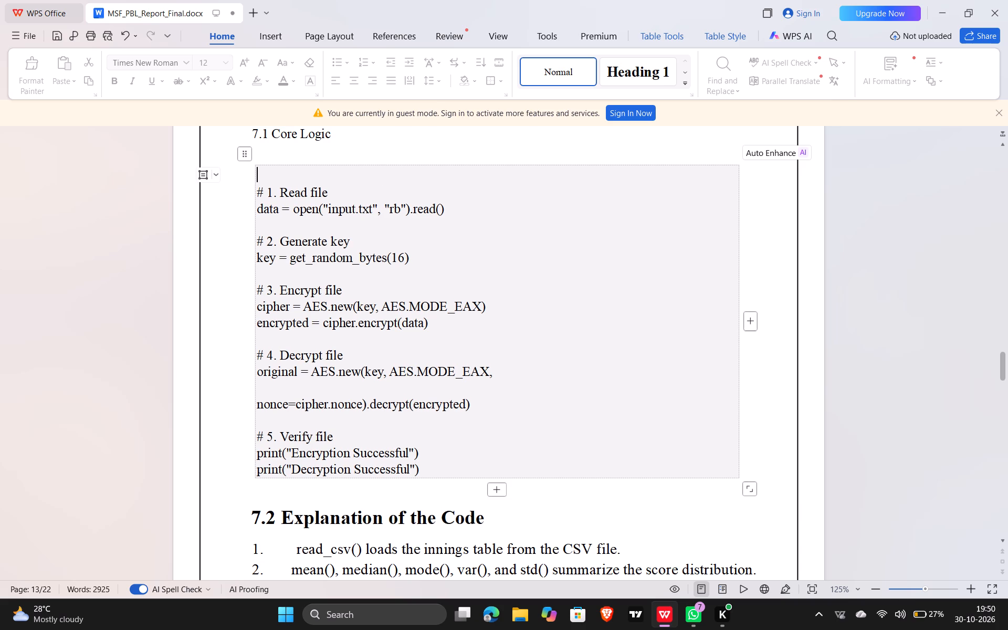
left_click(258, 191)
key("BackSpace")
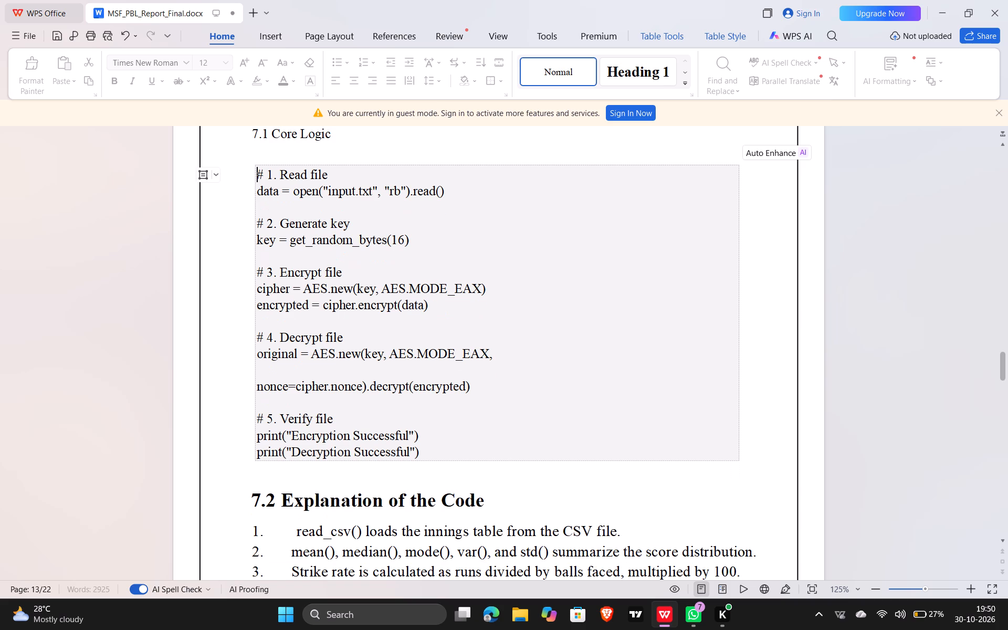
Go to the numbered list under the heading 7.2 Explanation of the Code.
scroll(502, 312, "down", 3)
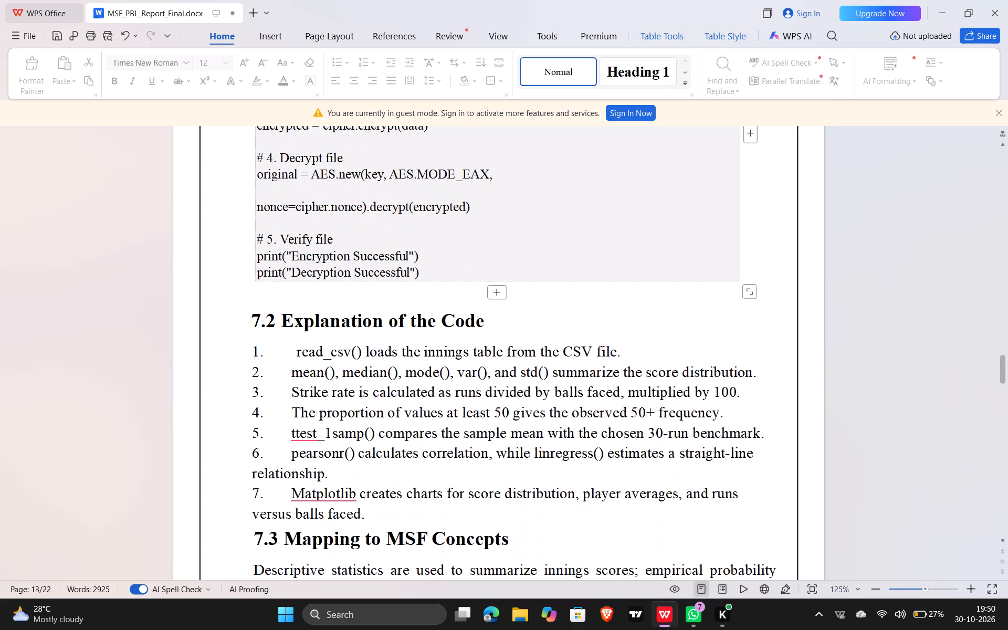
scroll(502, 312, "down", 5)
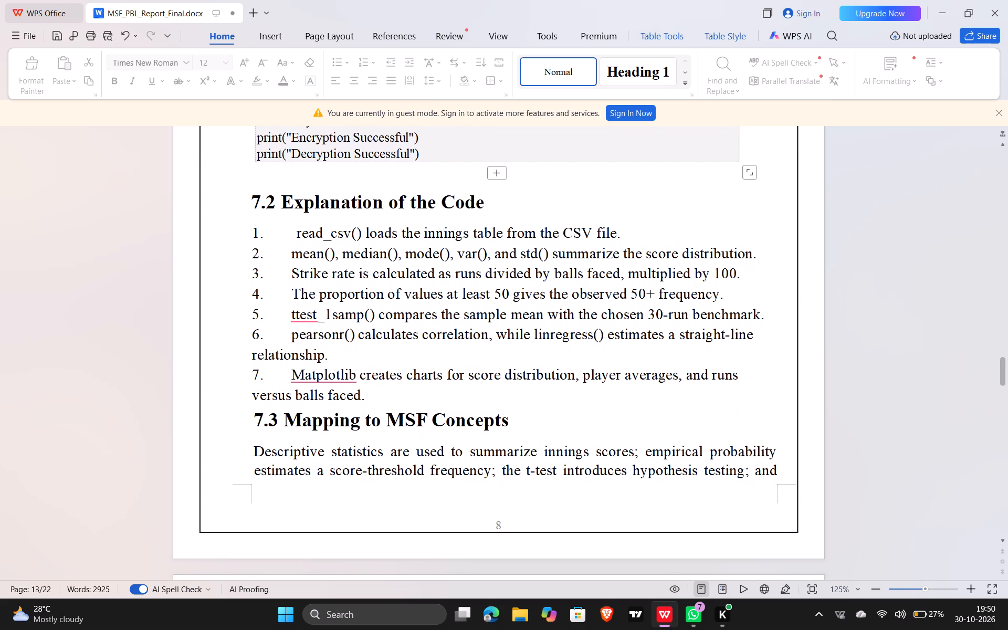
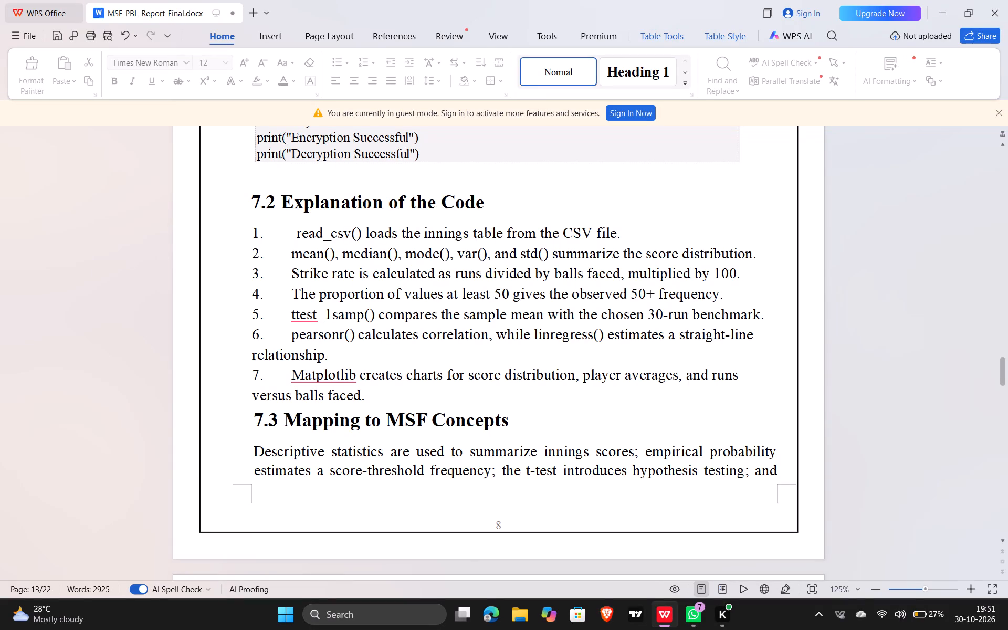
Delete the section 7.2 list text from "loads the innings table" in item 1 through the end of item 7, keeping "read_csv()".
left_click_drag(365, 229, 376, 248)
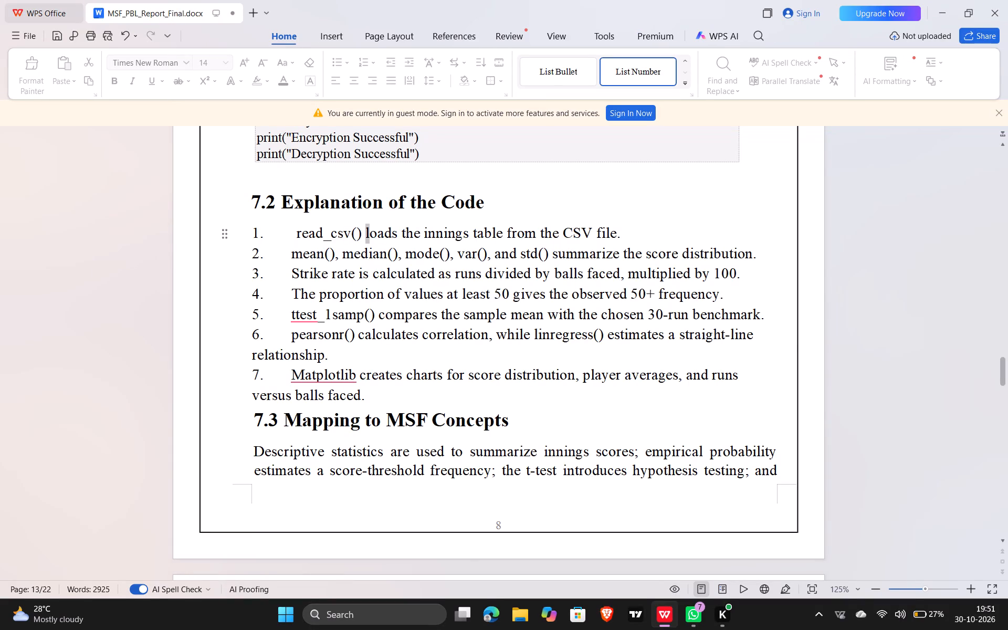
left_click_drag(376, 248, 404, 386)
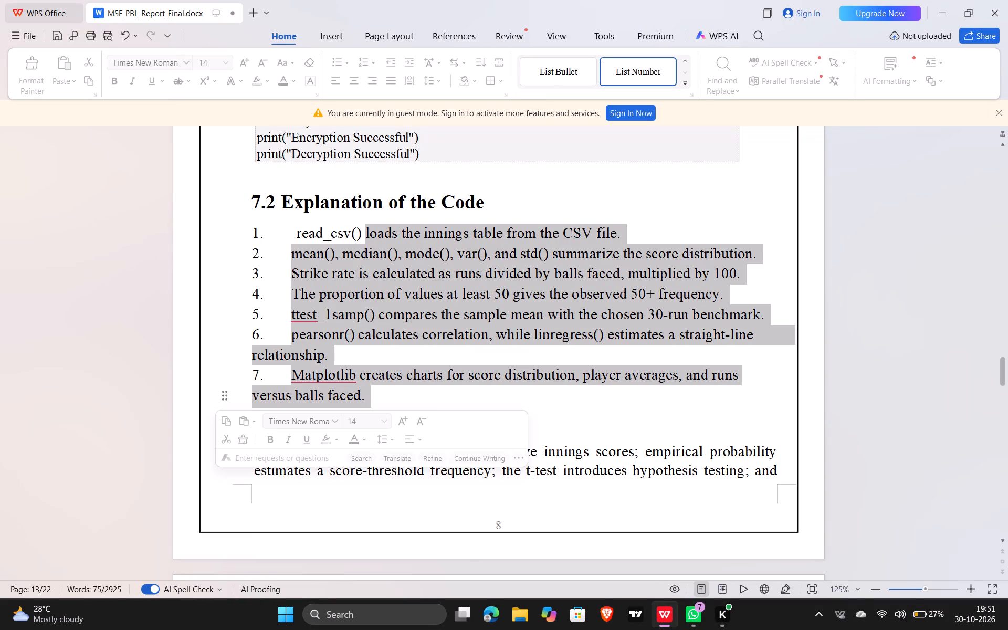
key("BackSpace")
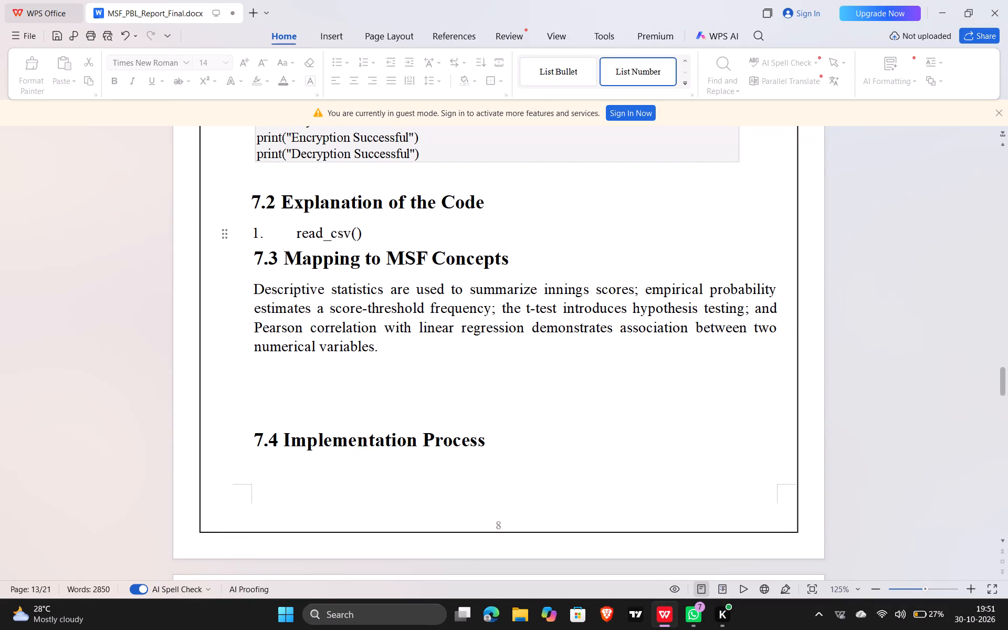
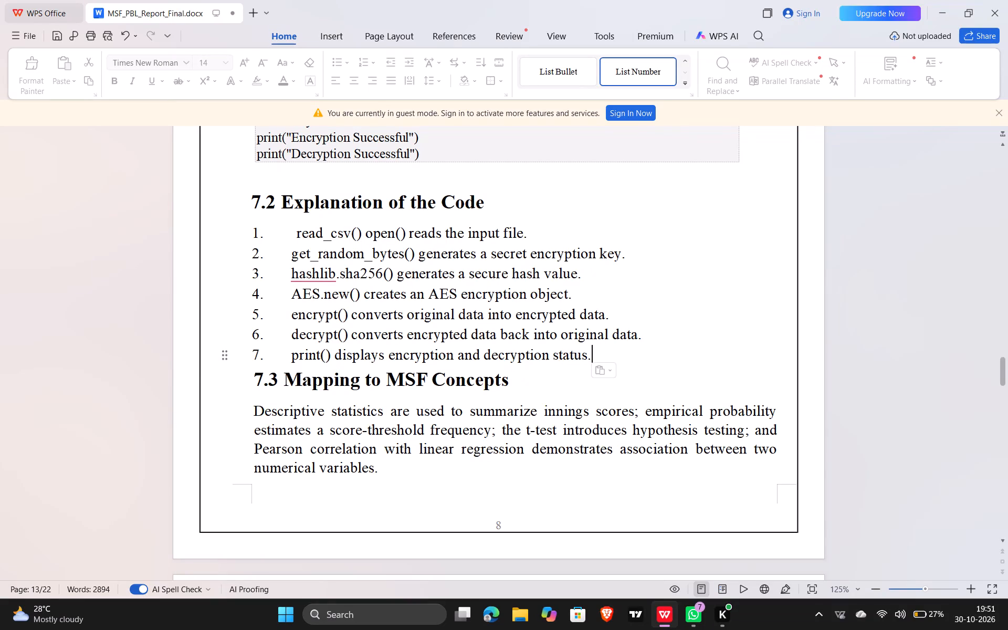
Remove the leftover "read_csv()" and its spaces from item 1 of section 7.2, leaving "open() reads the input file.".
left_click(365, 235)
key("BackSpace")
key("BackSpace")
key("BackSpace")
key("BackSpace")
key("BackSpace")
key("BackSpace")
key("BackSpace")
key("BackSpace")
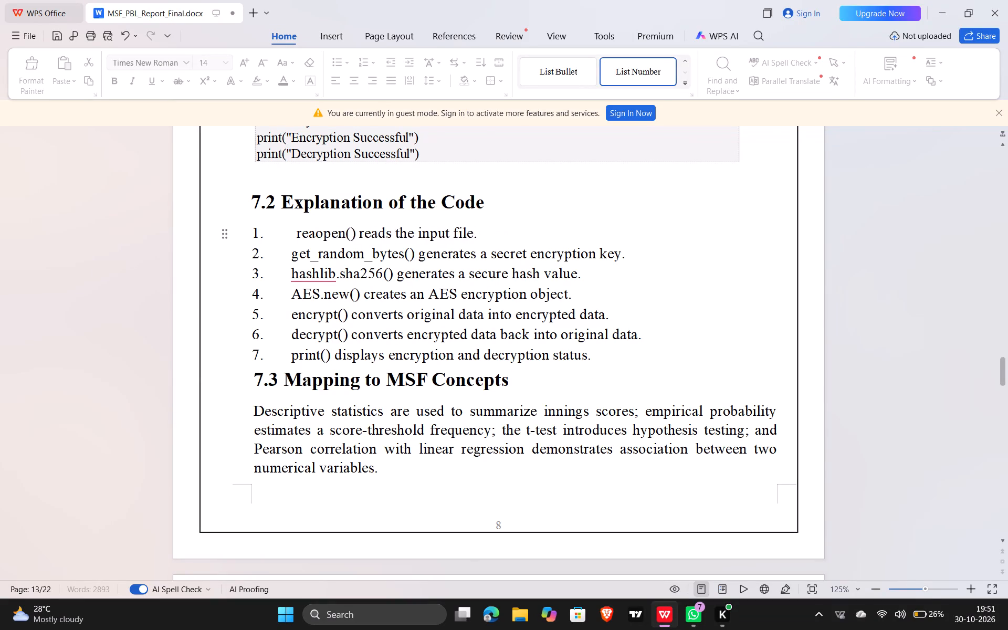
key("BackSpace")
key("BackSpace")
key("BackSpace")
key("BackSpace")
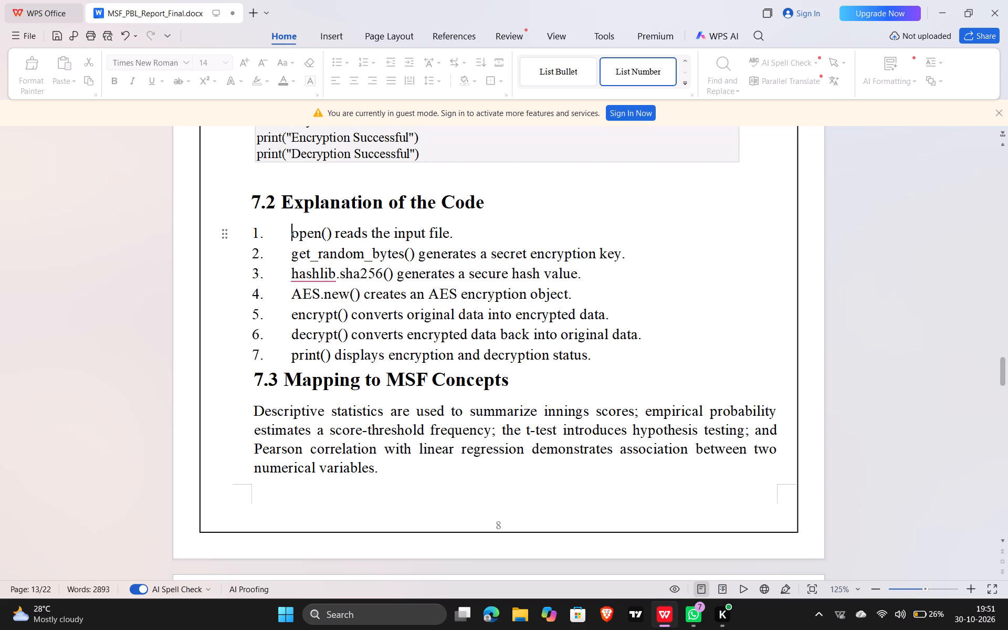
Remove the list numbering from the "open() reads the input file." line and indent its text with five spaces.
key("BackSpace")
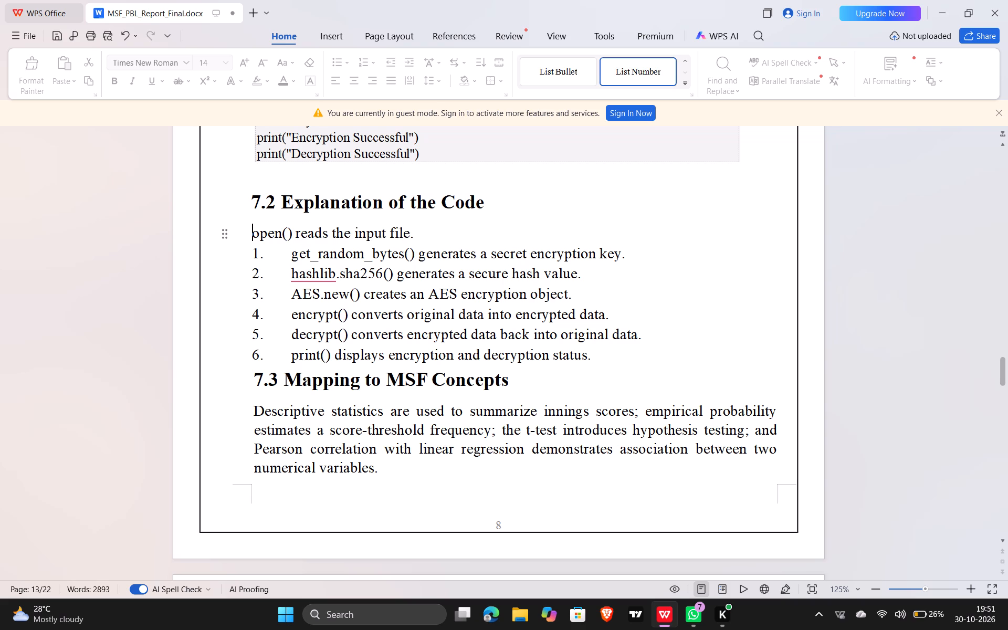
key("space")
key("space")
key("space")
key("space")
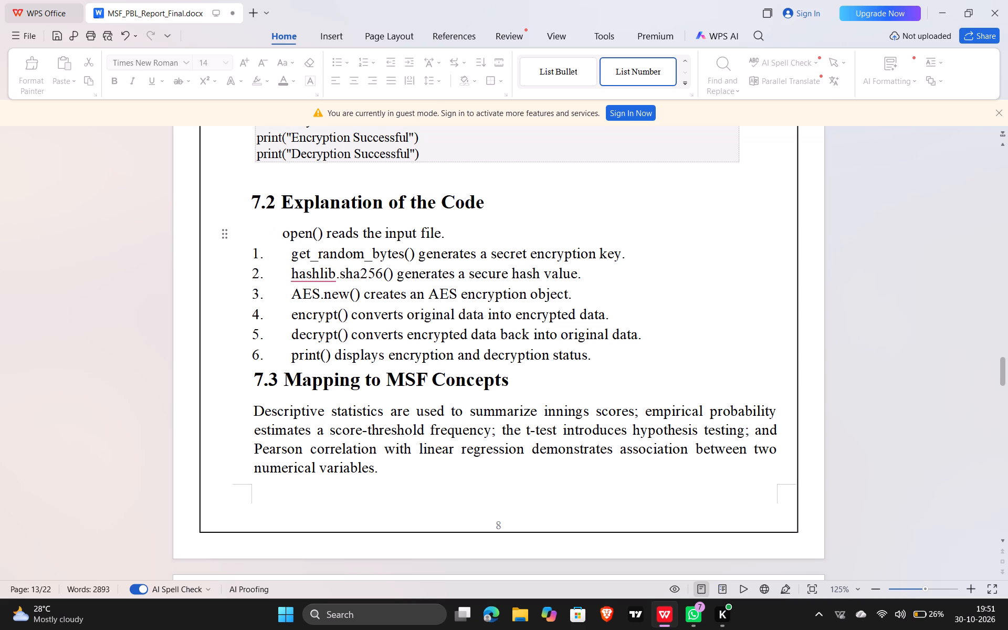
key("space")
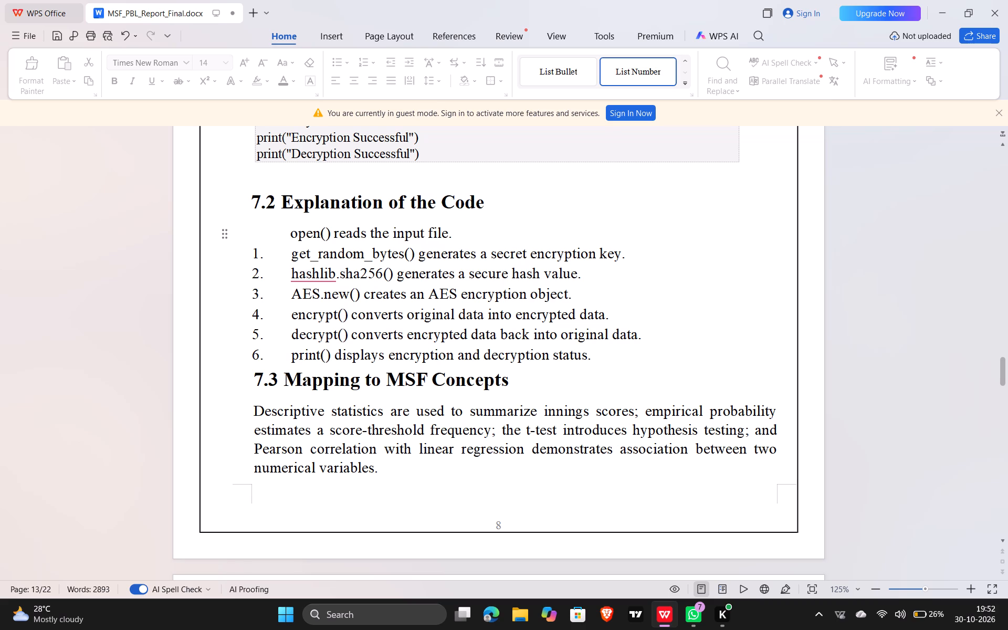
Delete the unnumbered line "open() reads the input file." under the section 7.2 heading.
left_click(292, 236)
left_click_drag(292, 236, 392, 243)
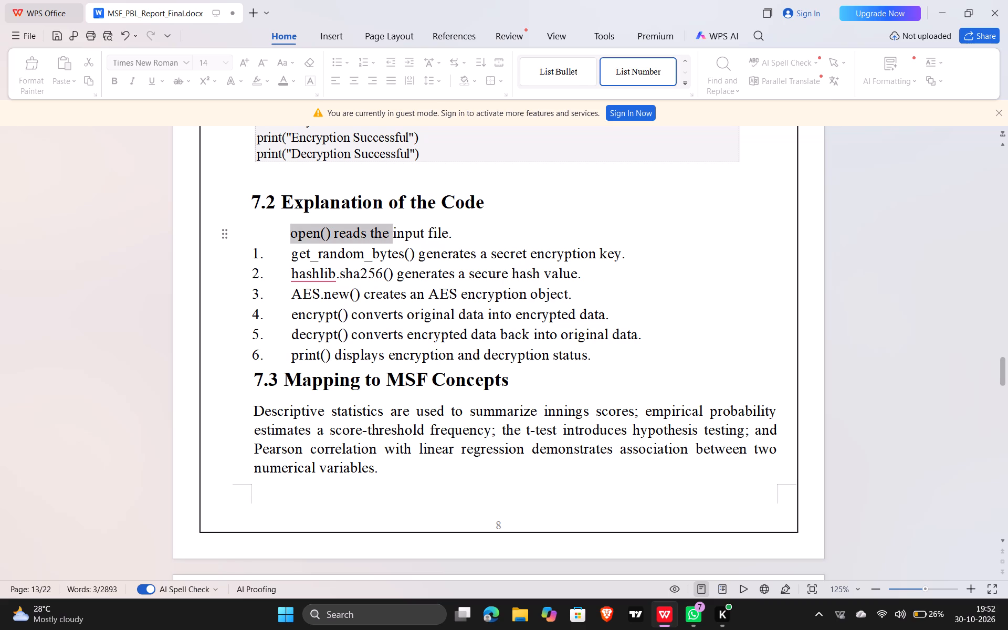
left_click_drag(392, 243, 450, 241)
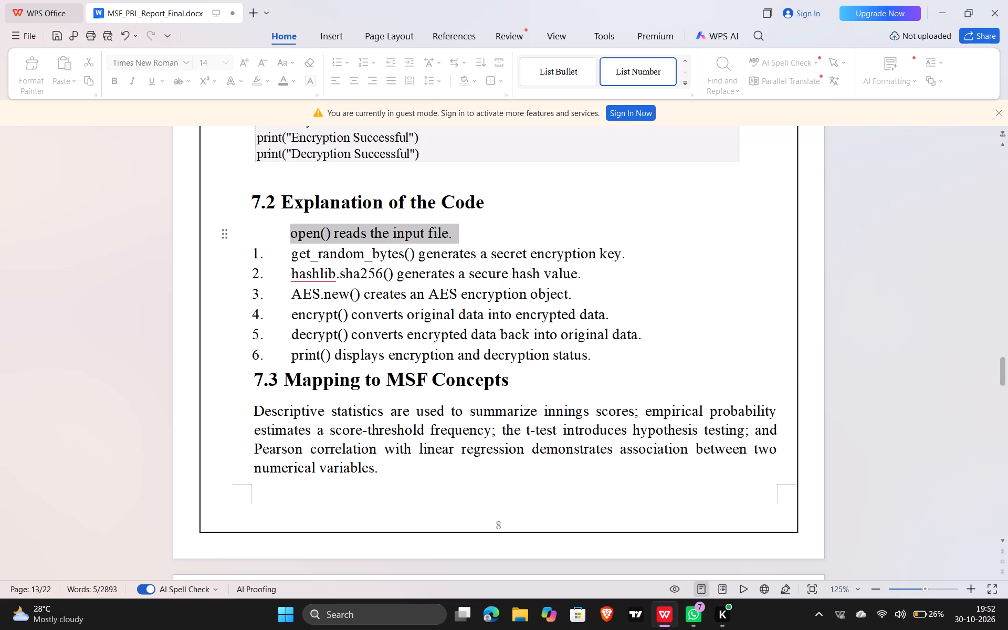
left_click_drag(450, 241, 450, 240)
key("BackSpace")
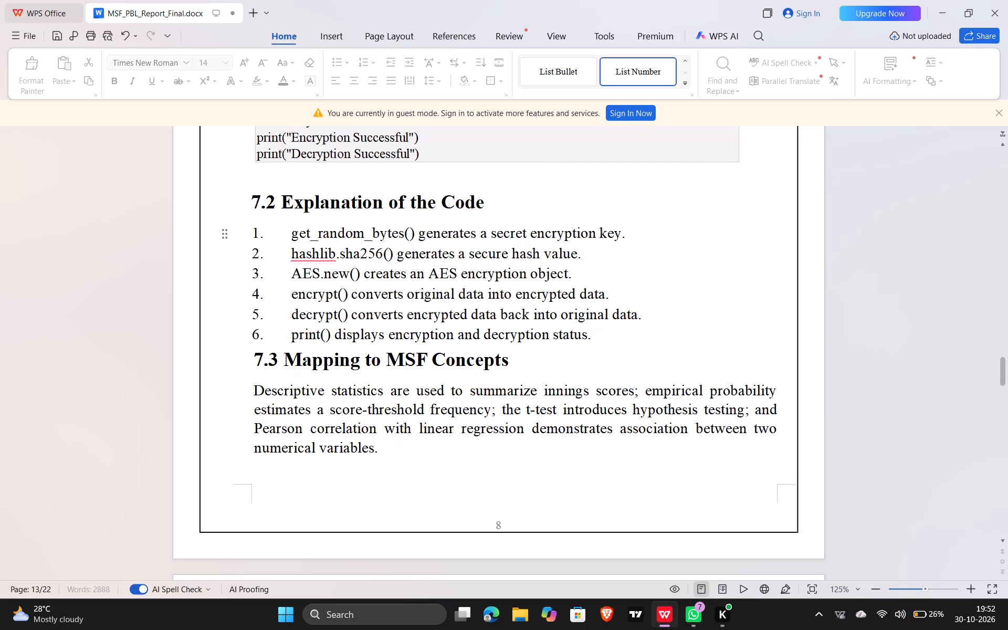
Replace the section 7.2 list text from "bytes()" in item 1 through the end of item 6 with the copied seven-item code explanation.
left_click_drag(370, 228, 491, 326)
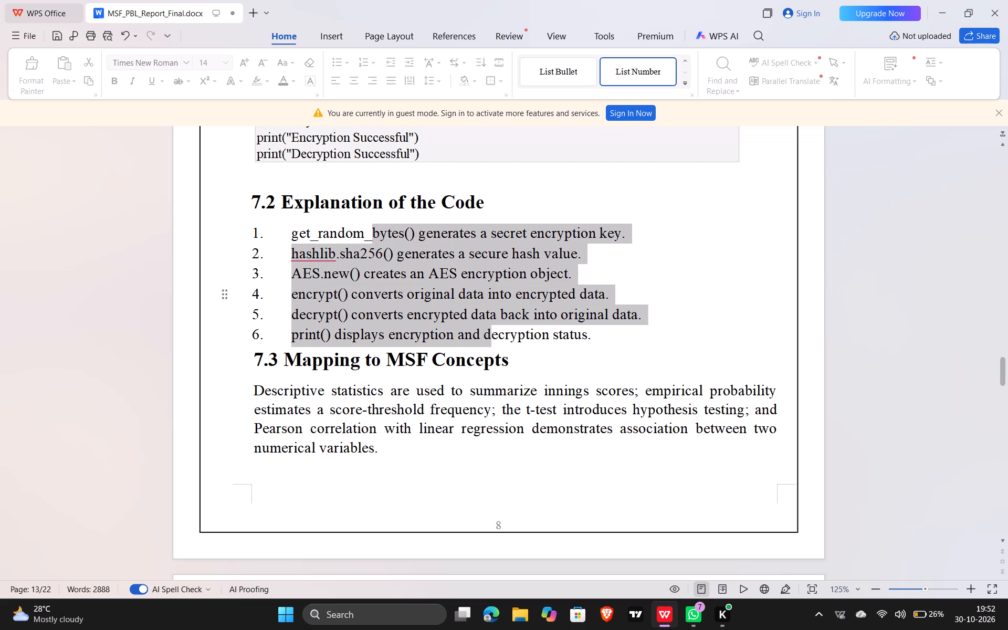
left_click_drag(491, 326, 586, 338)
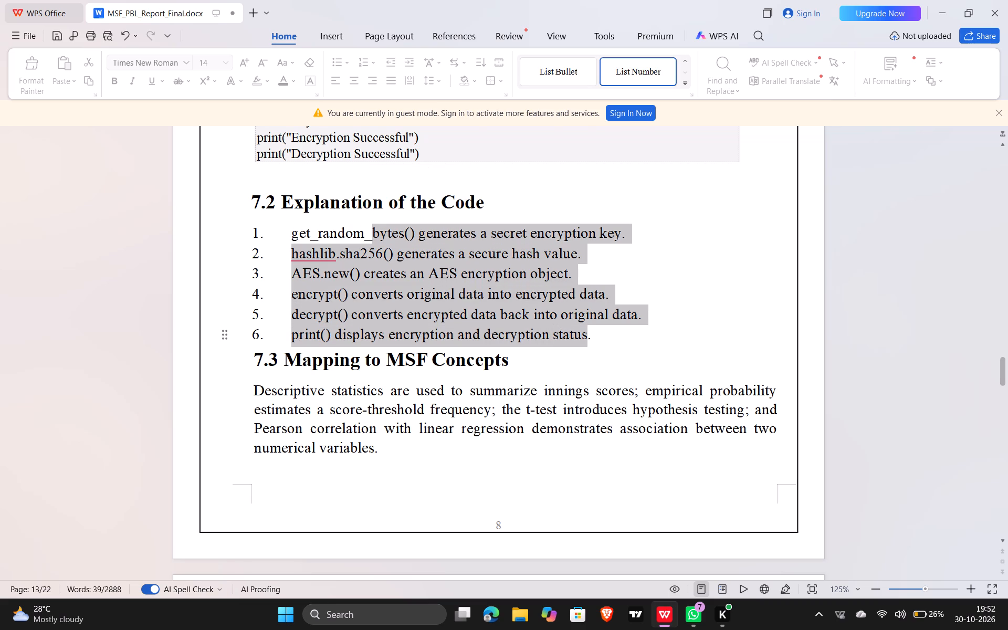
left_click_drag(586, 338, 593, 335)
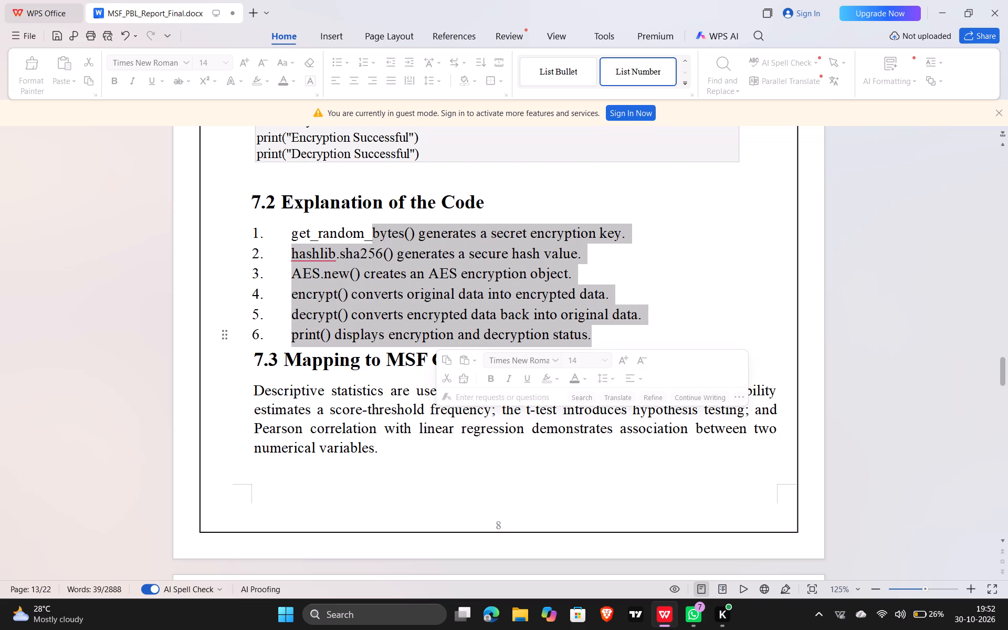
key("BackSpace")
key("ctrl+v")
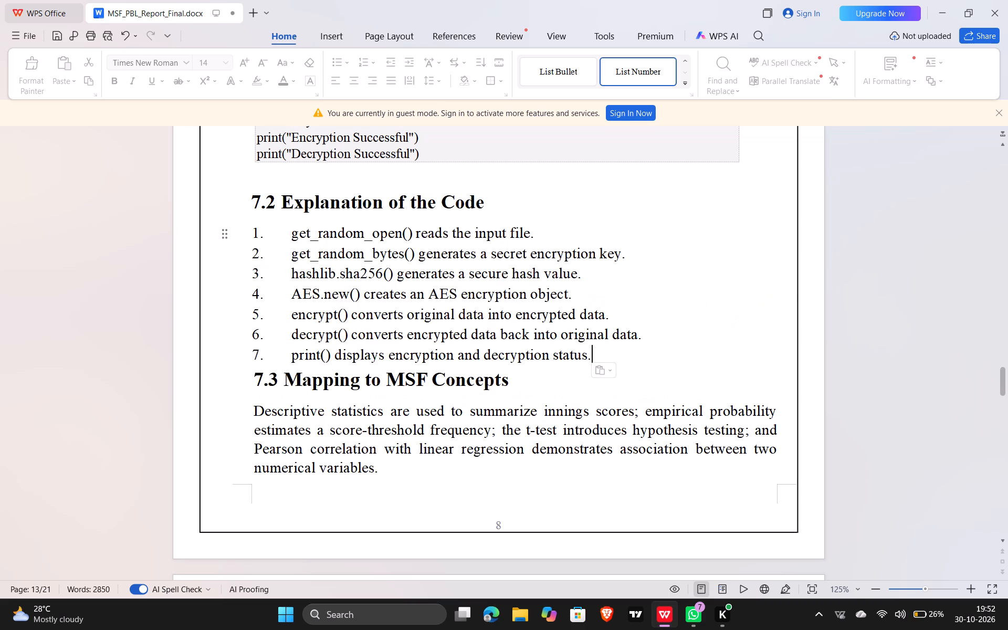
Remove the leftover "get_random_" before "open()" in item 1 of the section 7.2 list.
left_click(373, 235)
key("BackSpace")
key("BackSpace")
key("BackSpace")
key("BackSpace")
key("BackSpace")
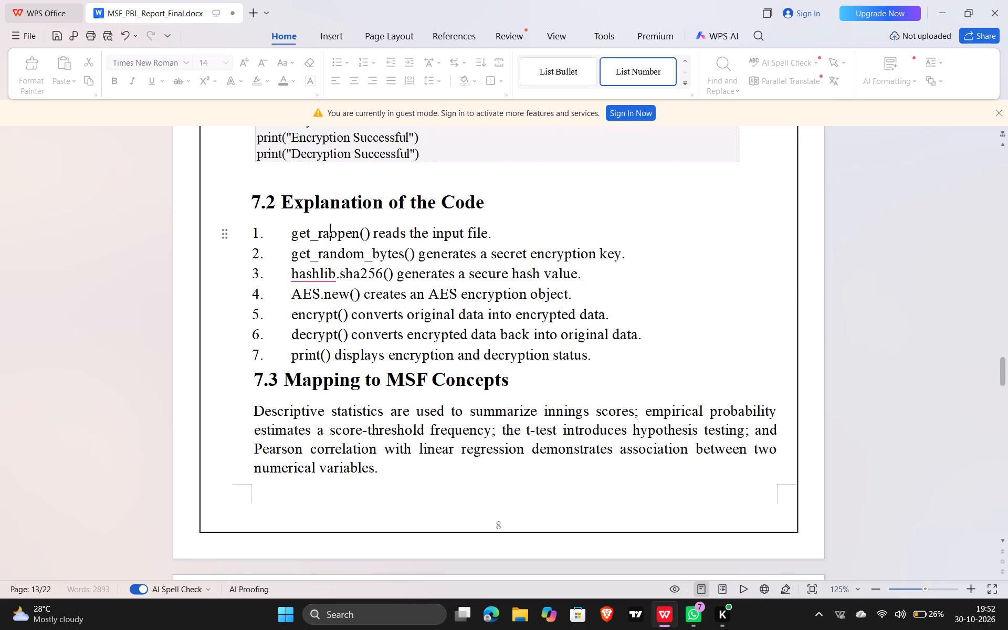
key("BackSpace")
key("BackSpace")
key("BackSpace")
key("BackSpace")
key("BackSpace")
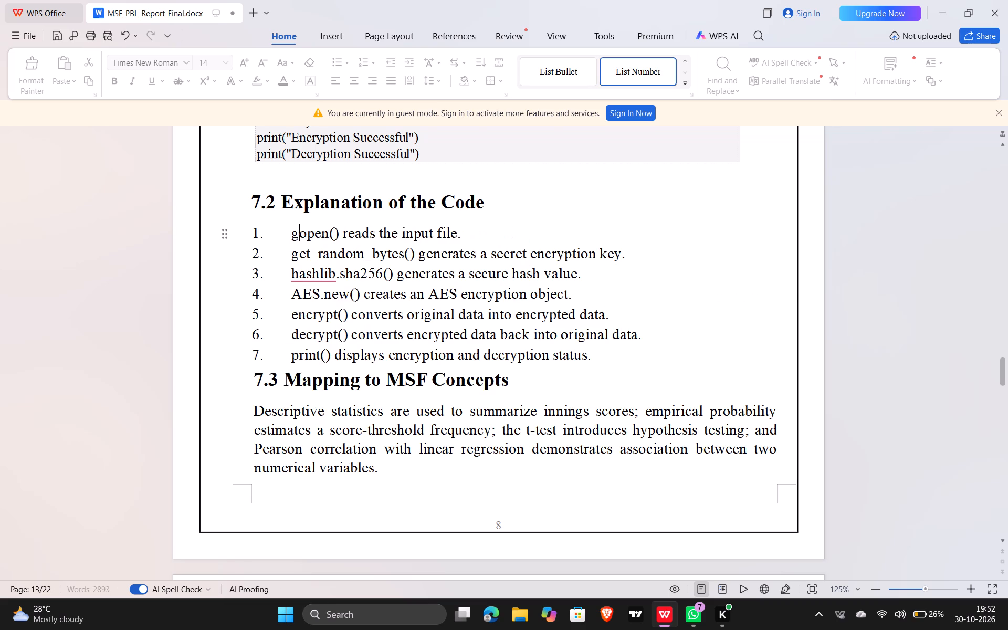
key("BackSpace")
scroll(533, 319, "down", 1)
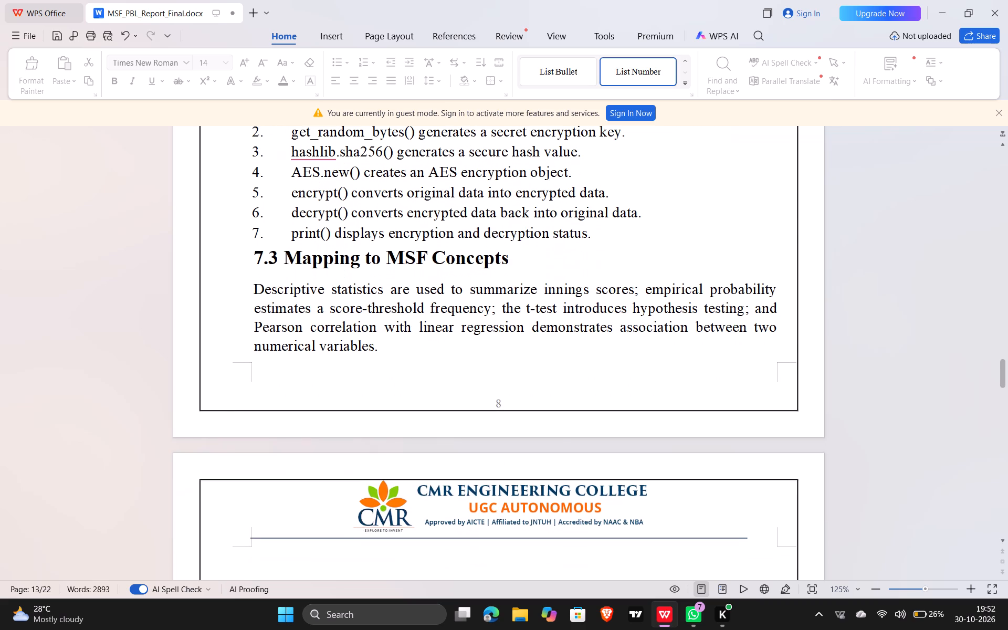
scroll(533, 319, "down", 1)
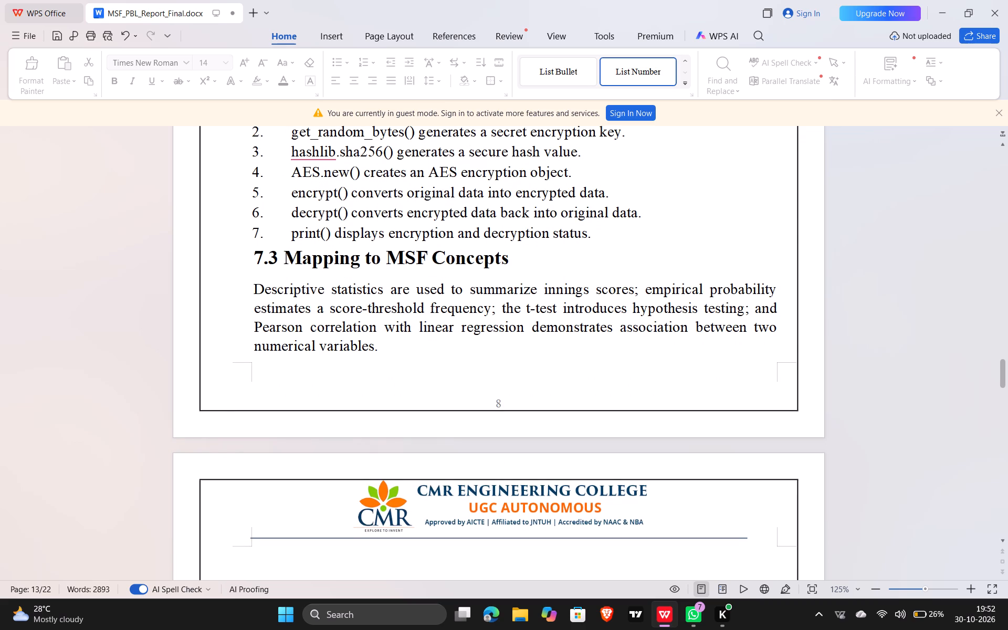
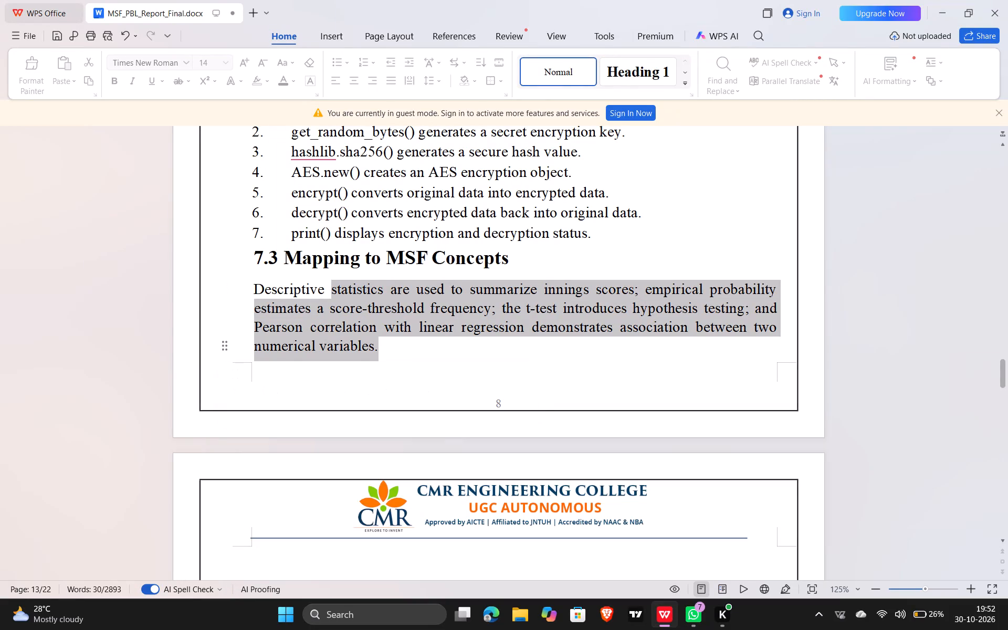
Replace the section 7.3 paragraph text from "statistics" through "numerical variables." with the copied explanation of AES encryption, SHA-256, key generation and decryption.
key("BackSpace")
key("ctrl+v")
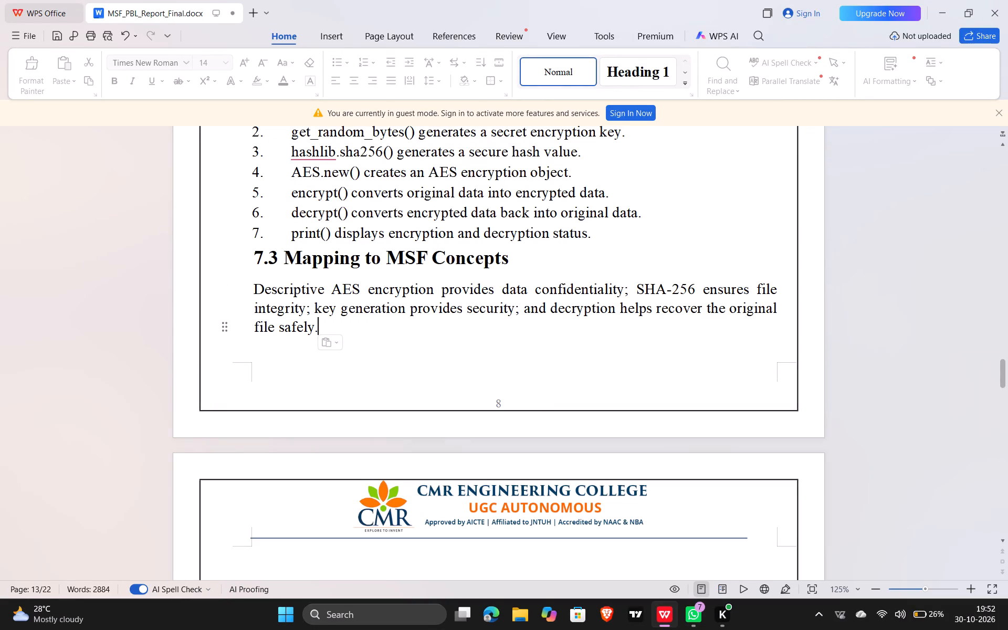
Remove the leftover word "Descriptive" before "AES encryption" at the start of the section 7.3 paragraph.
left_click(332, 291)
key("BackSpace")
key("BackSpace")
key("BackSpace")
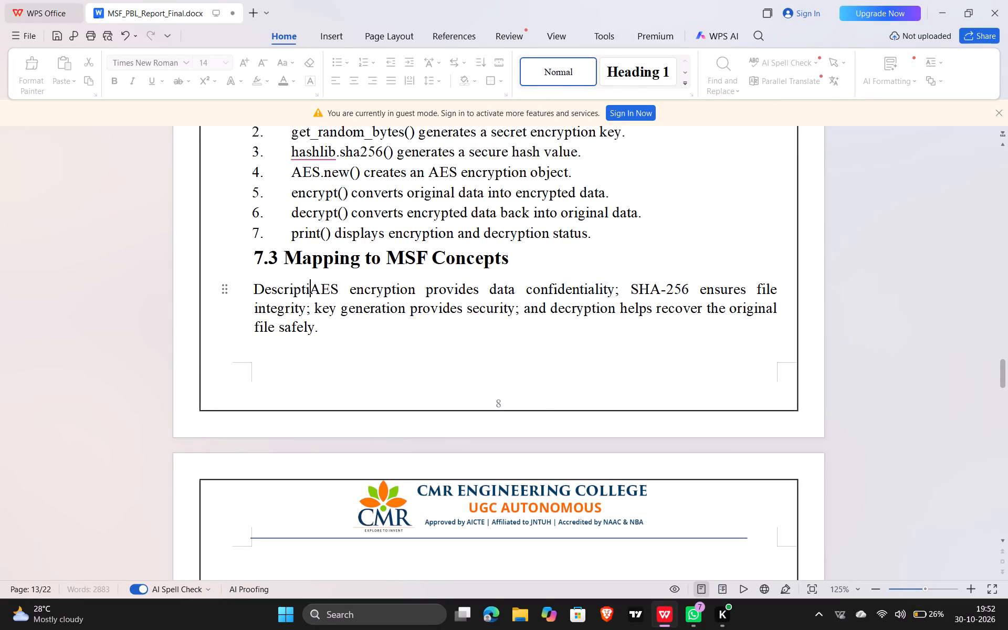
key("BackSpace")
key("BackSpace")
key("BackSpace")
key("BackSpace")
key("BackSpace")
key("BackSpace")
key("BackSpace")
key("BackSpace")
key("BackSpace")
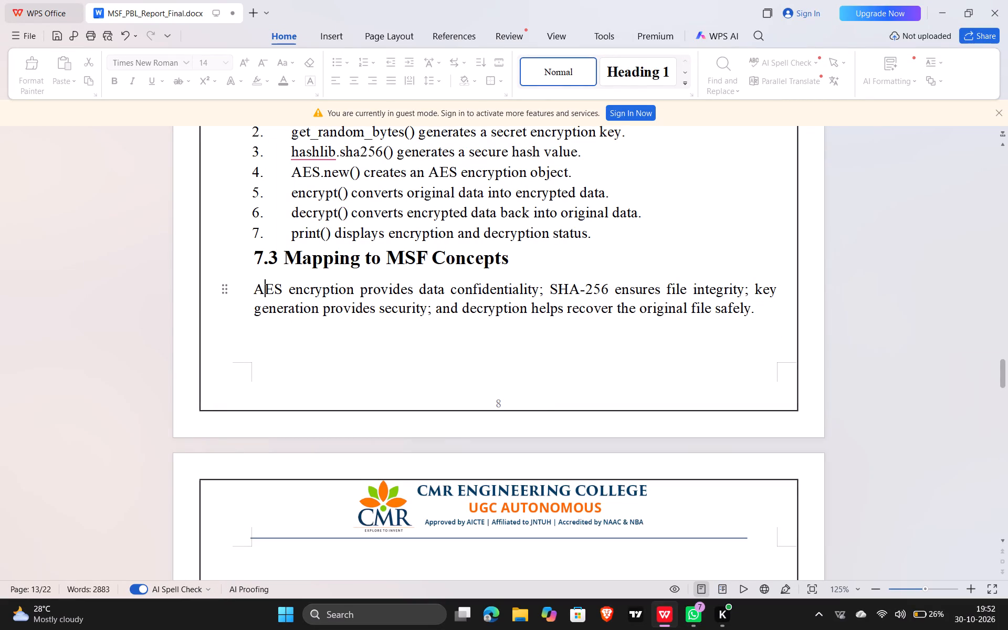
Examine the section 7.4 Implementation Process list and the section 7.5 Tools Used text for content from the old cricket project.
scroll(435, 339, "down", 5)
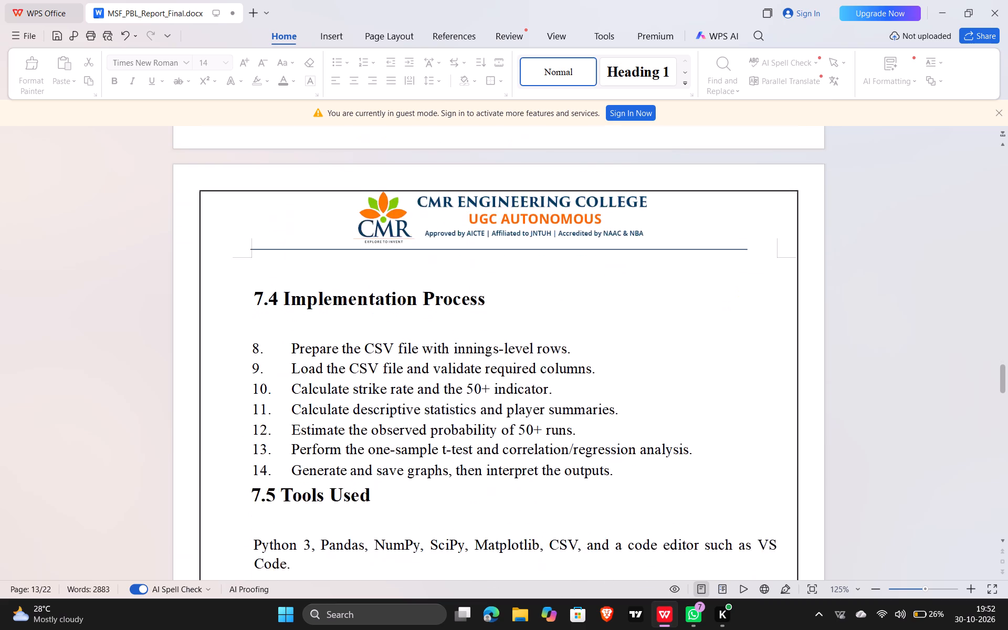
scroll(435, 339, "down", 1)
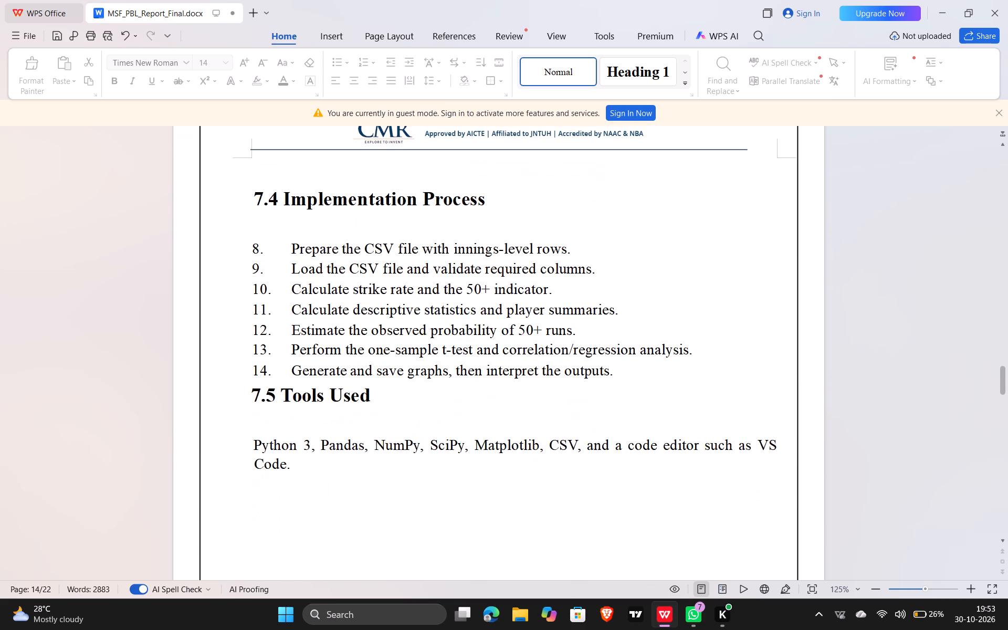
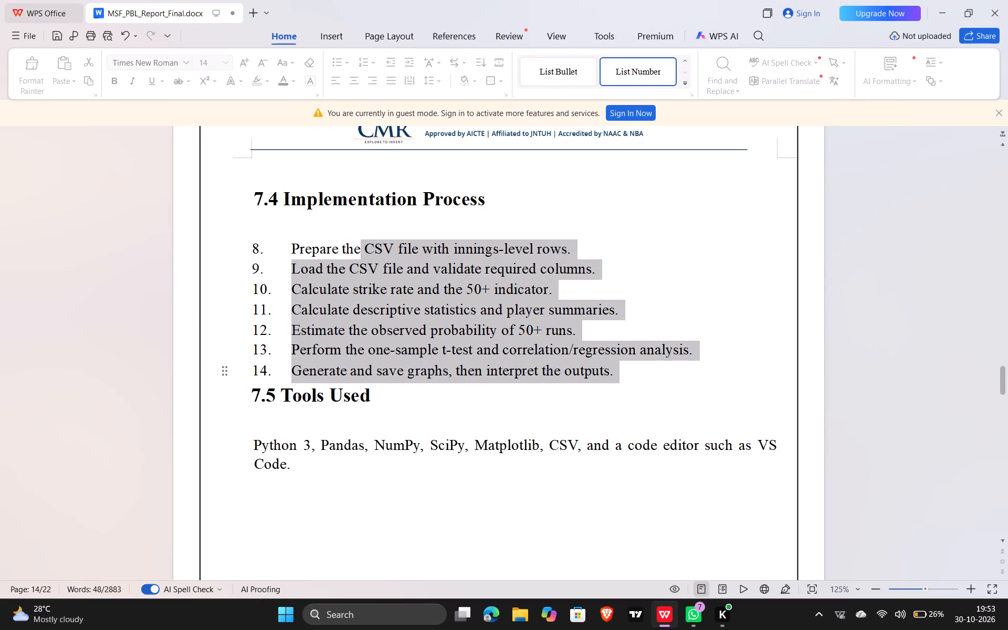
Replace the selected section 7.4 list text with the copied encryption steps, from selecting the file to verifying the original file.
key("BackSpace")
key("ctrl+v")
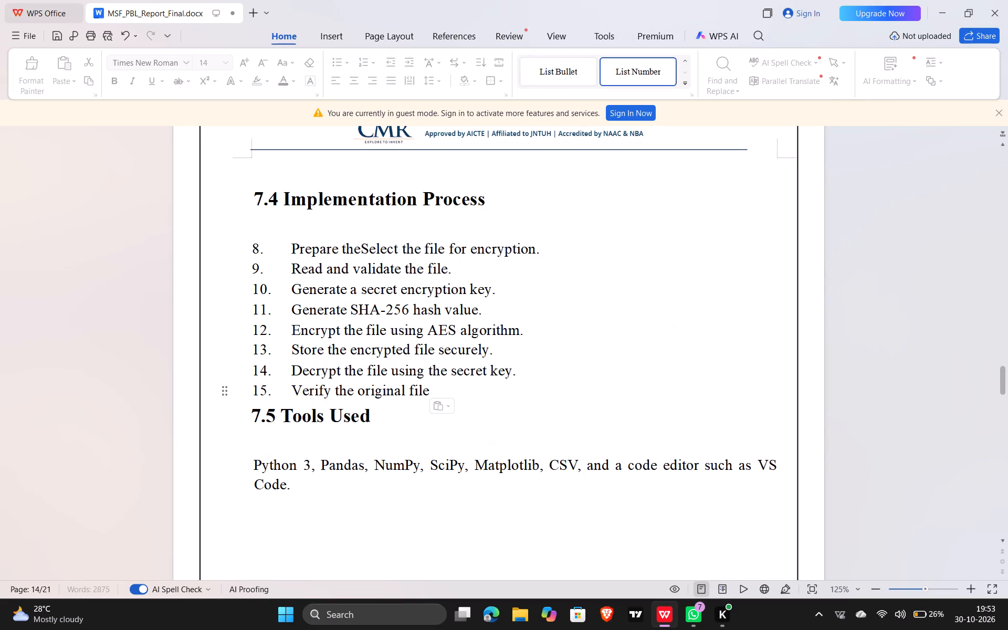
Remove the leftover words "Prepare the" before "Select the file for encryption." in the first Implementation Process item.
left_click(361, 247)
key("BackSpace")
key("BackSpace")
key("BackSpace")
key("BackSpace")
key("BackSpace")
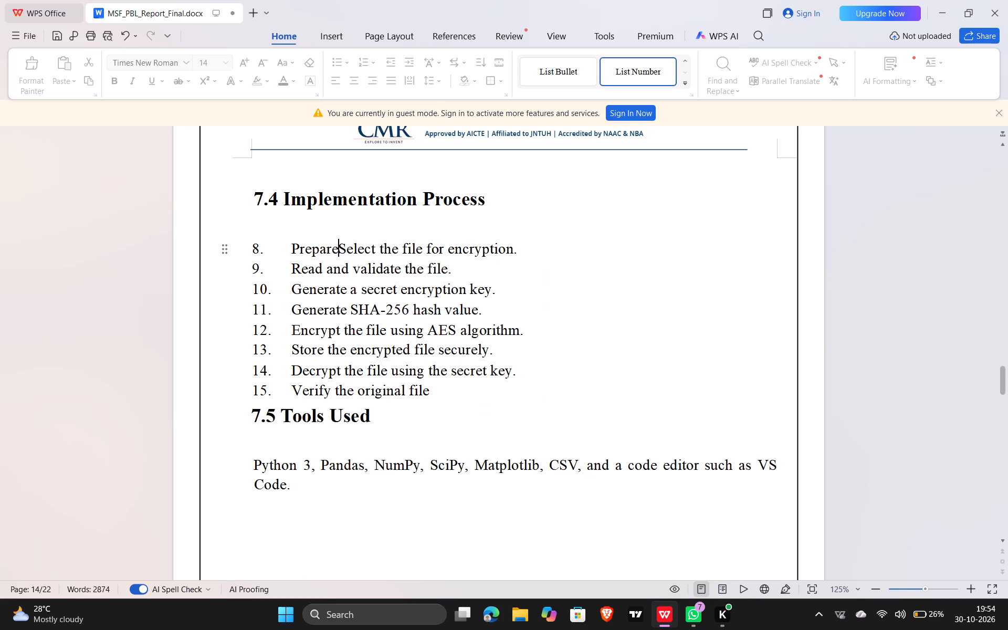
key("BackSpace")
key("BackSpace")
key("BackSpace")
key("BackSpace")
key("BackSpace")
key("BackSpace")
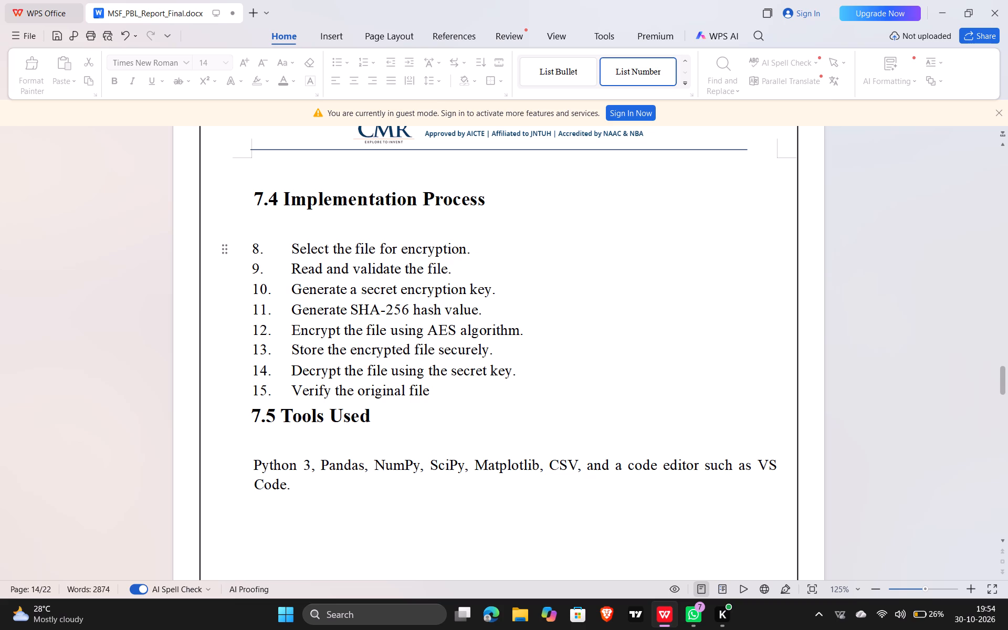
Delete the surplus blank lines between the section 7.5 Tools Used text and the "8. SYSTEM TESTING & RESULTS" heading.
scroll(443, 323, "down", 1)
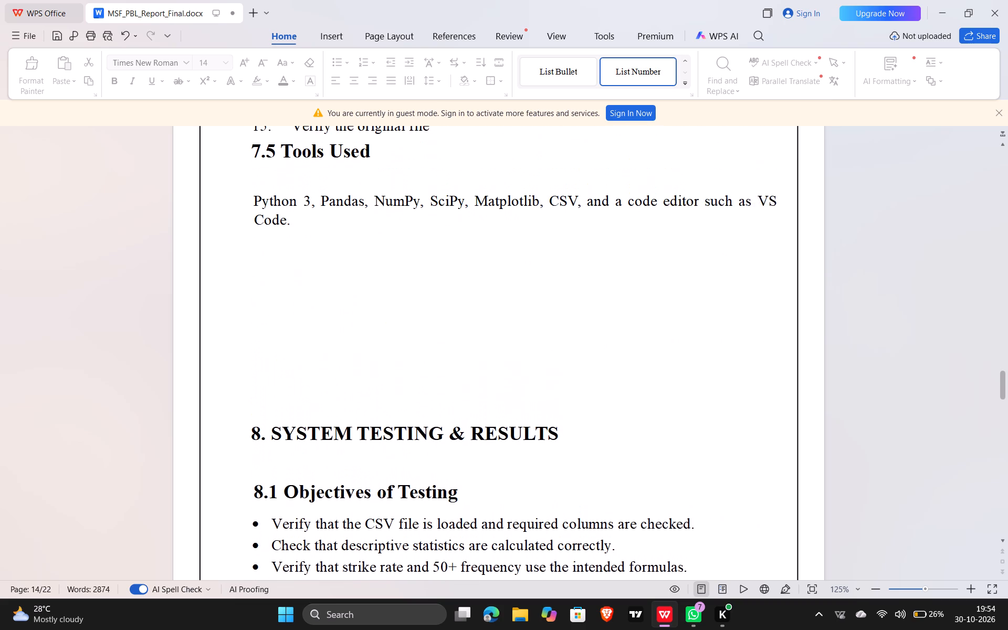
scroll(443, 323, "down", 1)
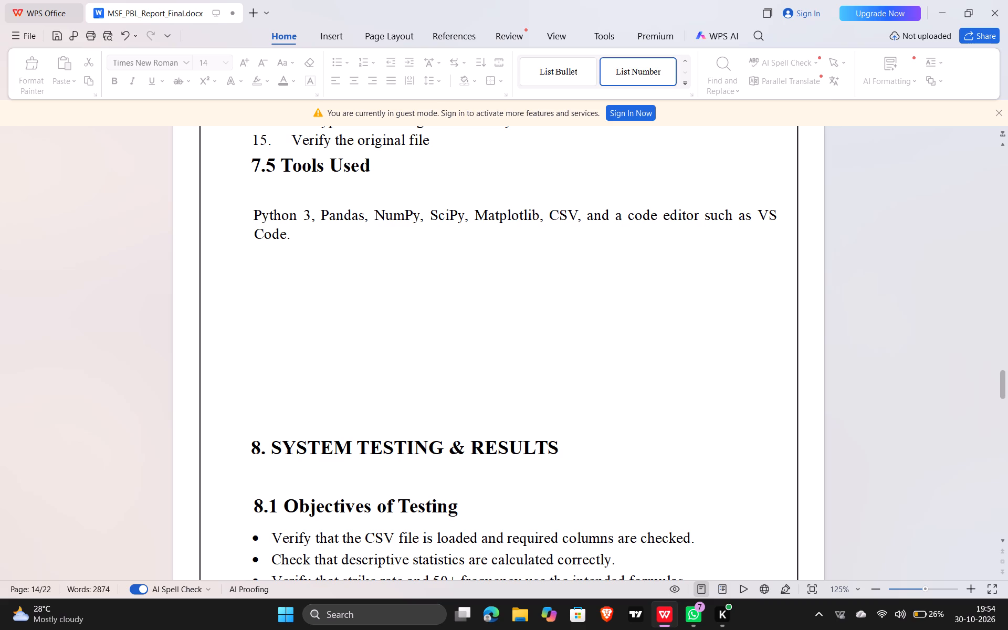
left_click(257, 411)
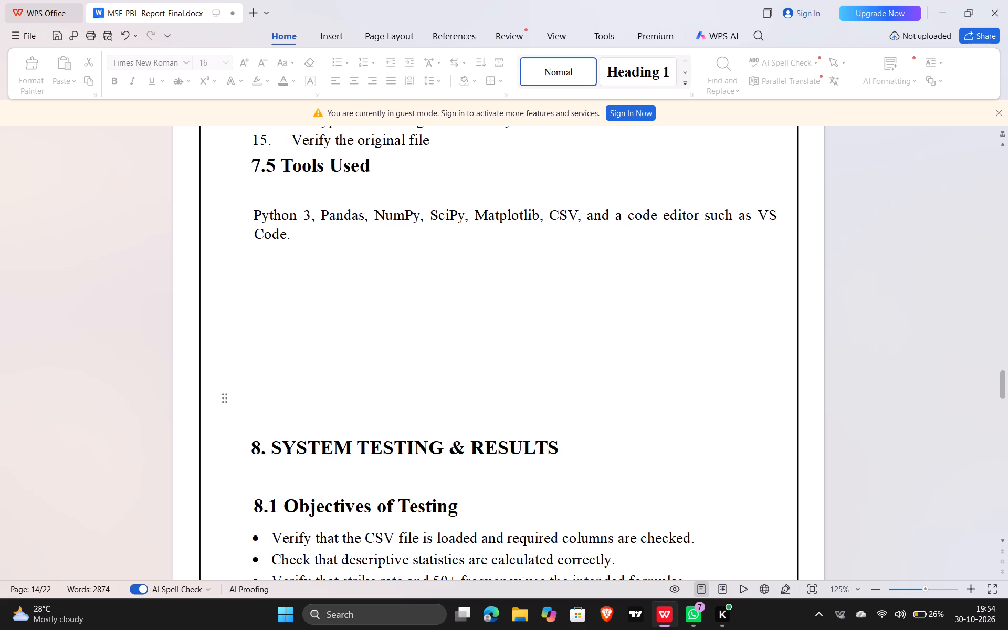
key("BackSpace")
key("BackSpace")
key("BackSpace")
key("BackSpace")
key("BackSpace")
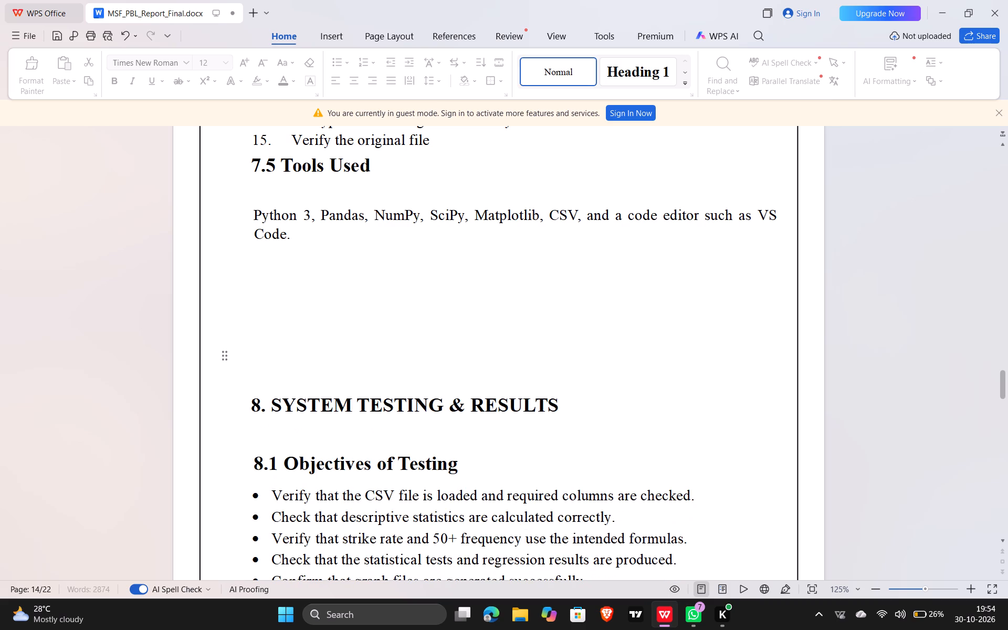
key("BackSpace")
key("BackSpace")
key("BackSpace")
key("BackSpace")
key("BackSpace")
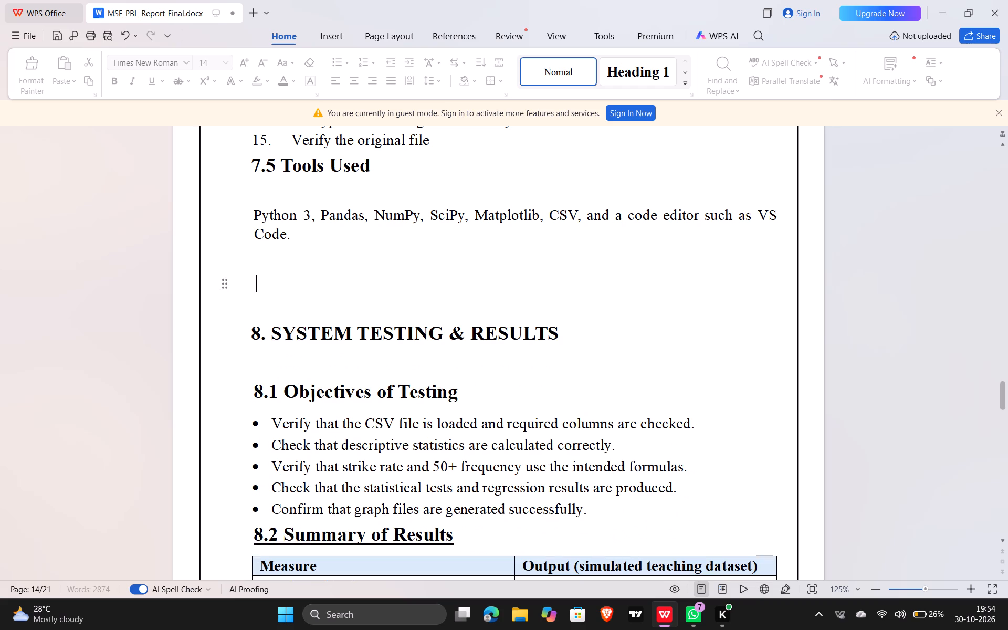
key("BackSpace")
key("BackSpace")
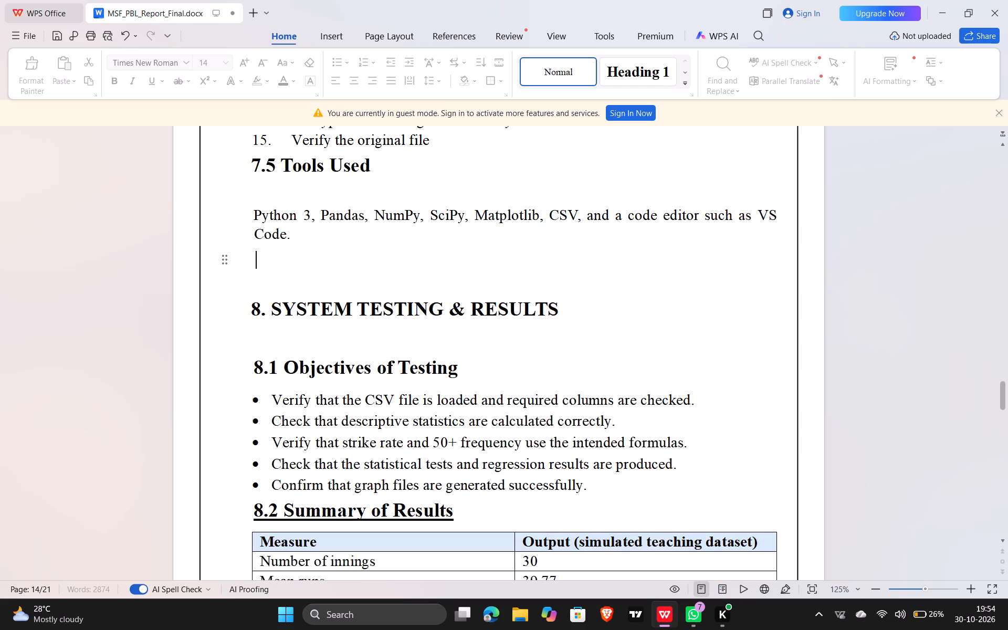
Insert a blank, unnumbered line between the "Verify the original file" item and the 7.5 Tools Used heading.
left_click(438, 147)
key("Return")
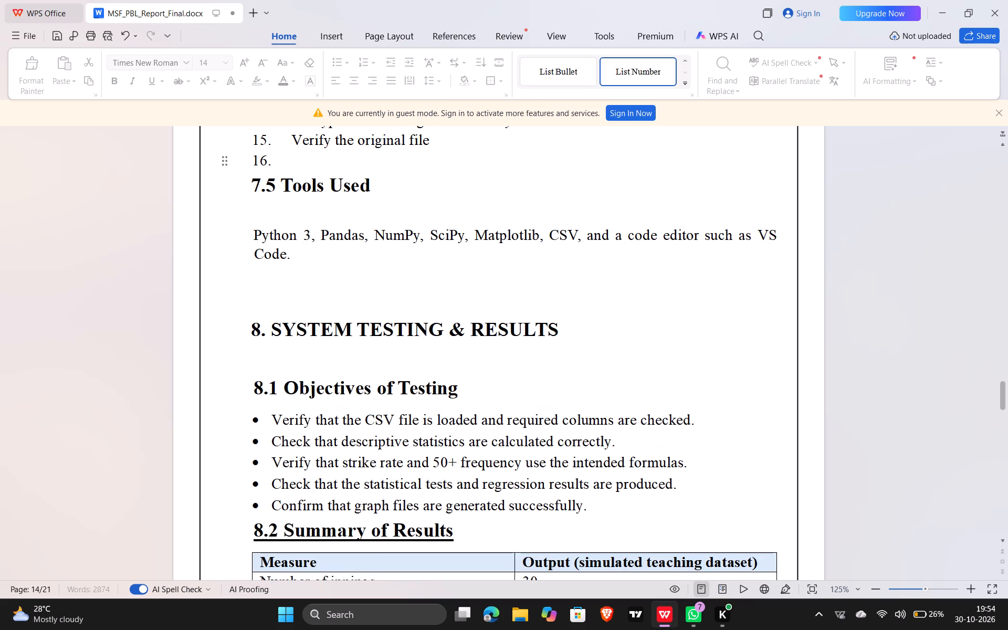
key("BackSpace")
key("BackSpace")
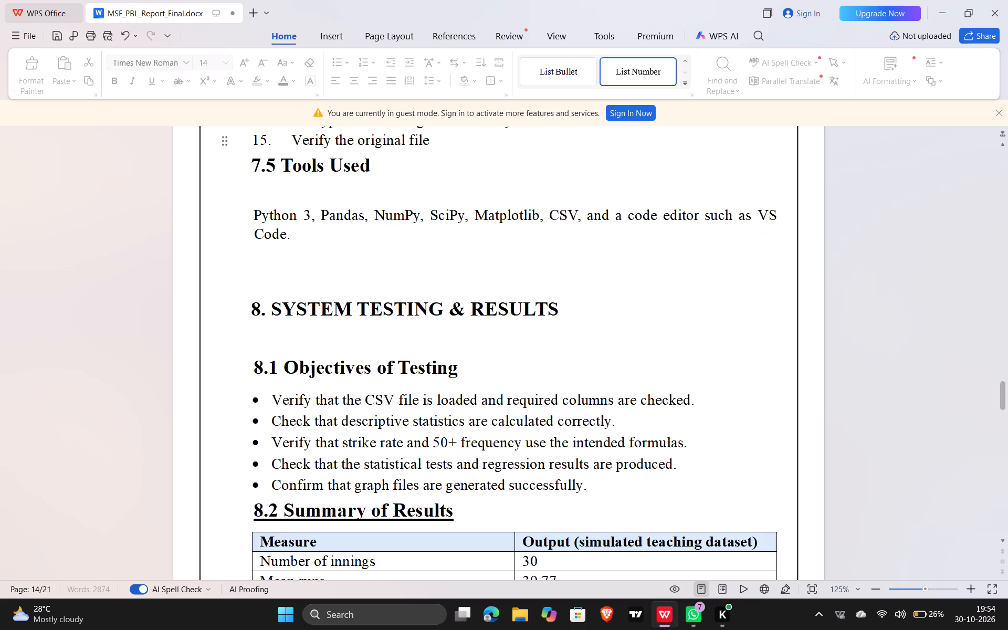
key("Return")
key("BackSpace")
key("BackSpace")
key("Return")
key("BackSpace")
key("BackSpace")
key("Return")
key("BackSpace")
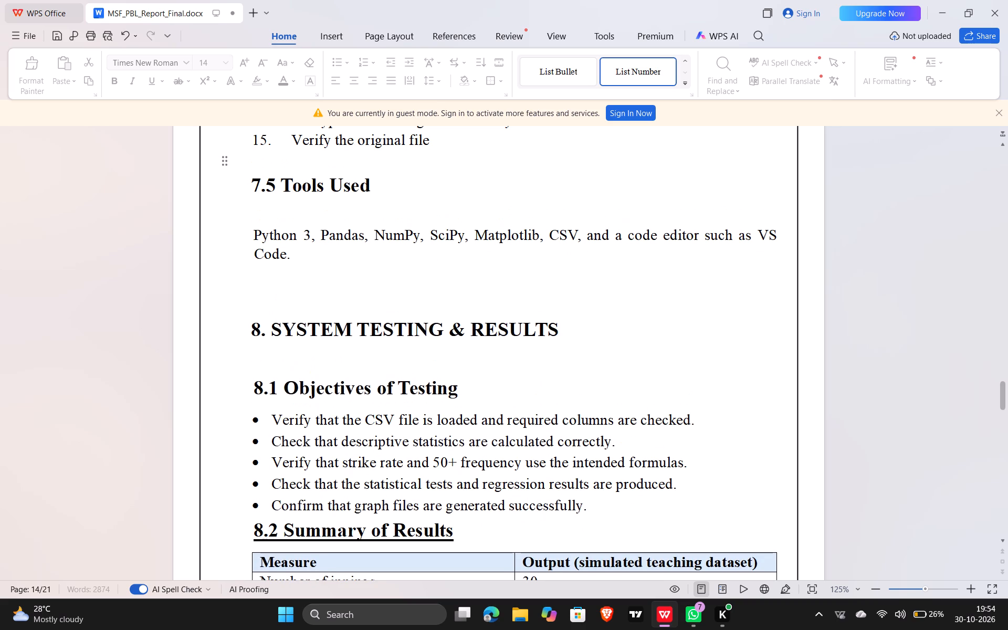
Insert six blank lines directly above the "8. SYSTEM TESTING & RESULTS" heading.
scroll(407, 230, "down", 5)
scroll(407, 230, "right", 1)
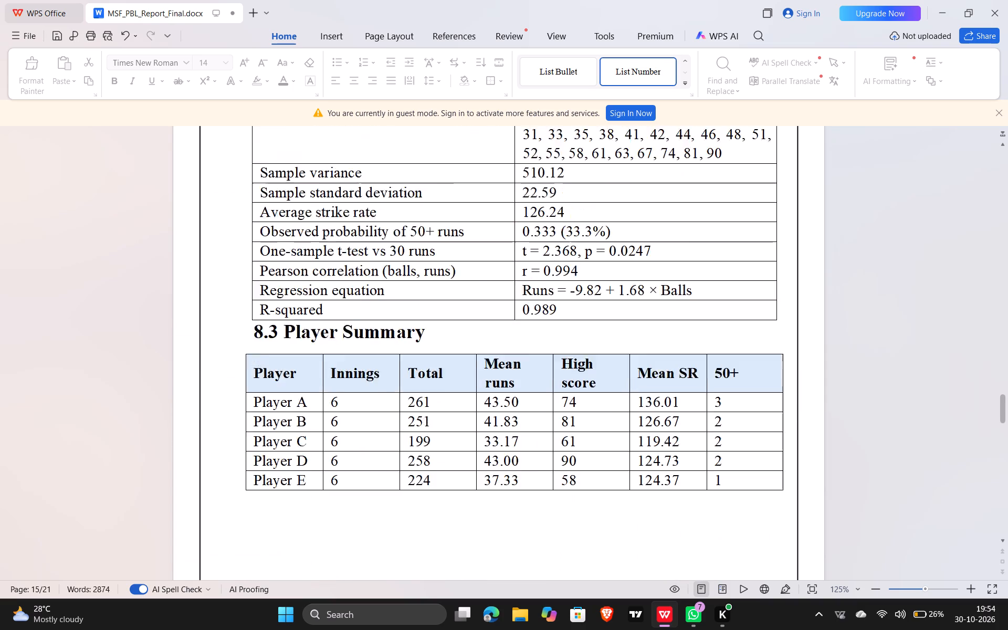
scroll(407, 230, "right", 1)
scroll(407, 230, "up", 5)
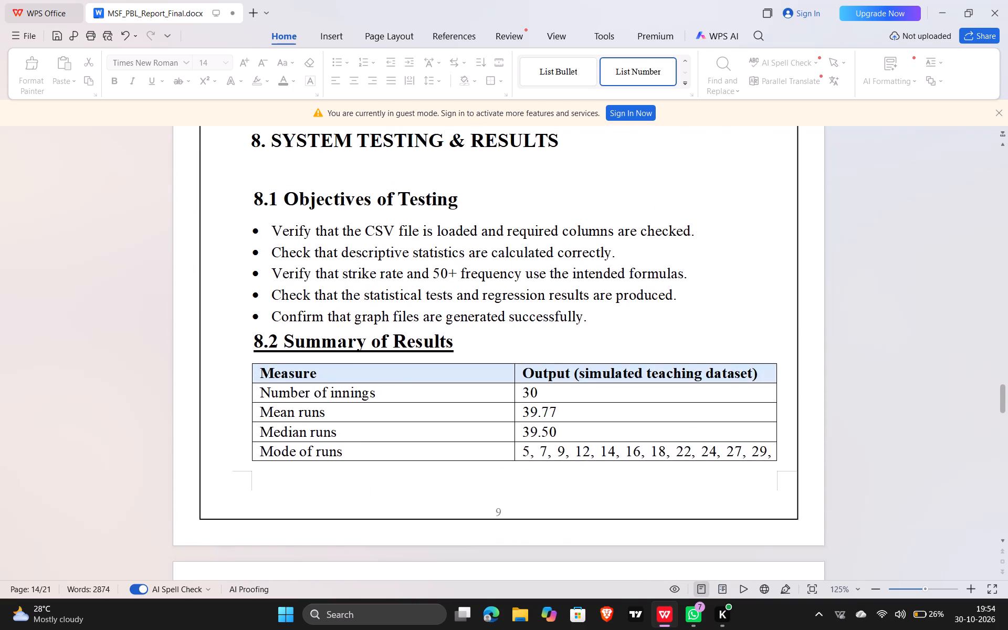
scroll(407, 230, "up", 1)
left_click(285, 249)
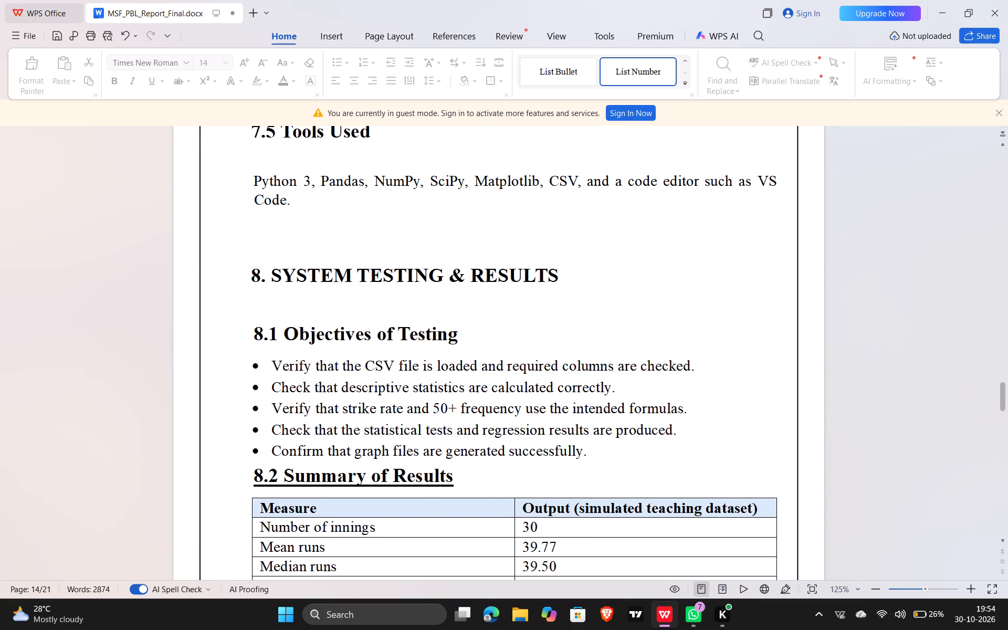
key("Return")
key("Return")
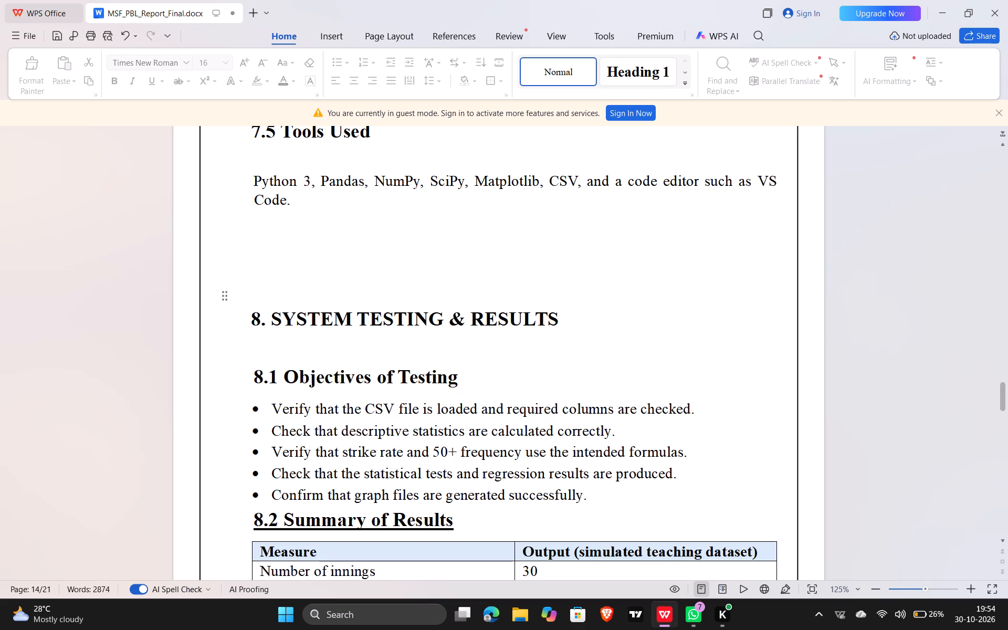
scroll(300, 219, "down", 4)
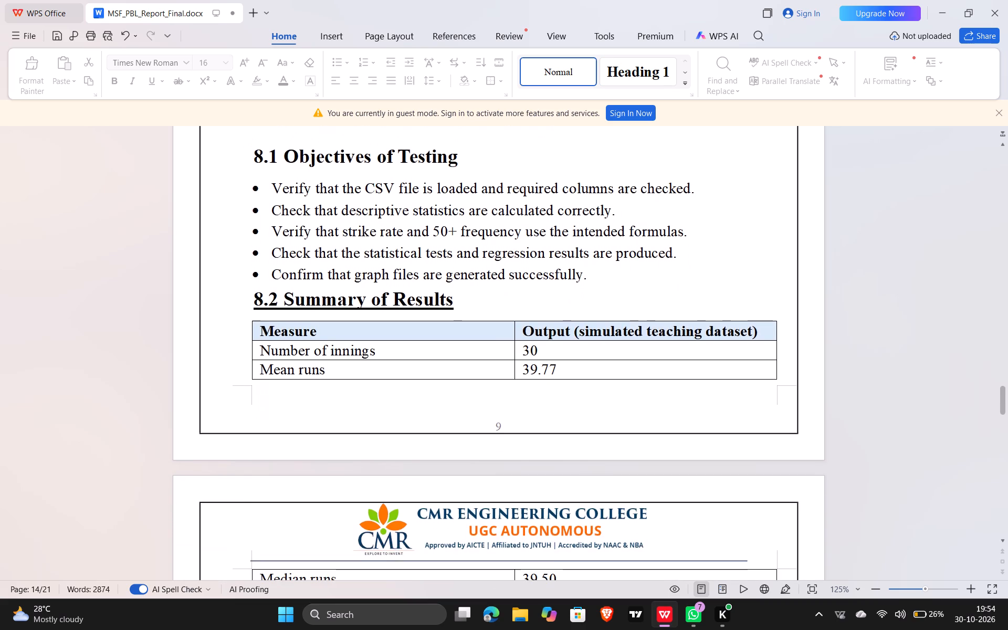
scroll(300, 219, "up", 2)
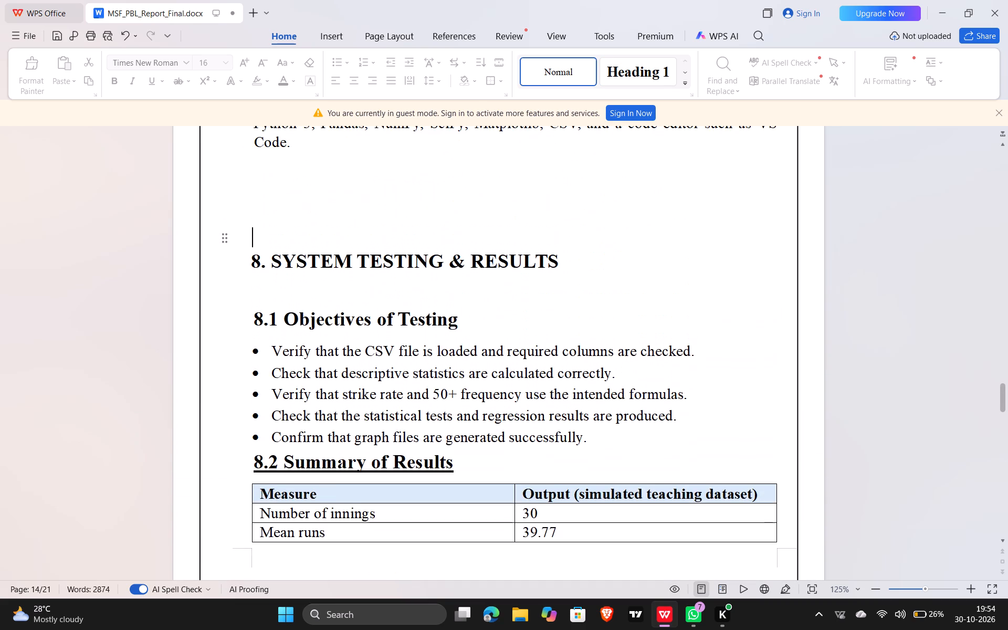
key("Return")
key("Return")
key("Return")
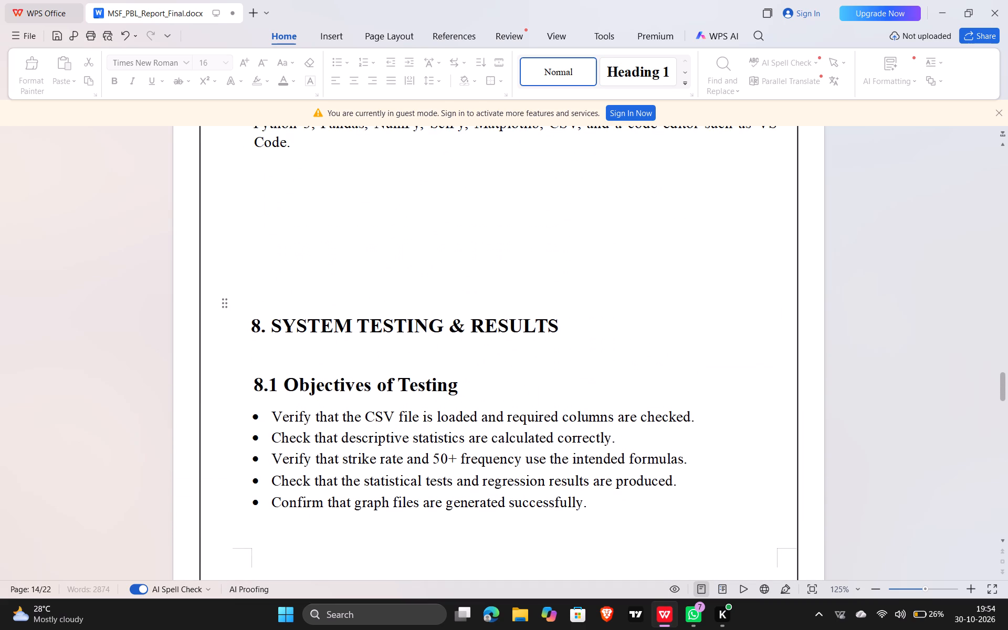
key("Return")
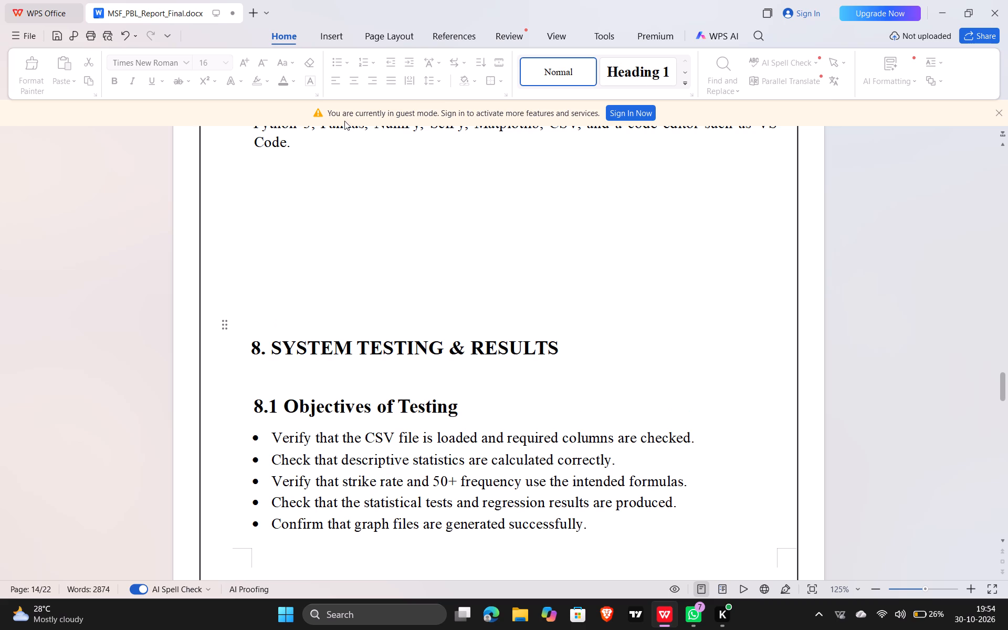
Examine the section 8 testing objectives, result tables and figures, and their page layout, back up to section 7.5.
scroll(355, 197, "down", 3)
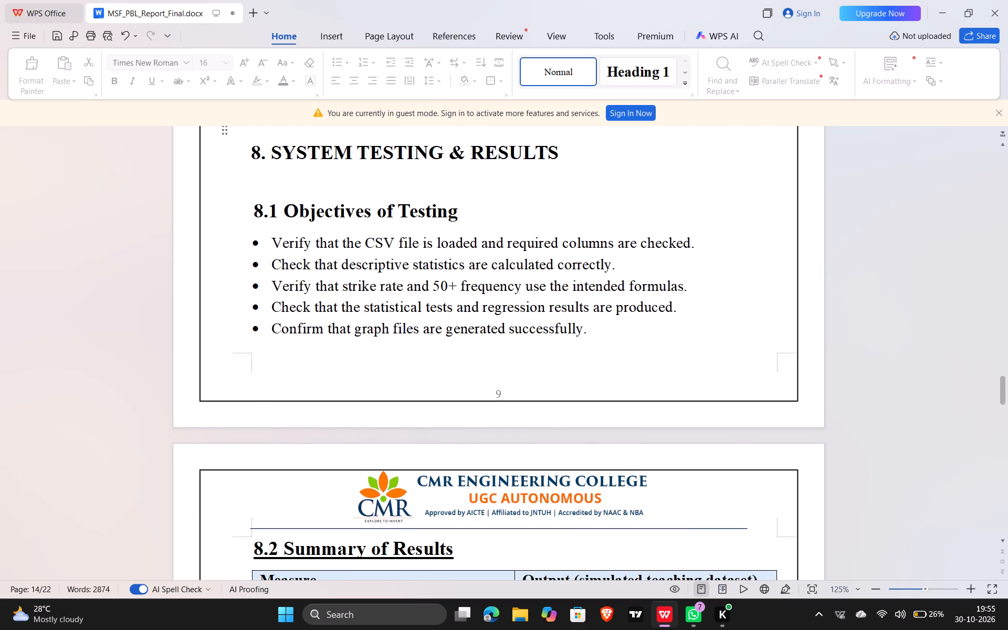
scroll(382, 241, "up", 3)
scroll(382, 241, "down", 1)
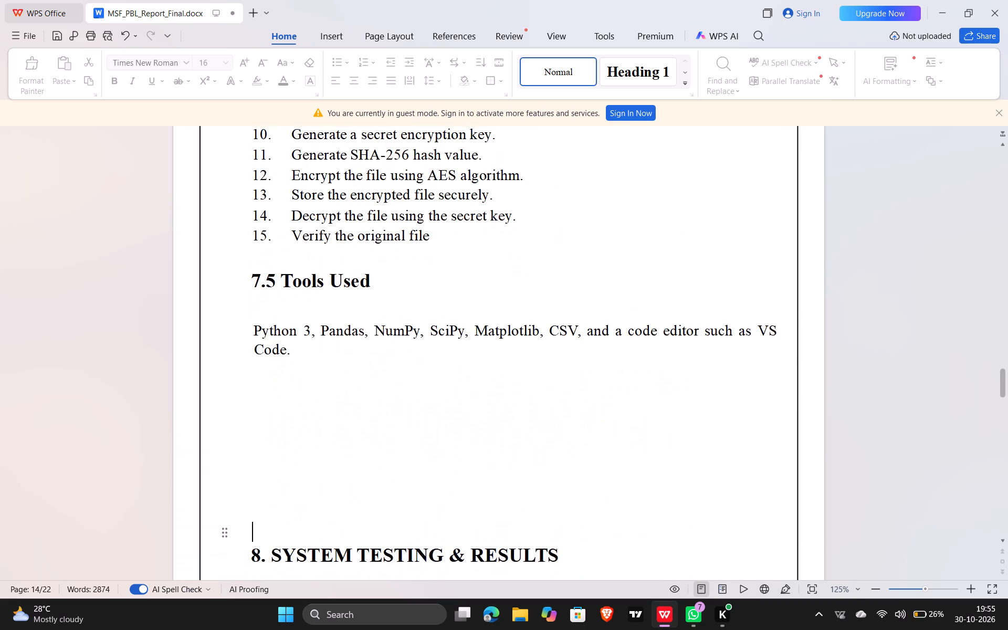
scroll(382, 241, "down", 7)
scroll(382, 241, "up", 1)
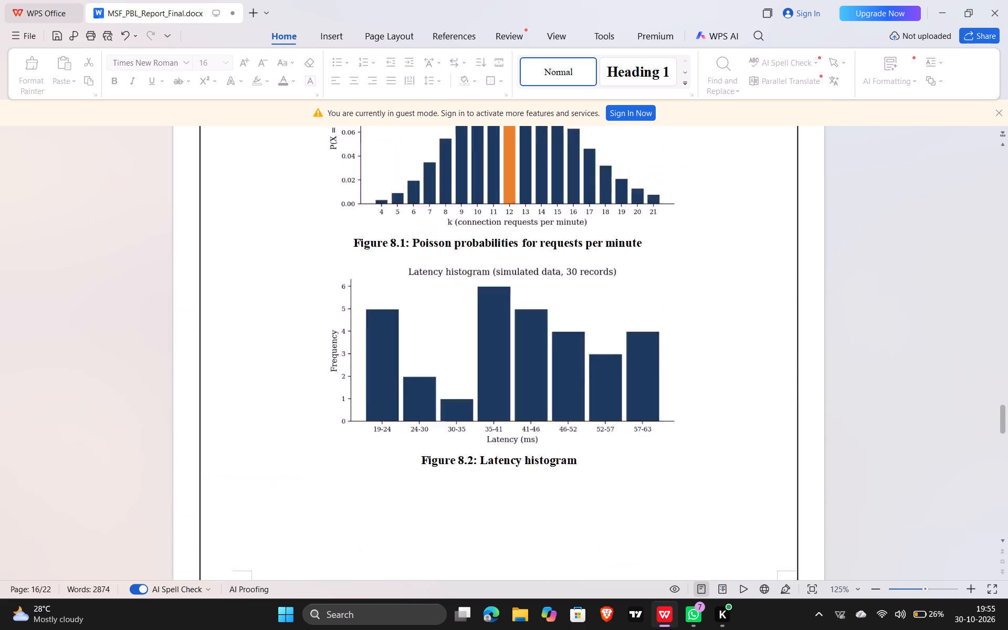
scroll(382, 241, "up", 1)
scroll(382, 241, "down", 2)
scroll(382, 241, "up", 3)
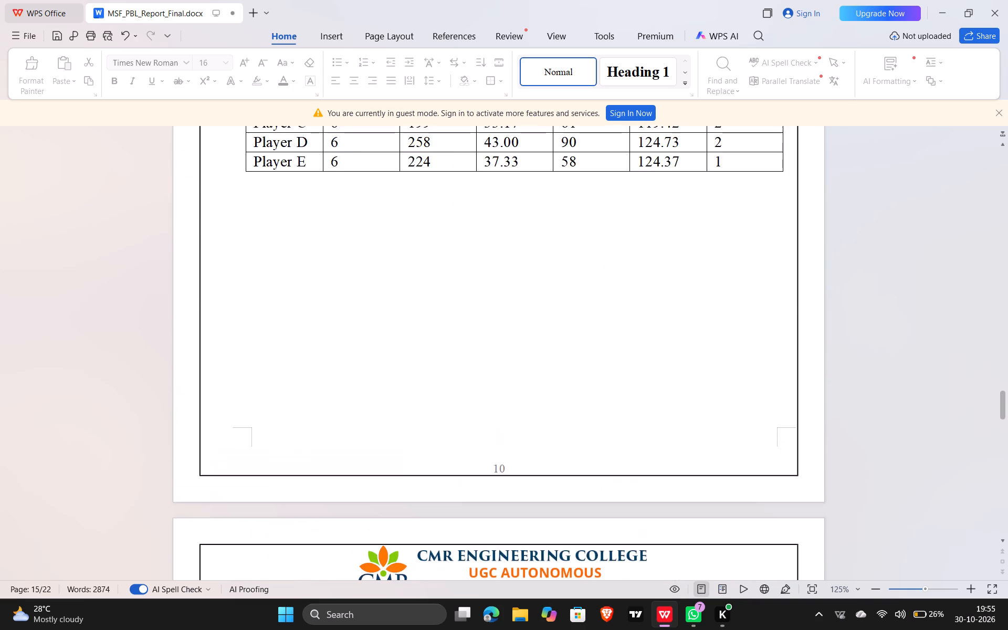
scroll(382, 241, "up", 7)
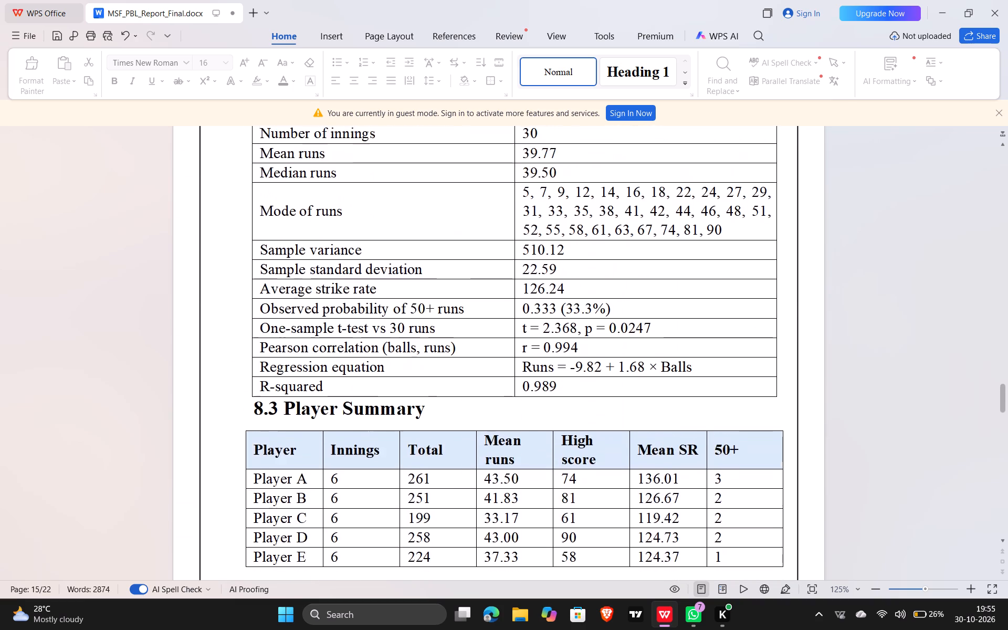
scroll(382, 241, "up", 6)
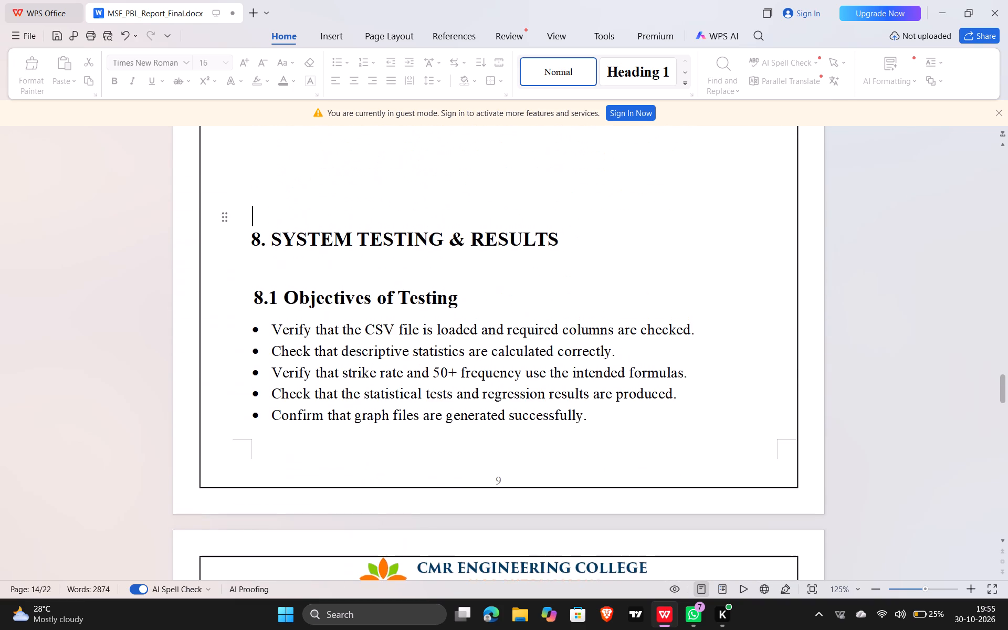
scroll(382, 241, "up", 5)
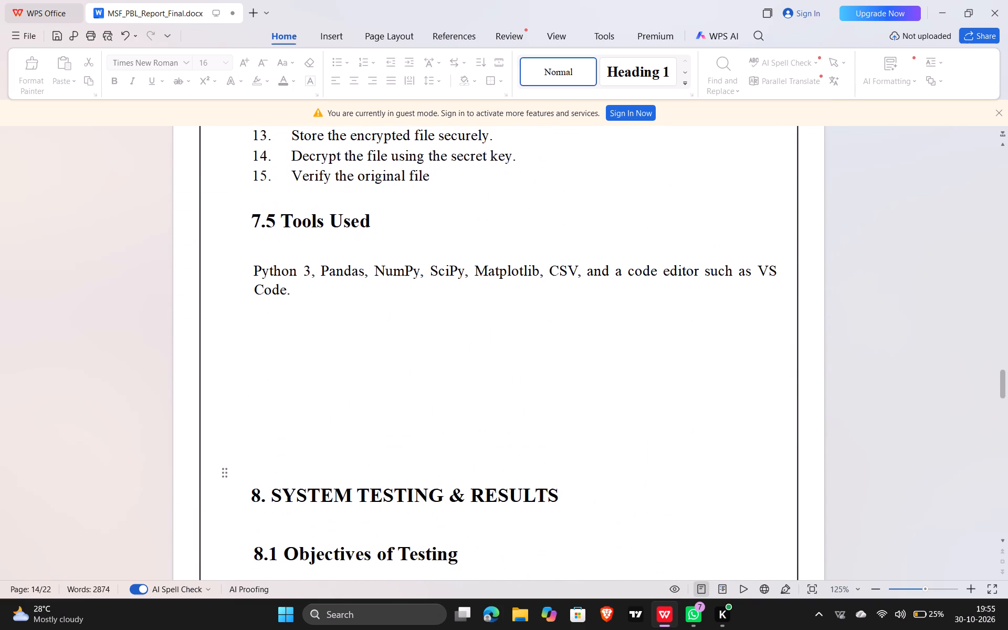
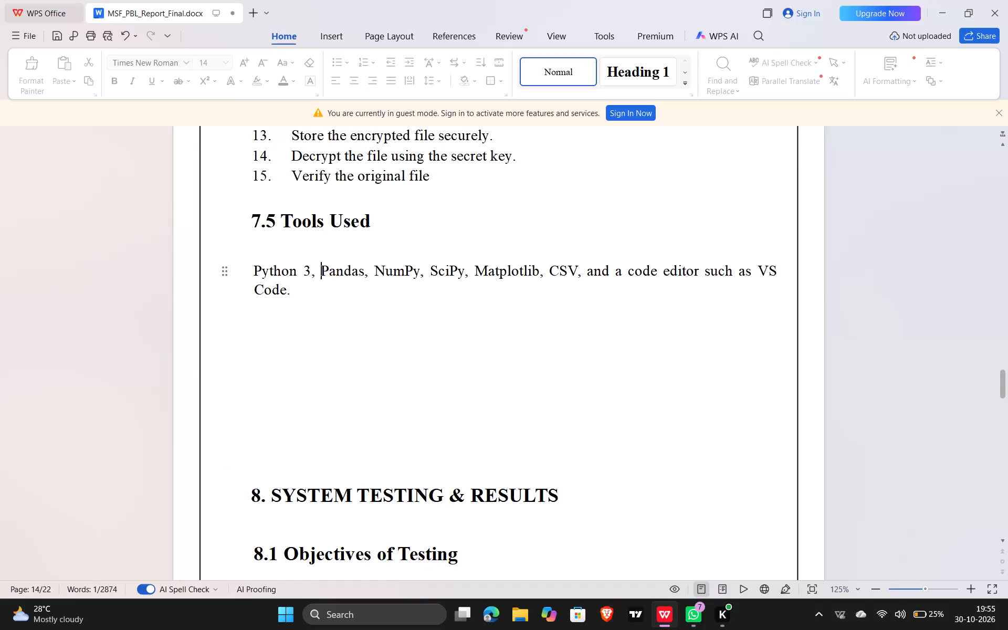
Replace the section 7.5 Tools Used text with the copied list of encryption project tools, removing the leftover "Python 3," before its first entry.
key("BackSpace")
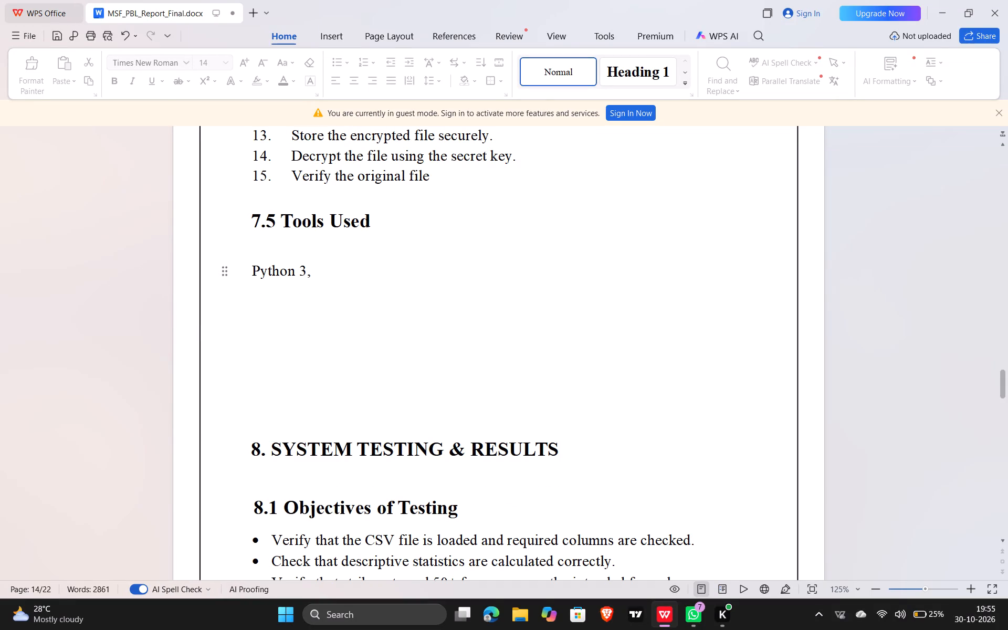
key("ctrl+v")
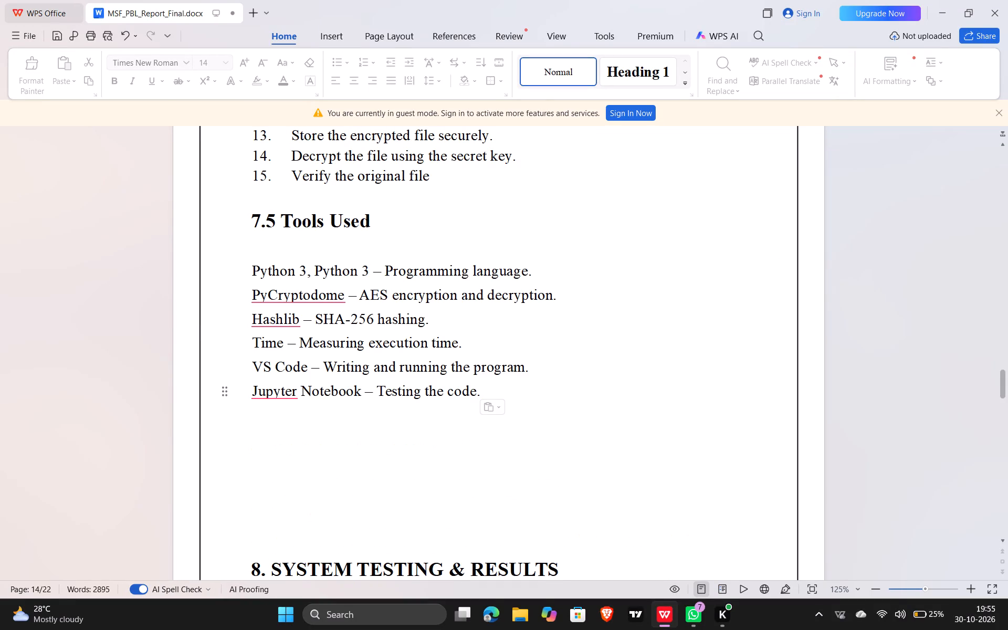
left_click(312, 274)
key("BackSpace")
key("BackSpace")
key("BackSpace")
key("BackSpace")
key("BackSpace")
key("BackSpace")
key("BackSpace")
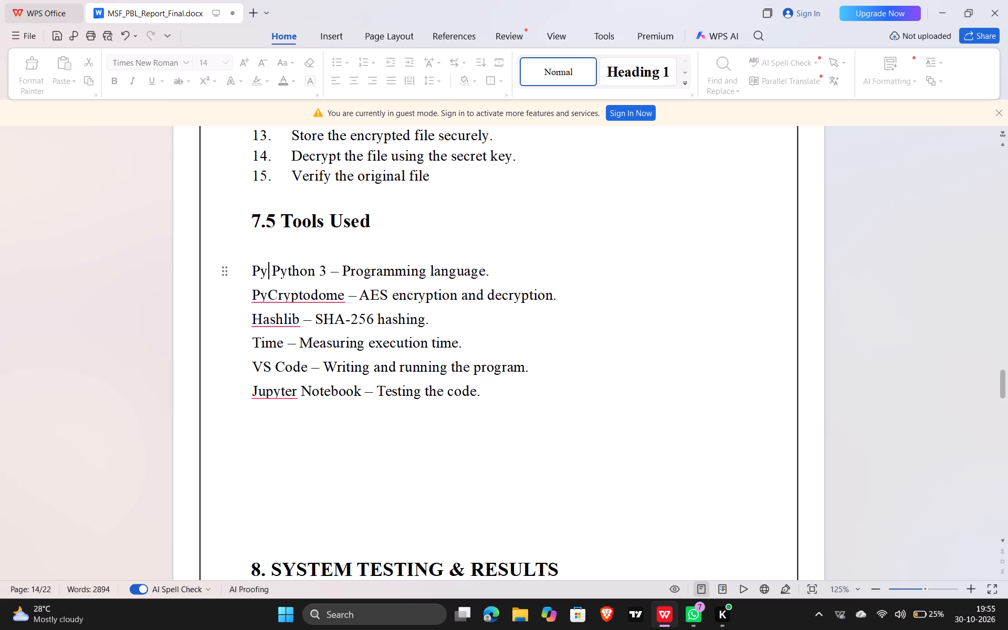
key("BackSpace")
key("BackSpace")
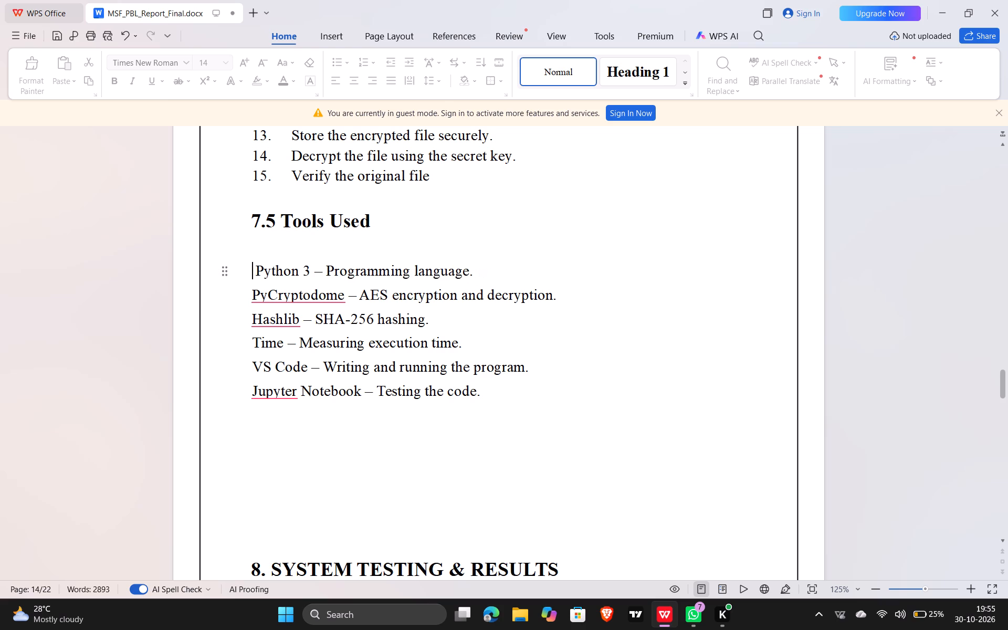
Number the Python 3, PyCryptodome and Hashlib lines in section 7.5 as 1., 2. and 3.
key("1")
key("period")
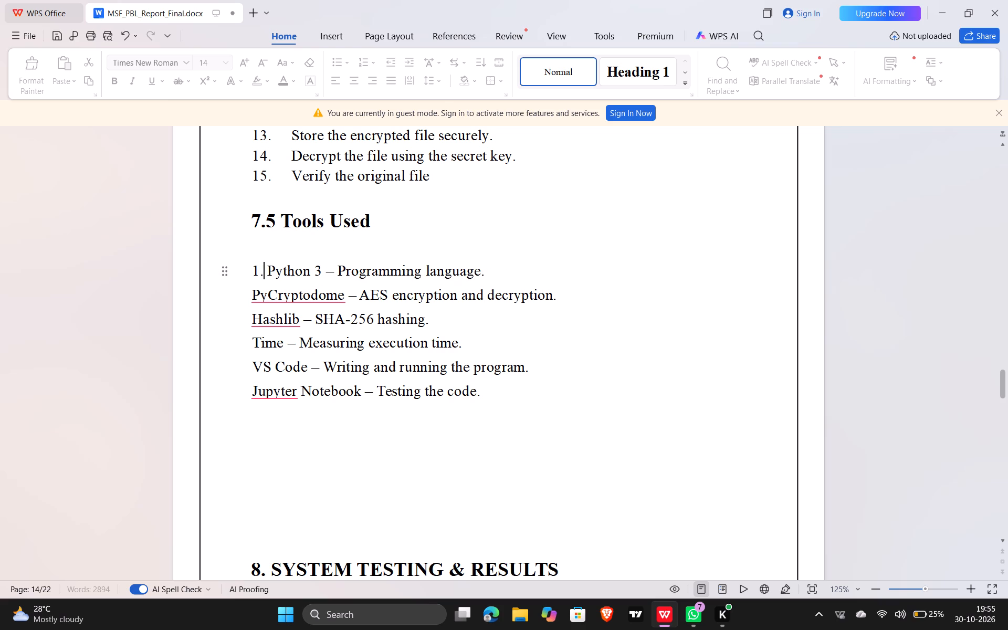
key("Down")
key("Left")
type("2.")
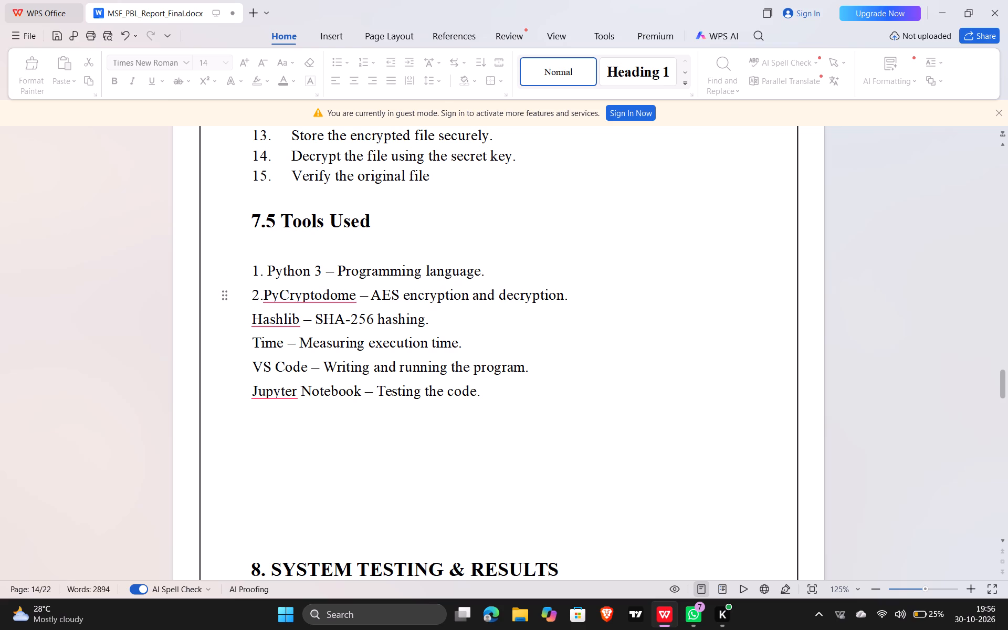
key("space")
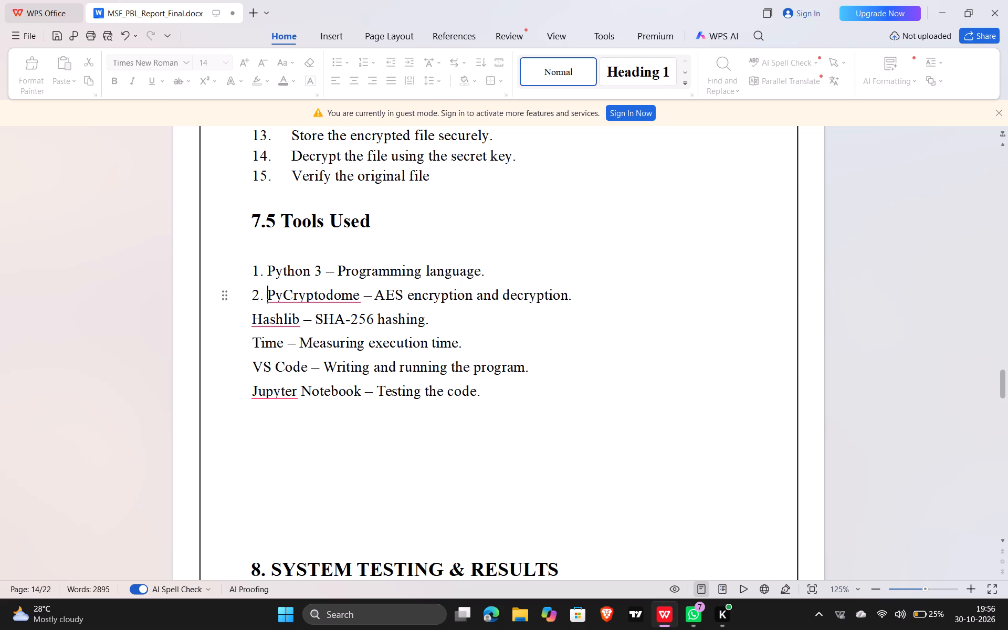
key("Down")
key("Left")
key("Left")
key("3")
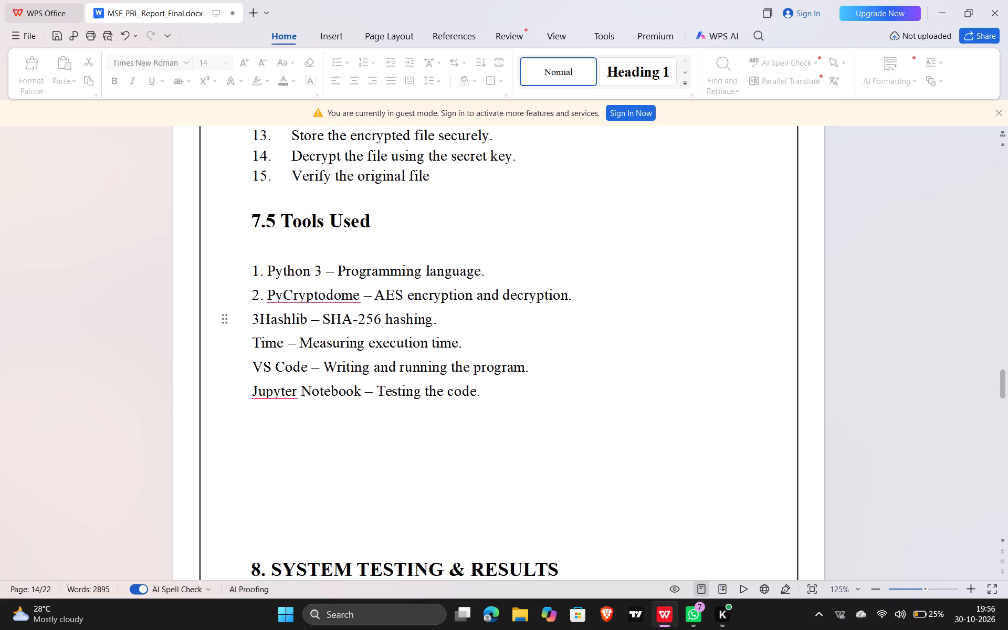
type(".")
key("space")
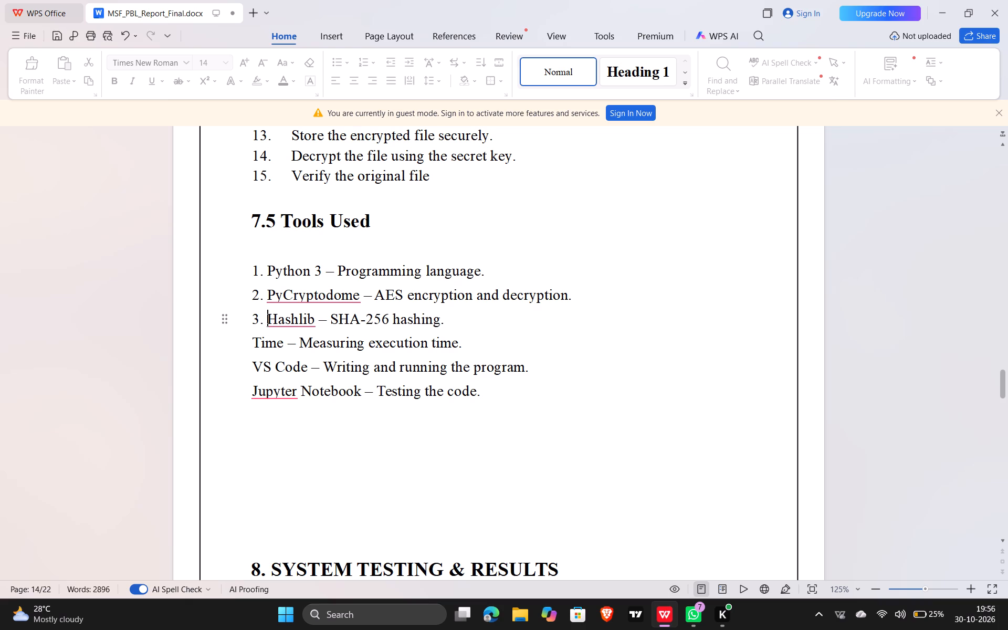
Number the Time, VS Code and Jupyter Notebook lines in section 7.5 as 4., 5. and 6.
left_click(246, 342)
type("4.")
key("space")
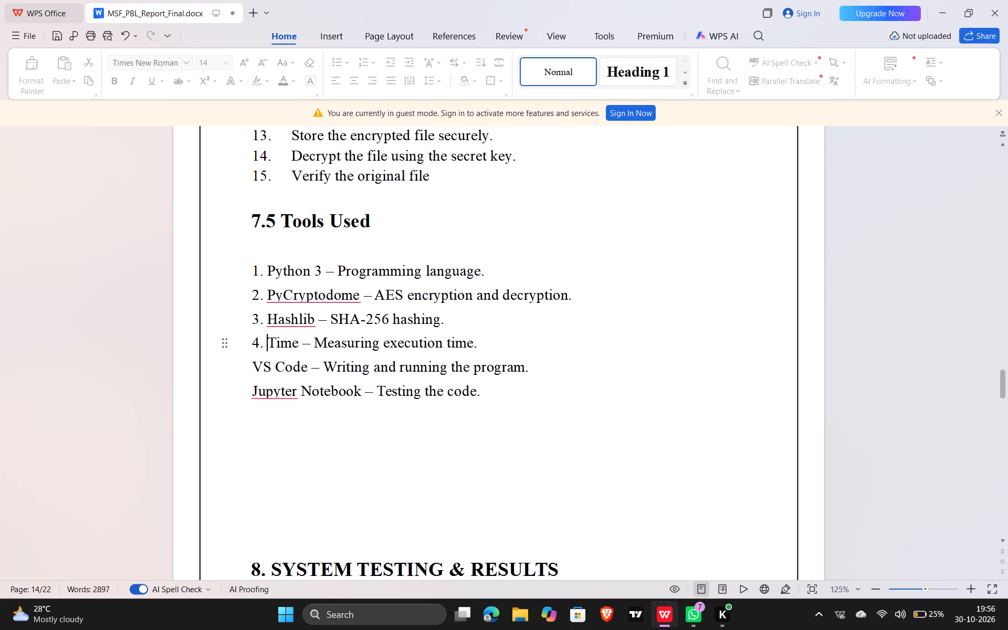
left_click(253, 363)
type("5.")
key("space")
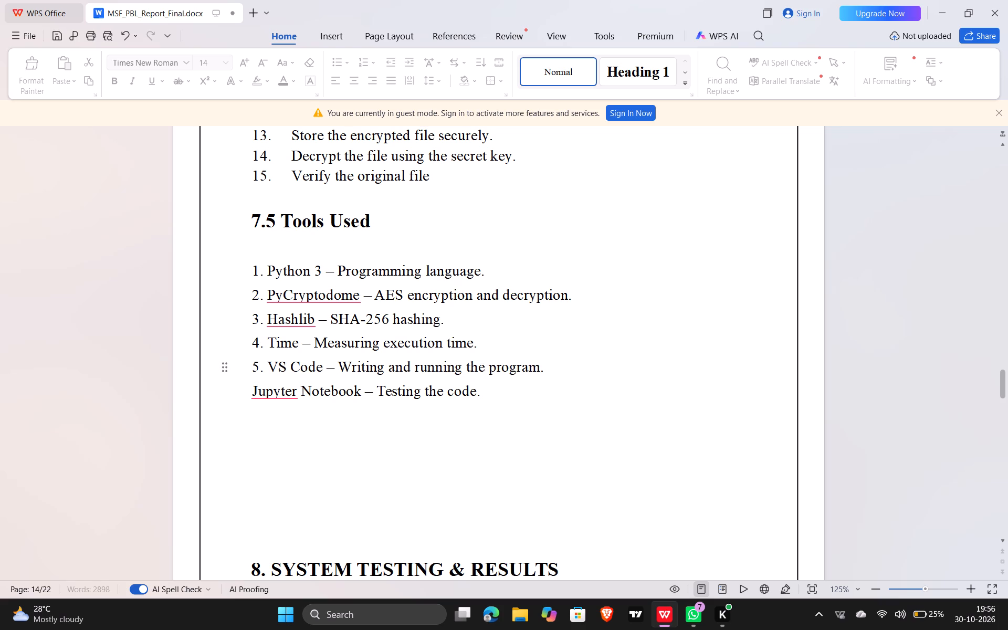
left_click(252, 390)
type("6.")
key("space")
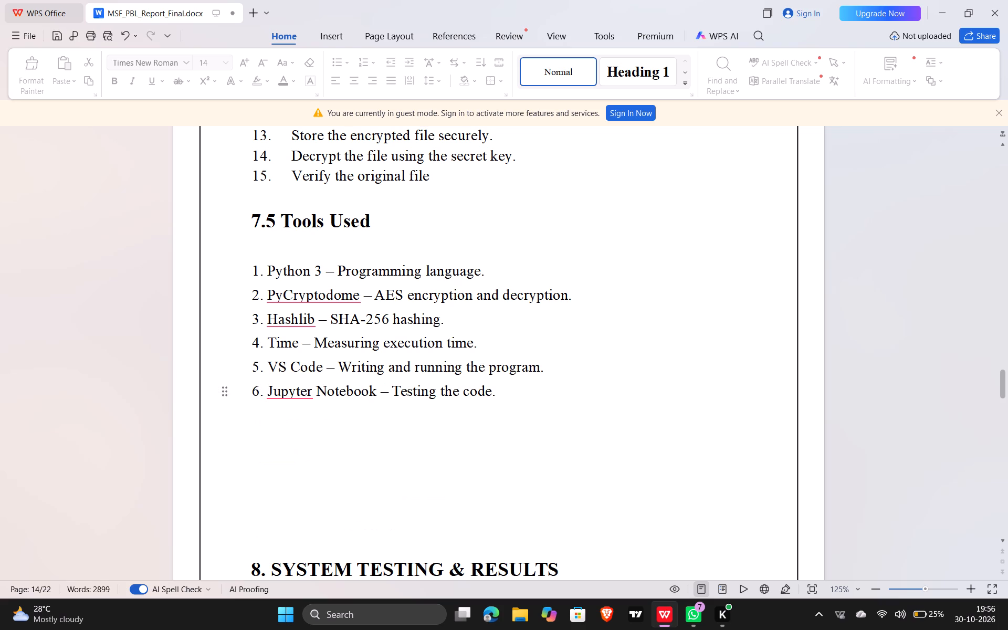
Delete three blank lines directly above the "8. SYSTEM TESTING & RESULTS" heading.
scroll(411, 382, "down", 6)
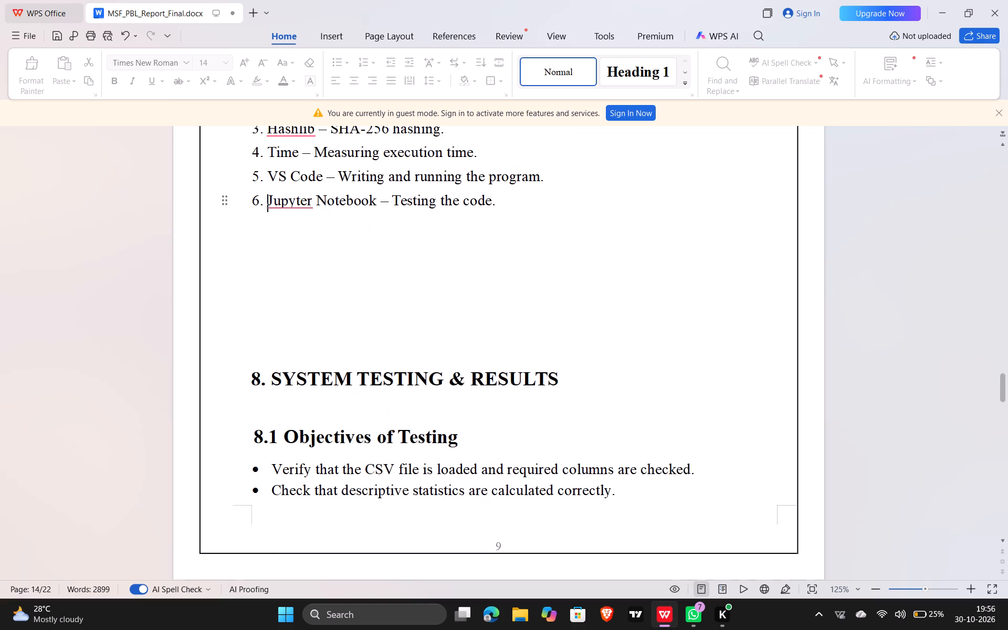
scroll(411, 382, "down", 1)
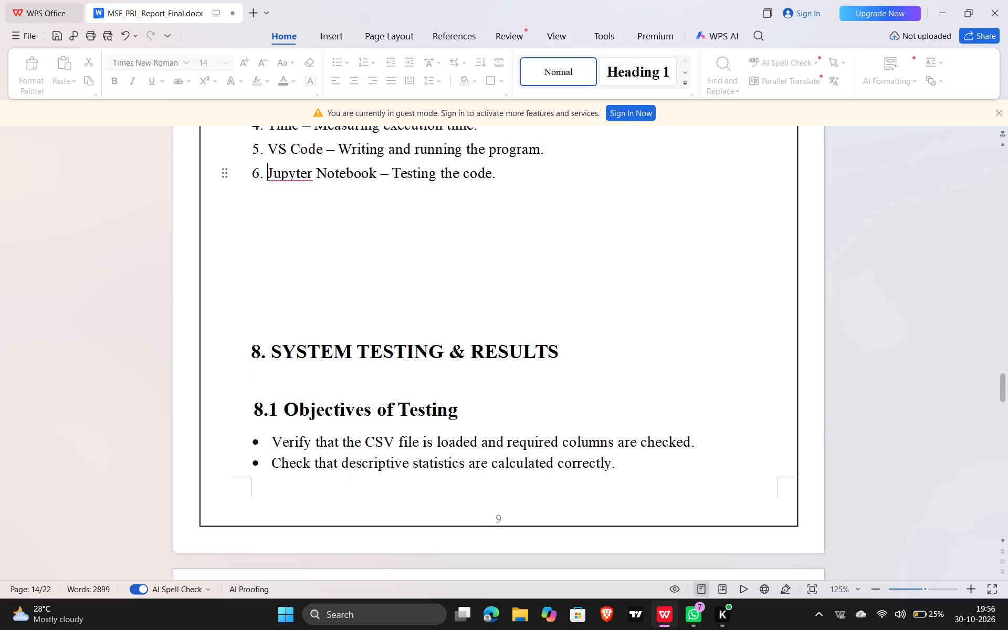
scroll(411, 382, "down", 6)
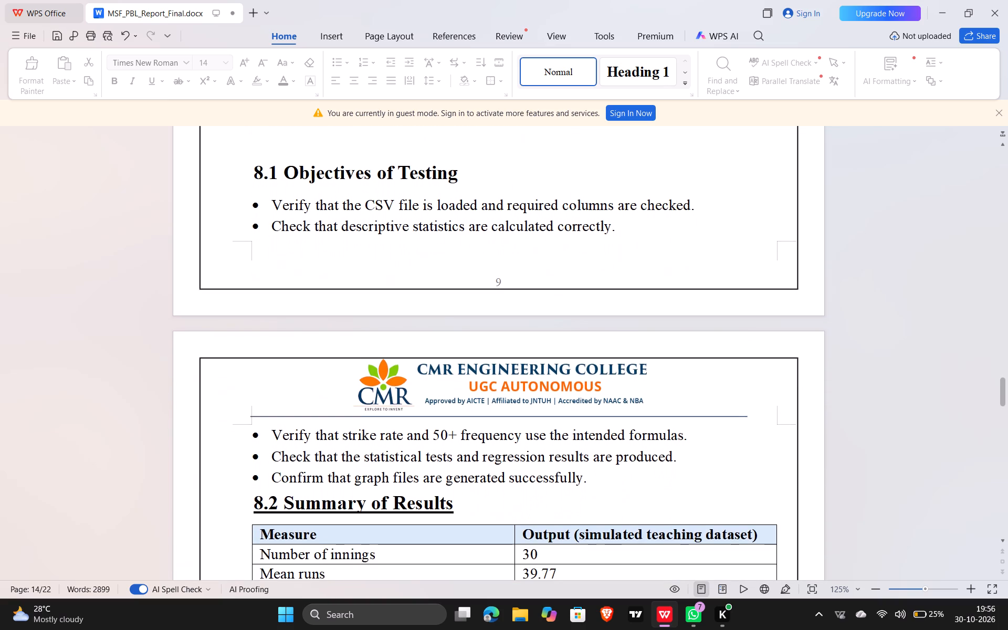
scroll(411, 382, "down", 2)
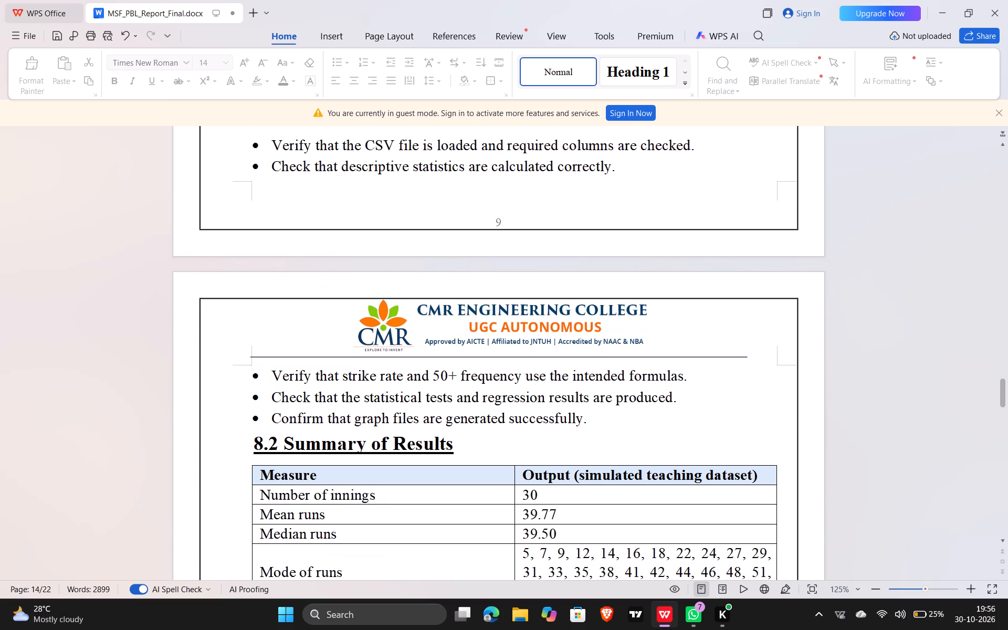
scroll(409, 379, "up", 5)
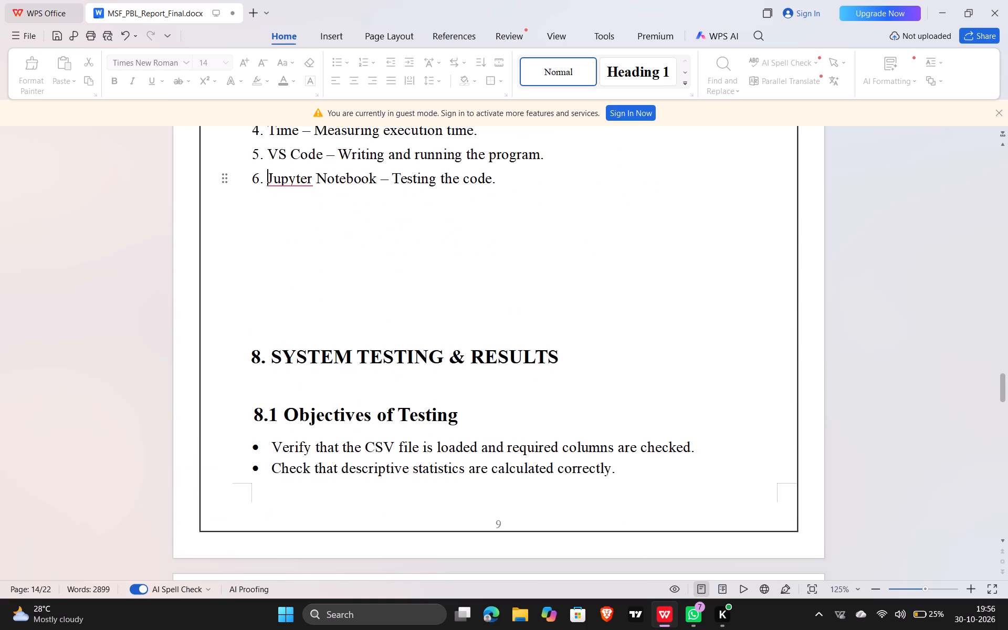
left_click(261, 317)
key("BackSpace")
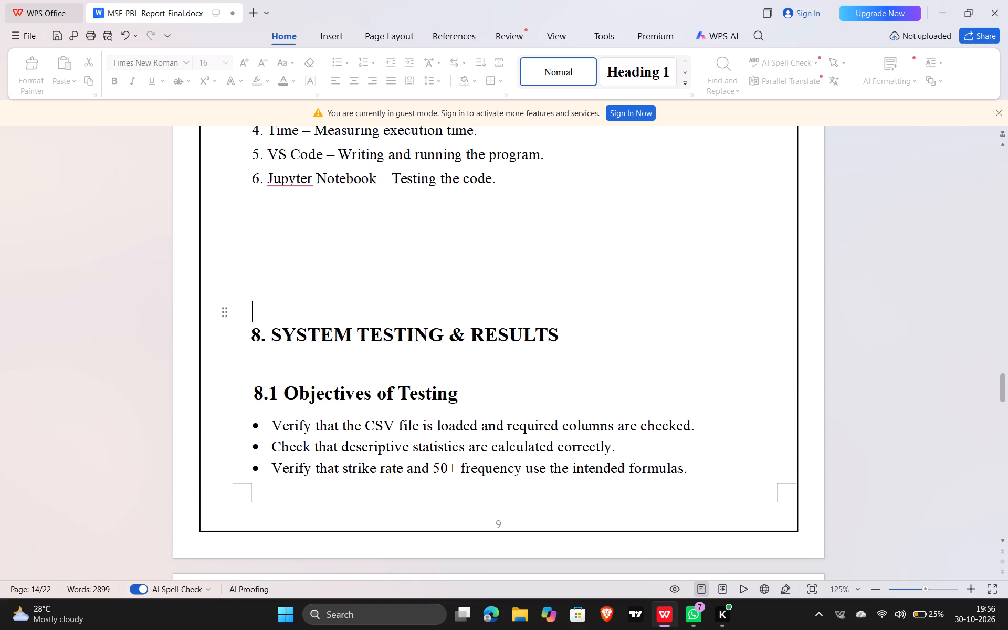
key("BackSpace")
key("BackSpace")
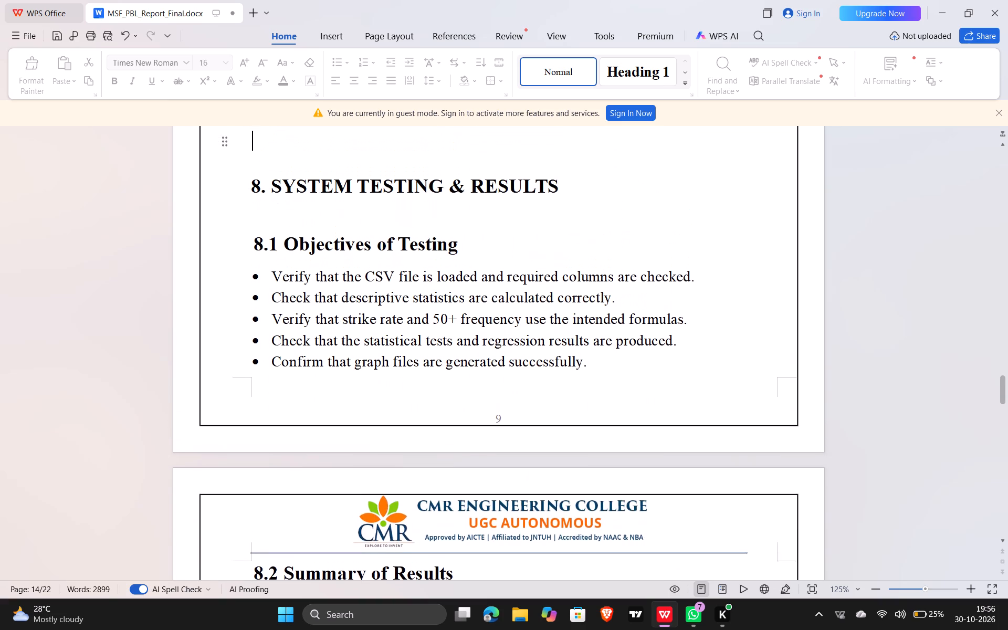
Examine the section 8 result tables, figures and output graphs through to 8.6 Interpretation of Results.
scroll(395, 391, "down", 5)
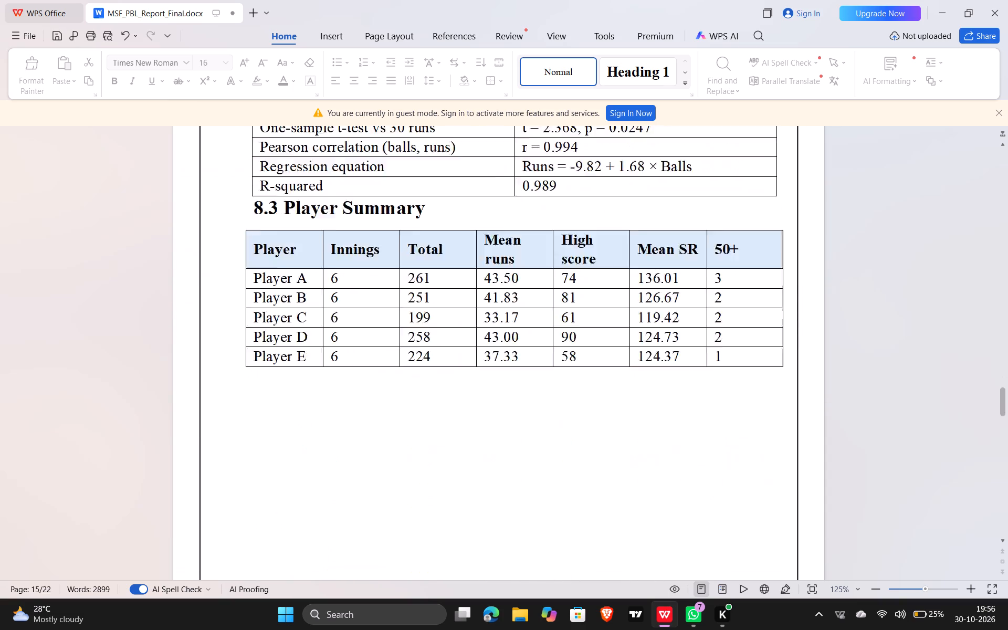
scroll(395, 391, "down", 1)
scroll(395, 391, "up", 1)
scroll(395, 391, "down", 1)
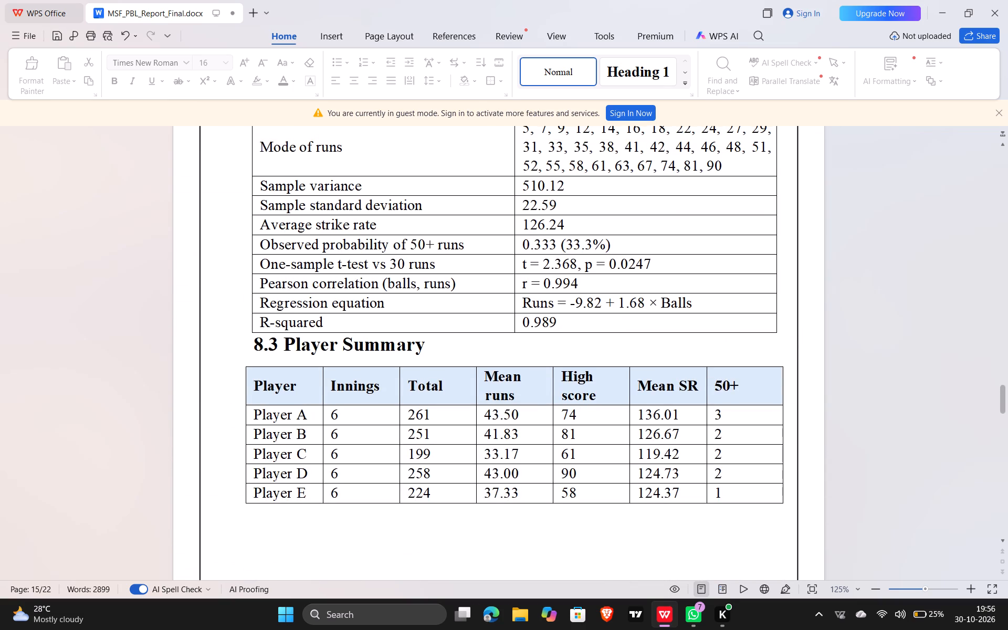
scroll(395, 391, "down", 7)
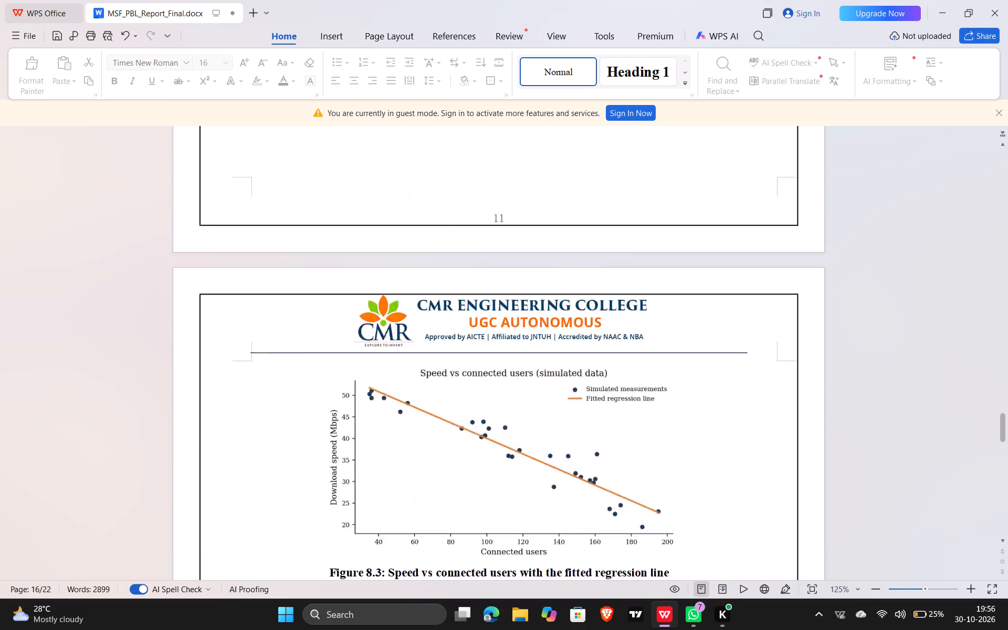
scroll(395, 391, "down", 3)
scroll(395, 391, "up", 5)
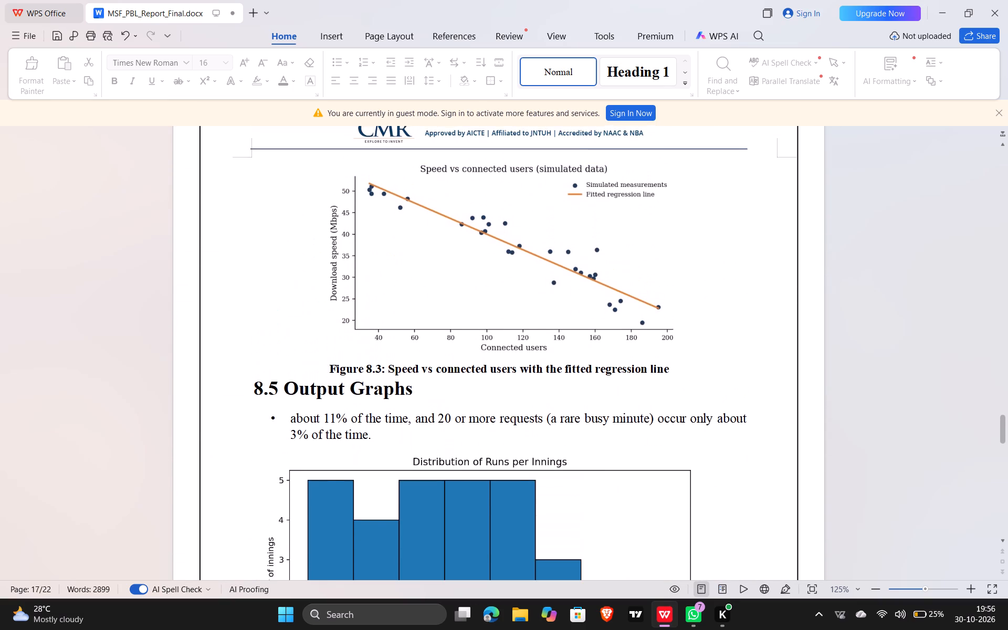
scroll(395, 391, "up", 3)
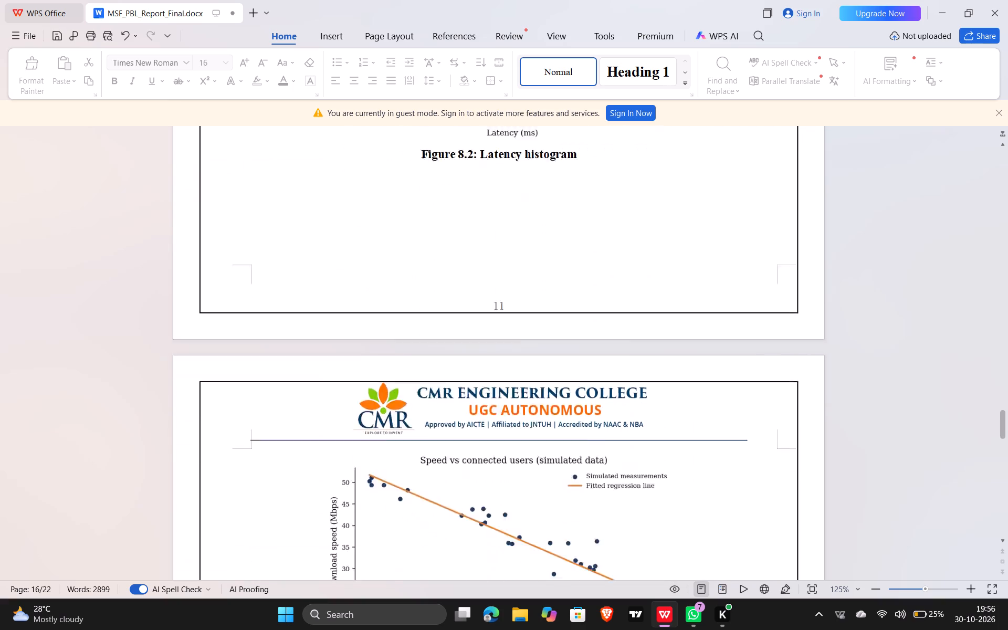
scroll(395, 391, "down", 4)
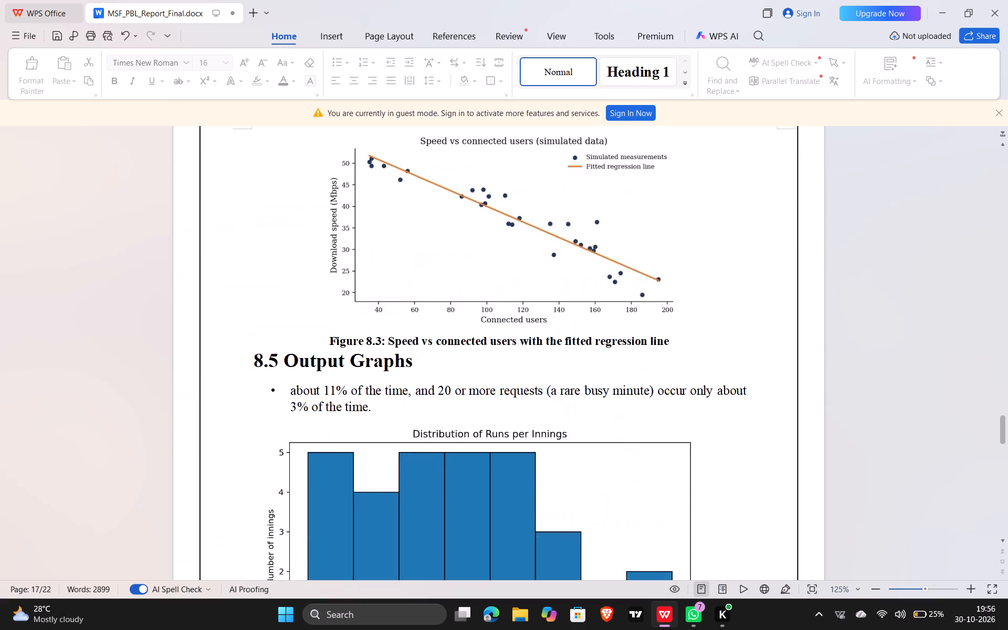
scroll(395, 391, "down", 5)
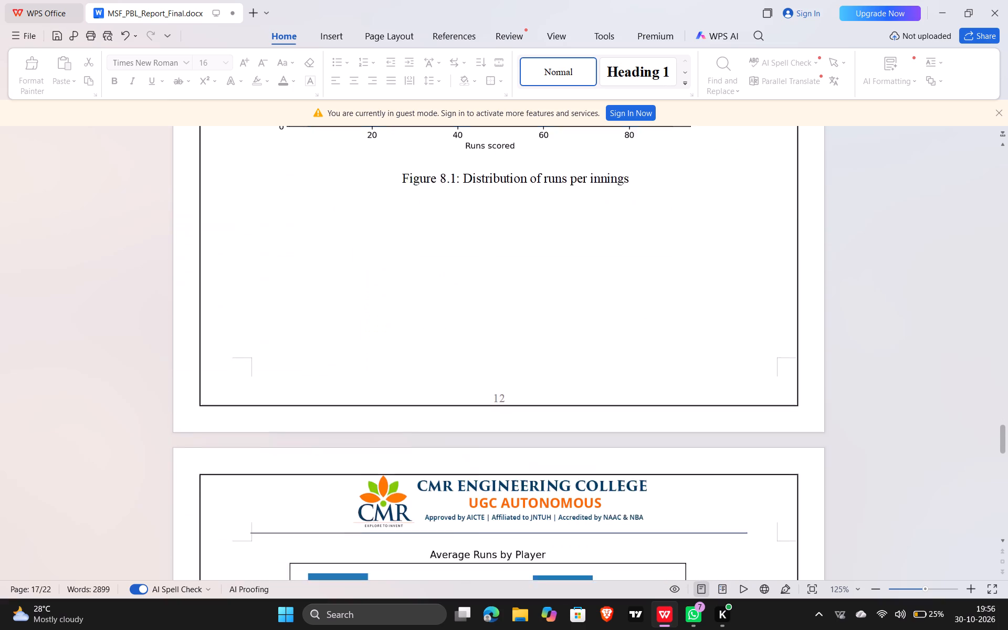
scroll(395, 391, "down", 3)
scroll(395, 391, "up", 2)
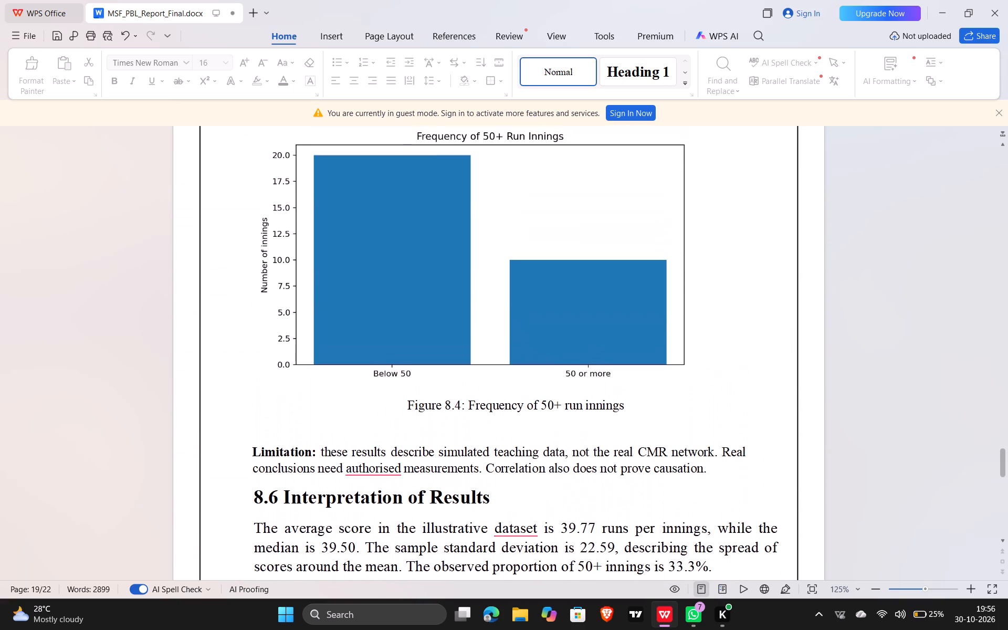
Review section 7 from the 7.1 Core Logic code through 7.5 Tools Used and on to the 8.1 testing objectives.
scroll(395, 391, "up", 15)
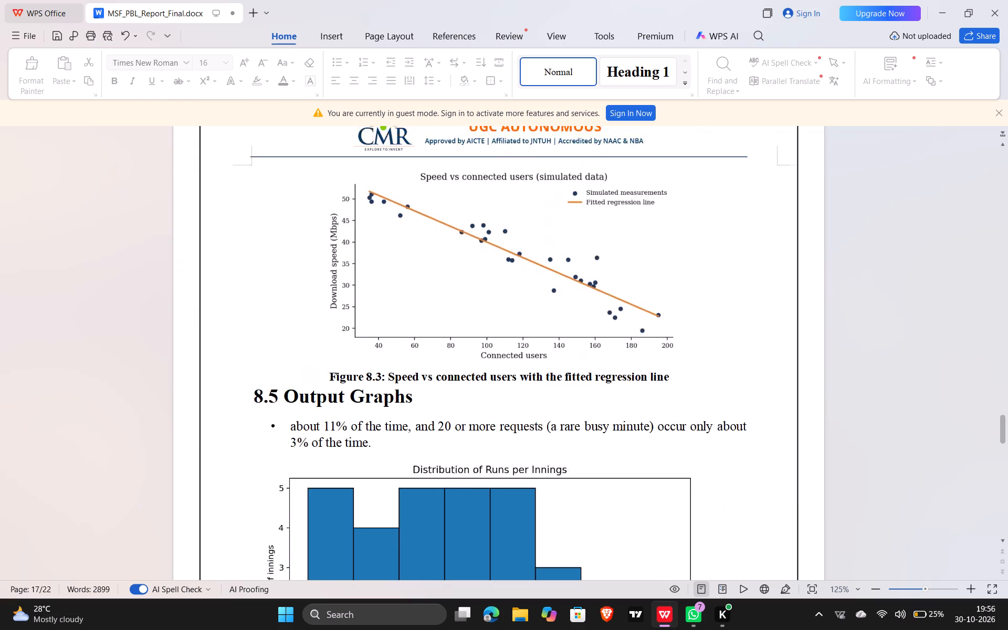
scroll(395, 391, "up", 7)
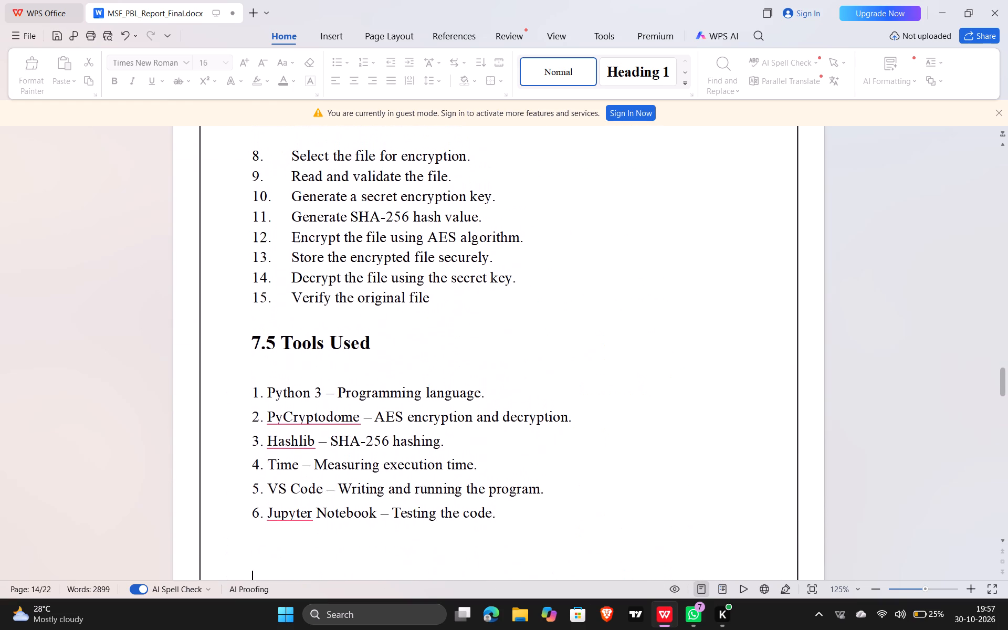
scroll(395, 391, "up", 3)
scroll(395, 391, "down", 2)
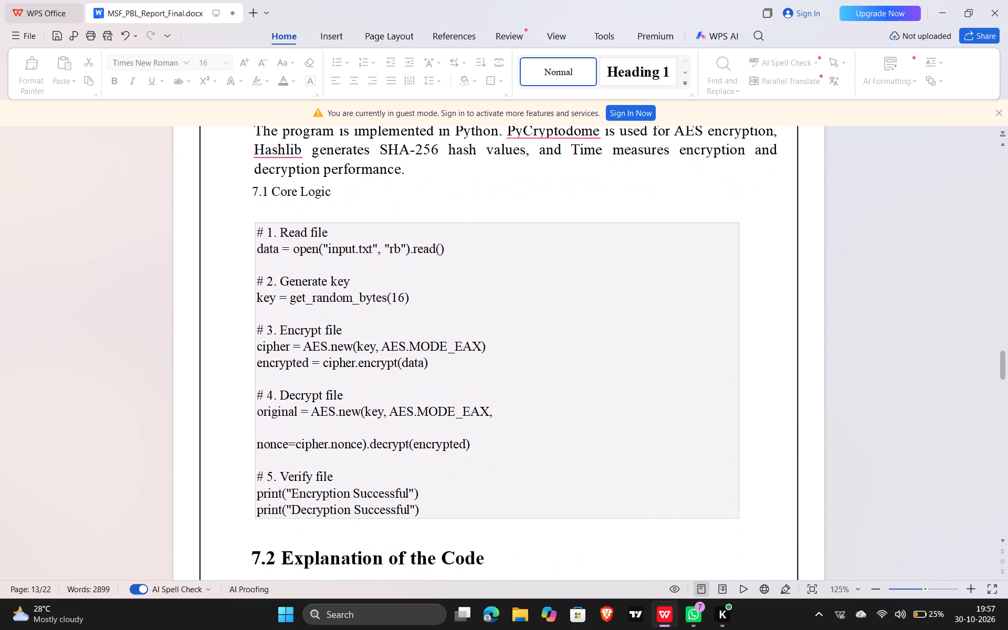
scroll(395, 391, "down", 7)
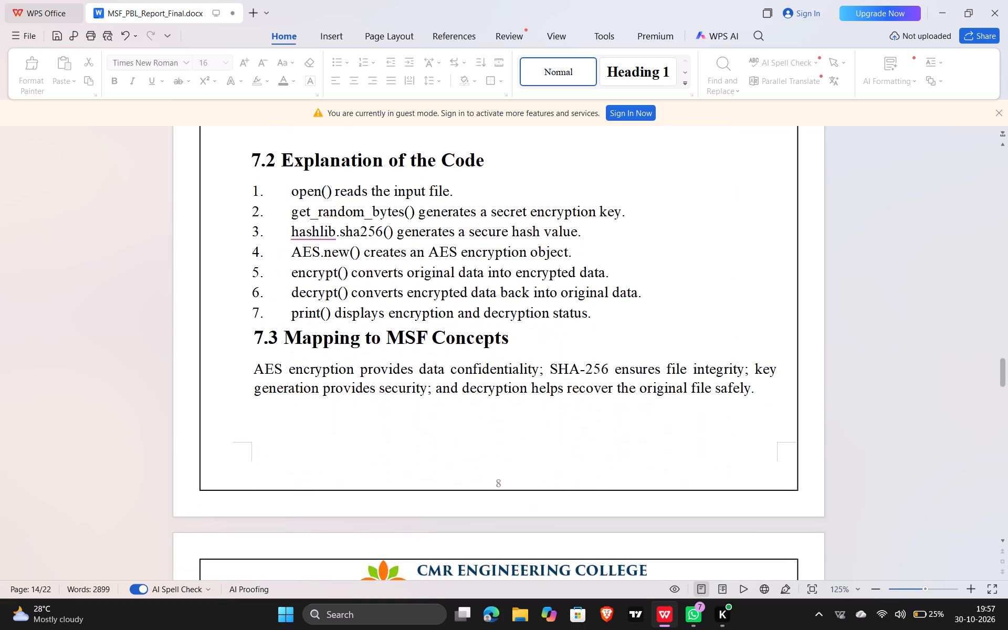
scroll(395, 391, "down", 8)
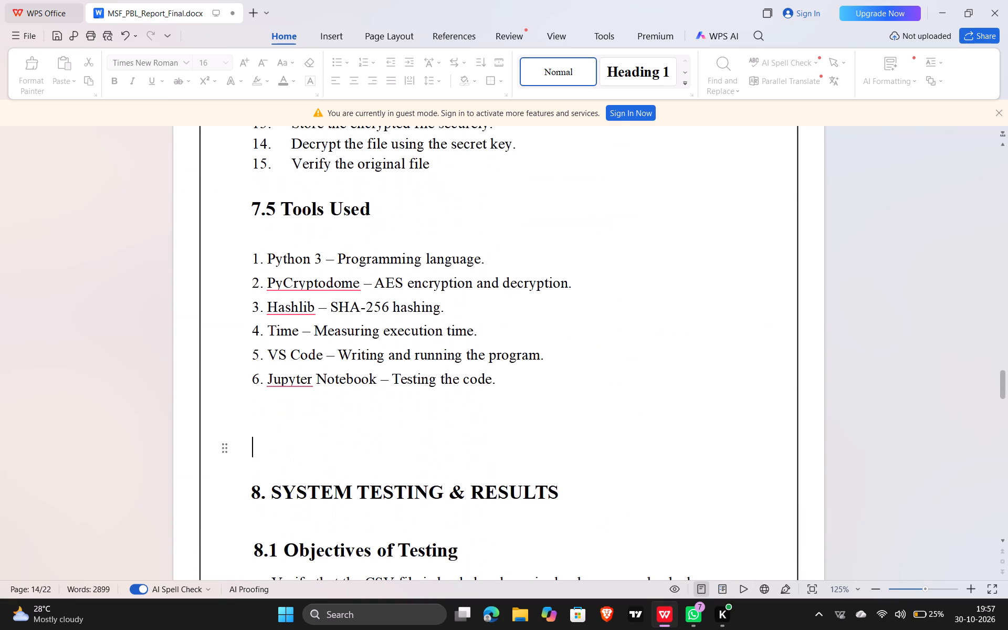
scroll(395, 391, "down", 5)
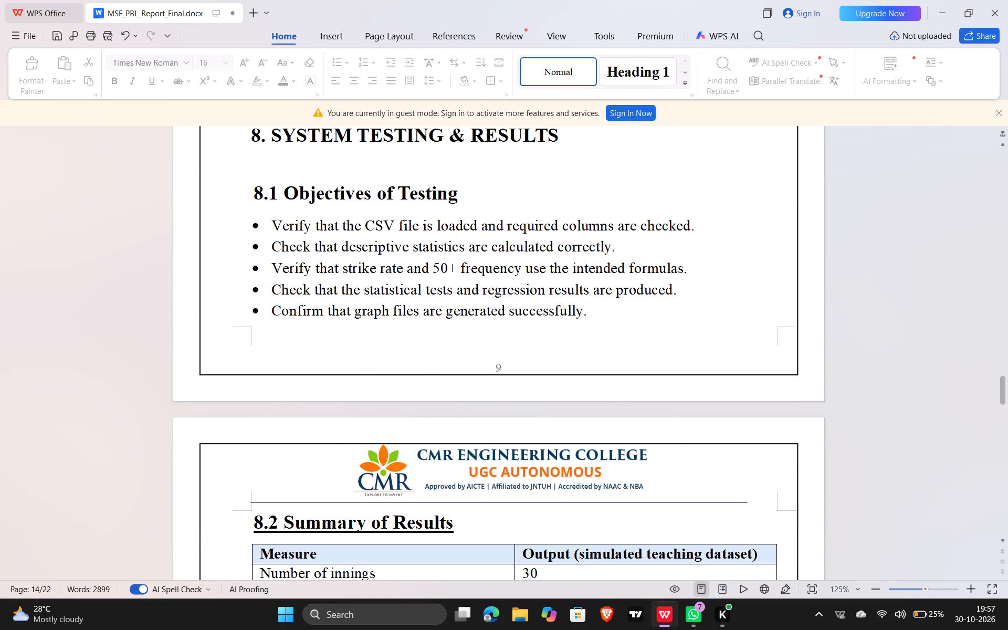
scroll(395, 391, "up", 1)
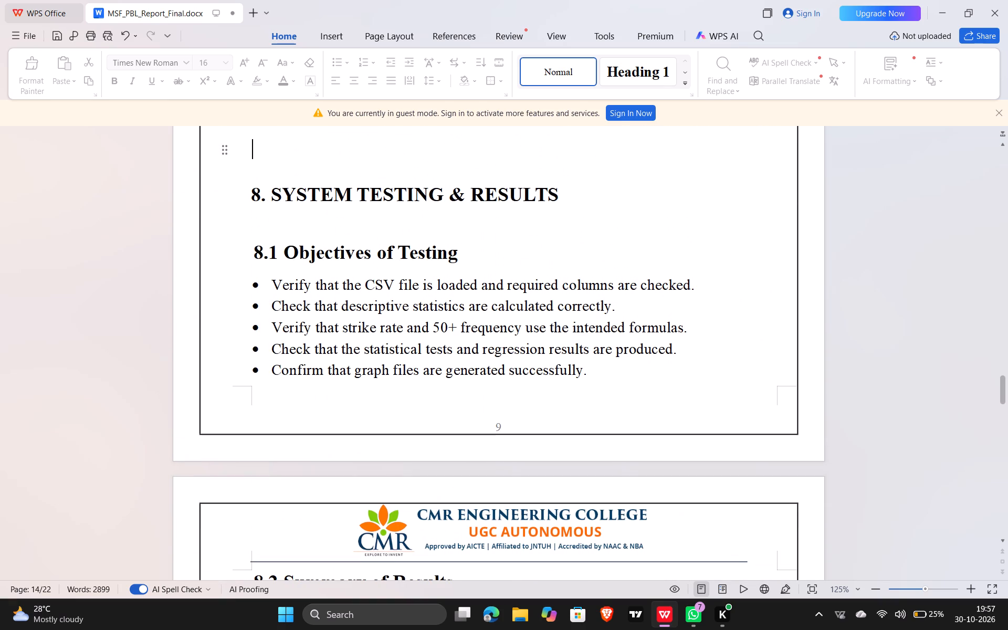
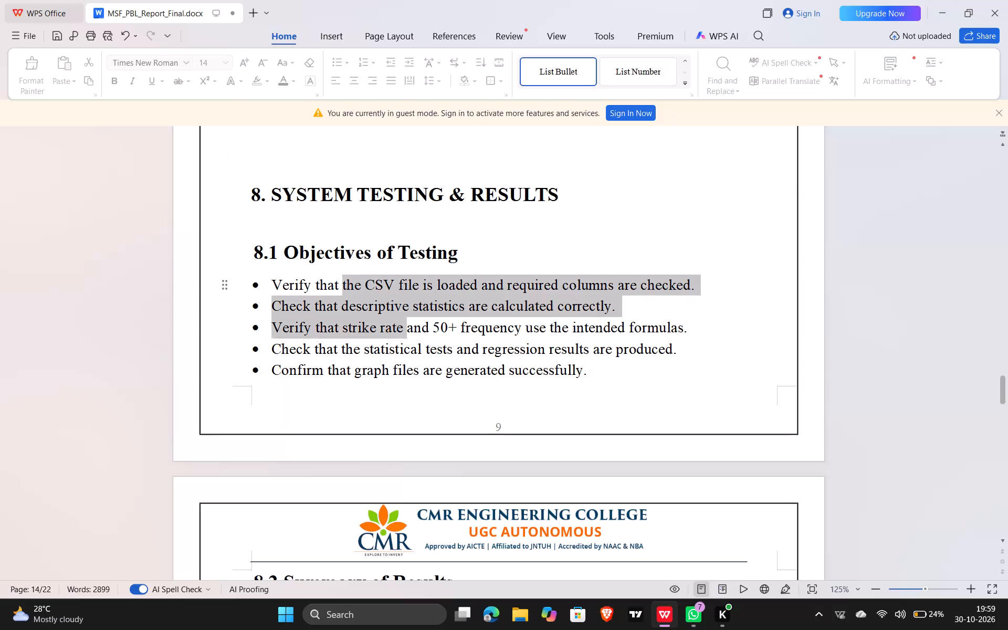
Replace the selected cricket testing objectives in 8.1 after "Verify that" with the copied file encryption and decryption objectives.
key("BackSpace")
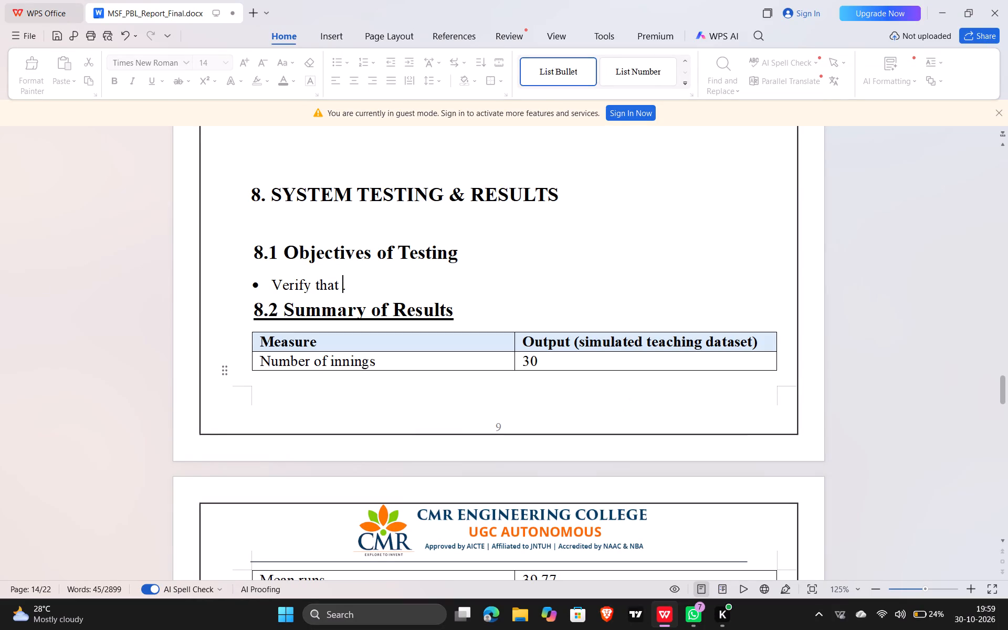
key("ctrl+v")
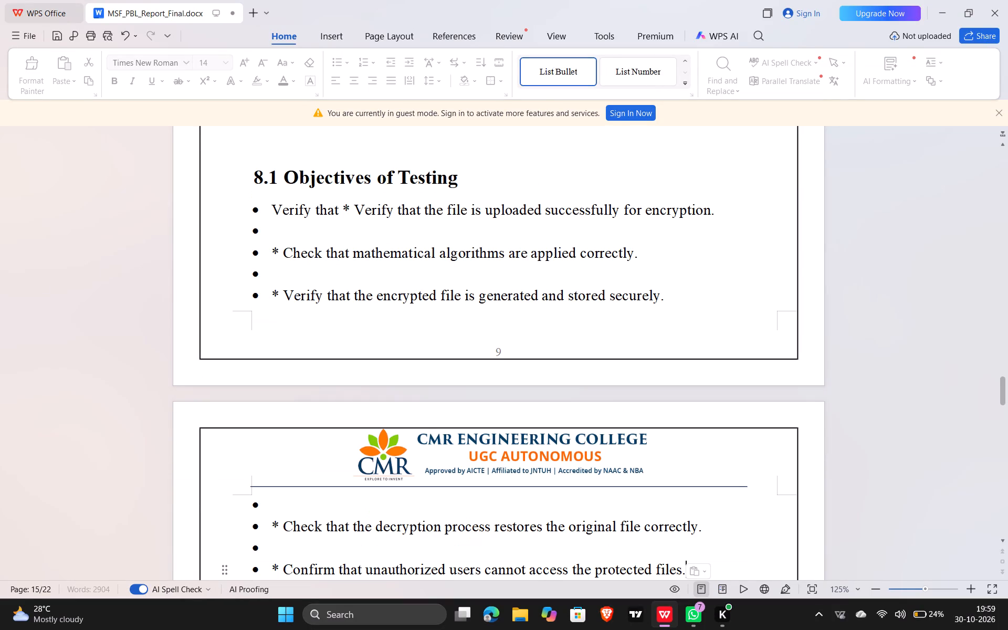
Remove the asterisk before "Confirm that unauthorized users cannot access the protected files" and delete the empty bullet above that line.
scroll(395, 282, "down", 1)
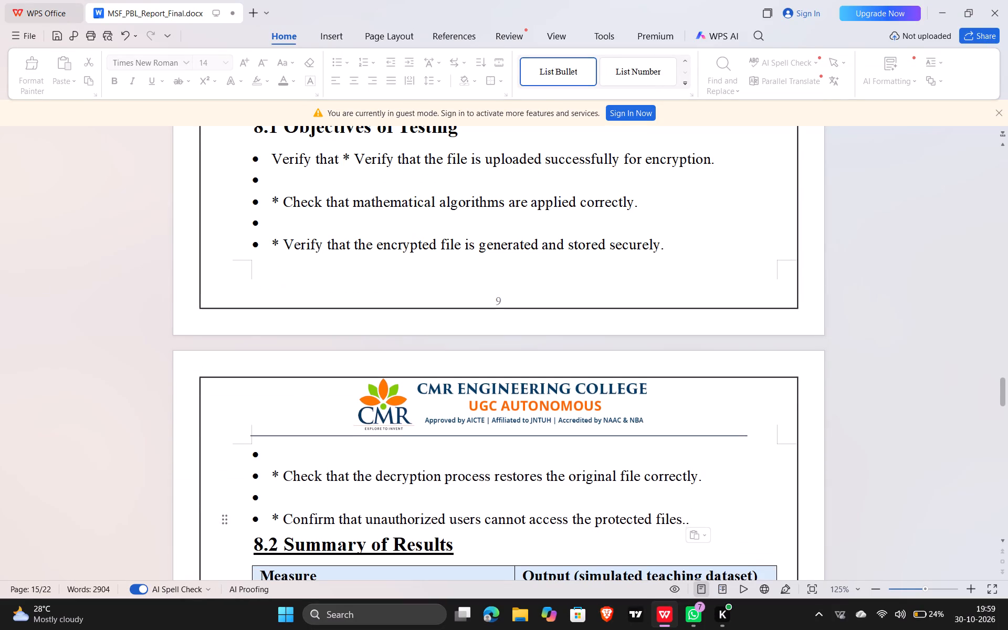
scroll(395, 282, "down", 1)
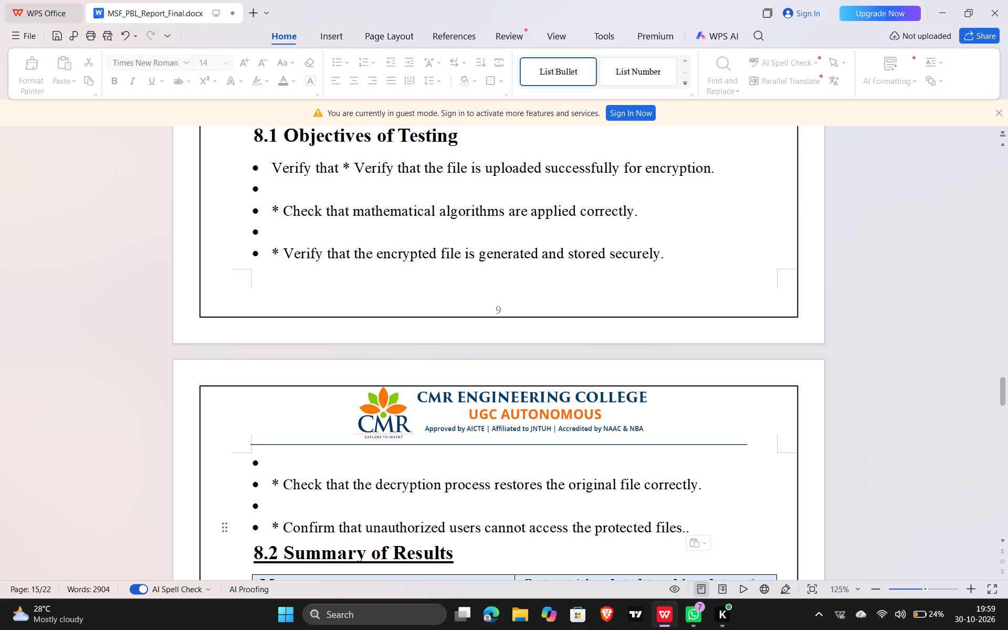
left_click(283, 526)
key("BackSpace")
key("BackSpace")
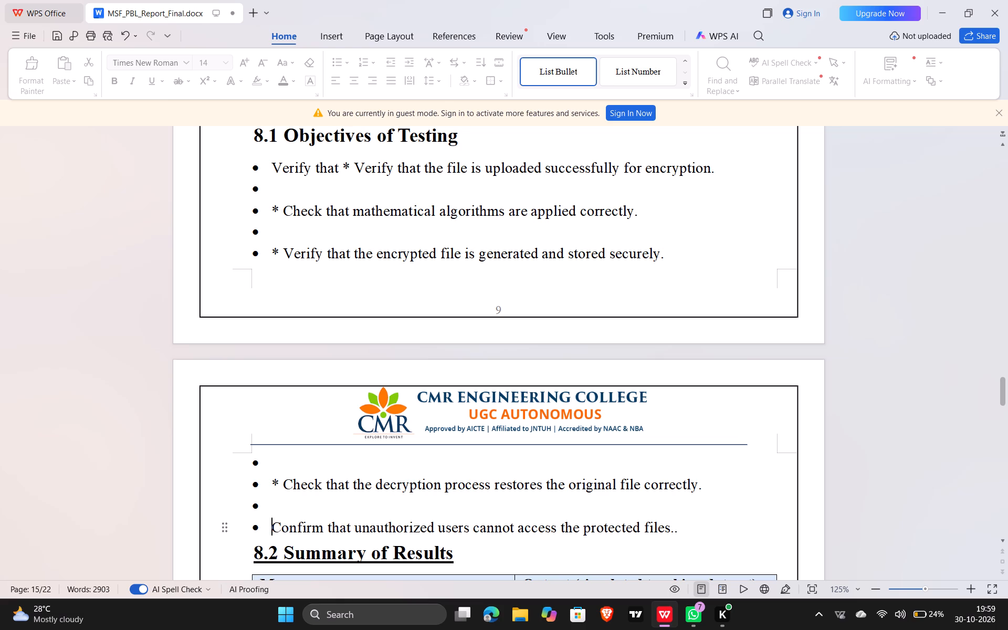
left_click(266, 503)
key("BackSpace")
key("BackSpace")
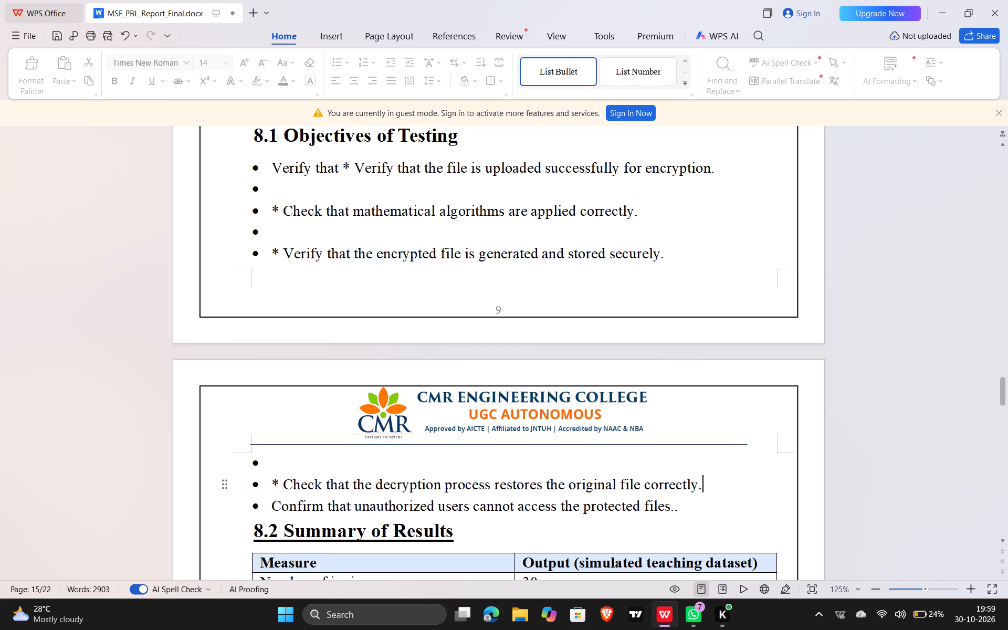
Remove the asterisk and bullet from the "Check that the decryption process" line and delete the empty bullet above it.
left_click(280, 482)
key("BackSpace")
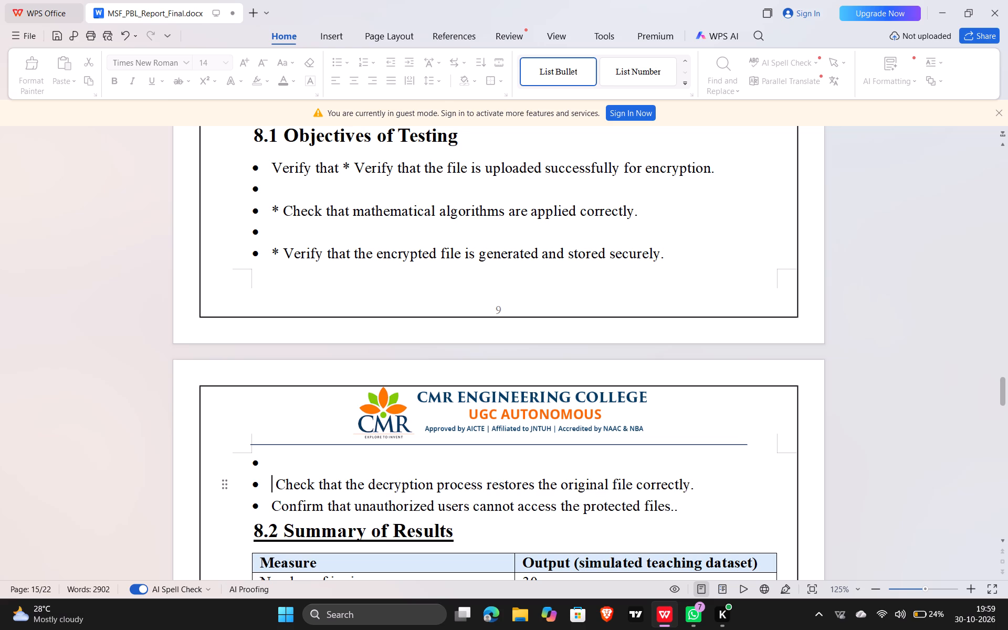
key("BackSpace")
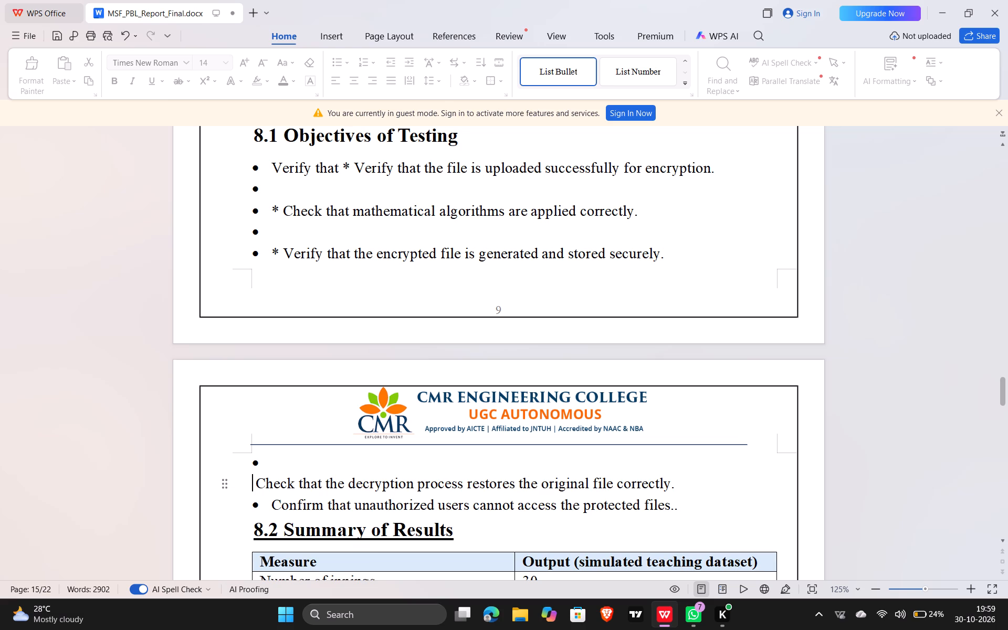
key("BackSpace")
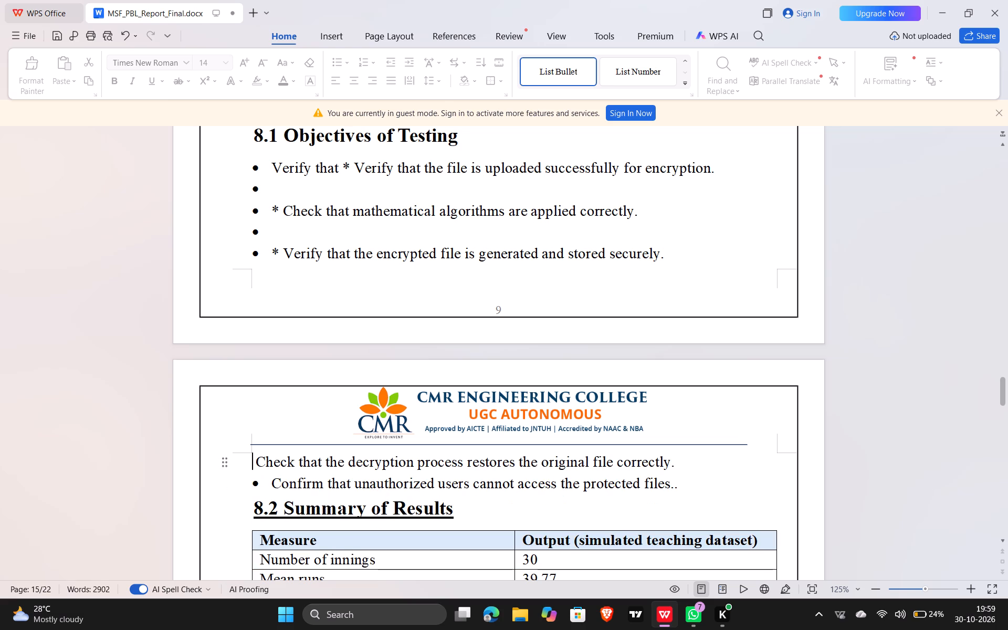
key("period")
key("BackSpace")
Select the pasted 8.1 objectives from the asterisk after the first "Verify that" through the "protected files" line.
left_click_drag(343, 163, 555, 443)
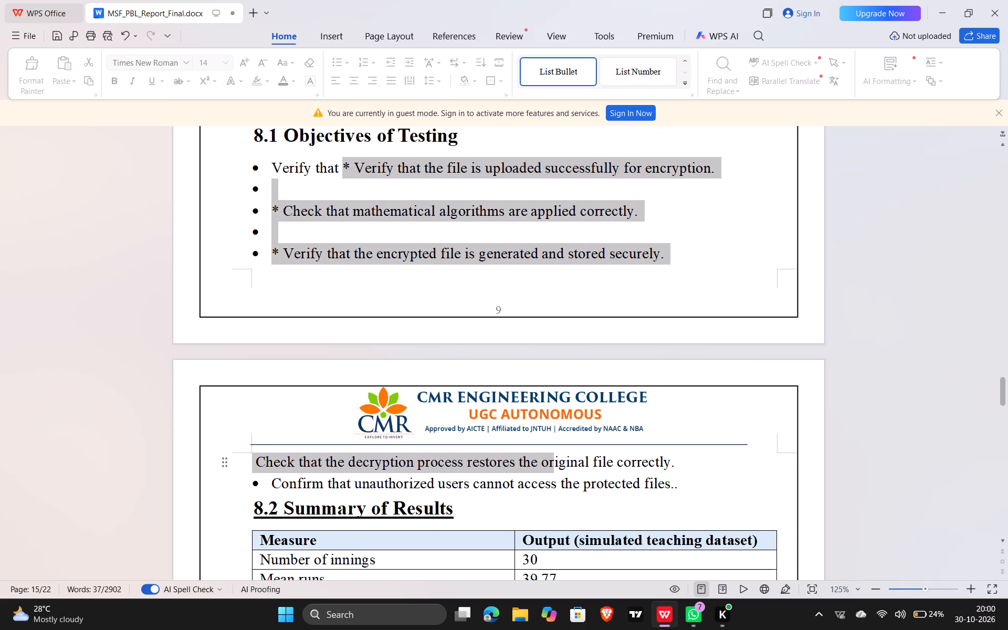
left_click_drag(555, 443, 708, 481)
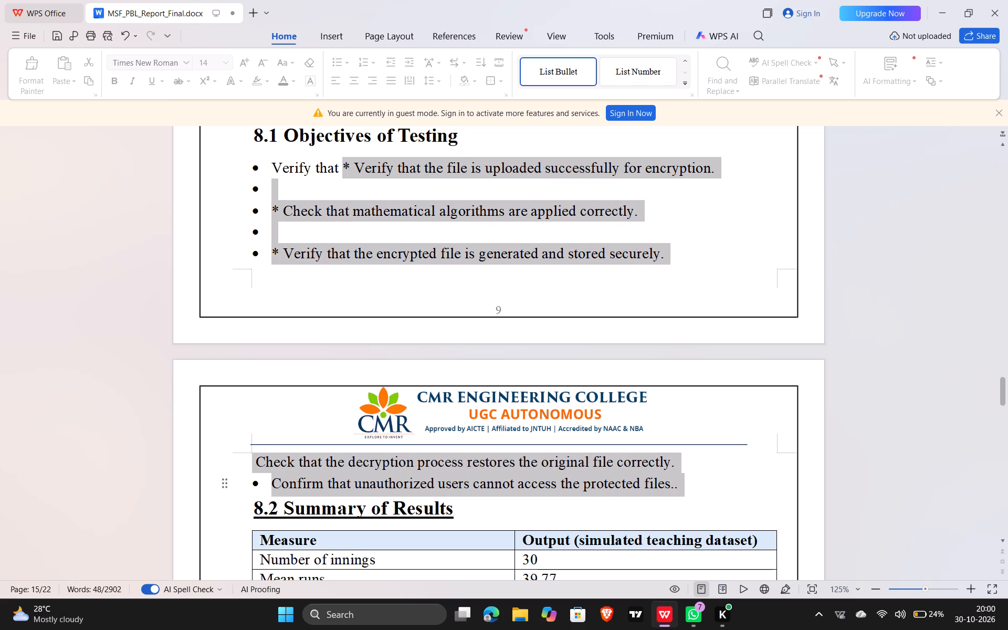
Delete the pasted objectives in 8.1, from the asterisk after the first "Verify that" through the "protected files" line.
left_click_drag(708, 481, 701, 478)
key("BackSpace")
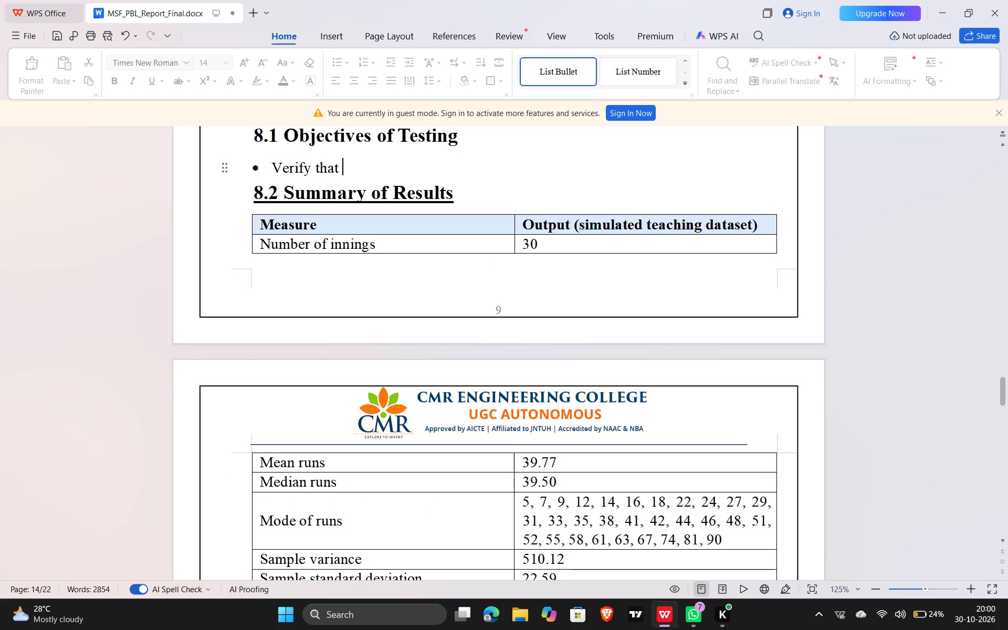
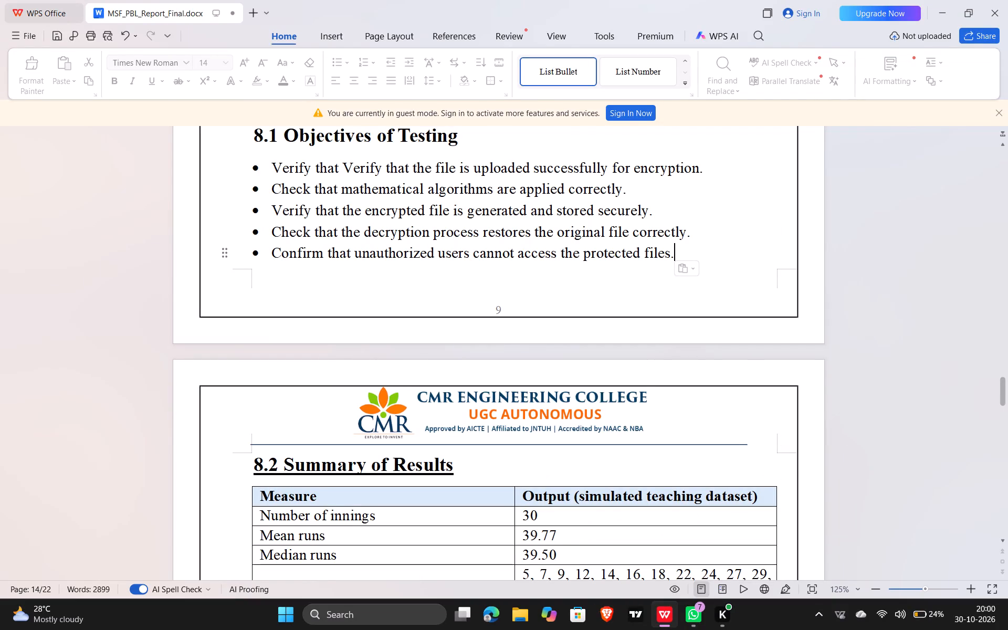
Delete the duplicated "Verify that" at the start of the first bullet under 8.1 Objectives of Testing.
left_click(343, 171)
key("BackSpace")
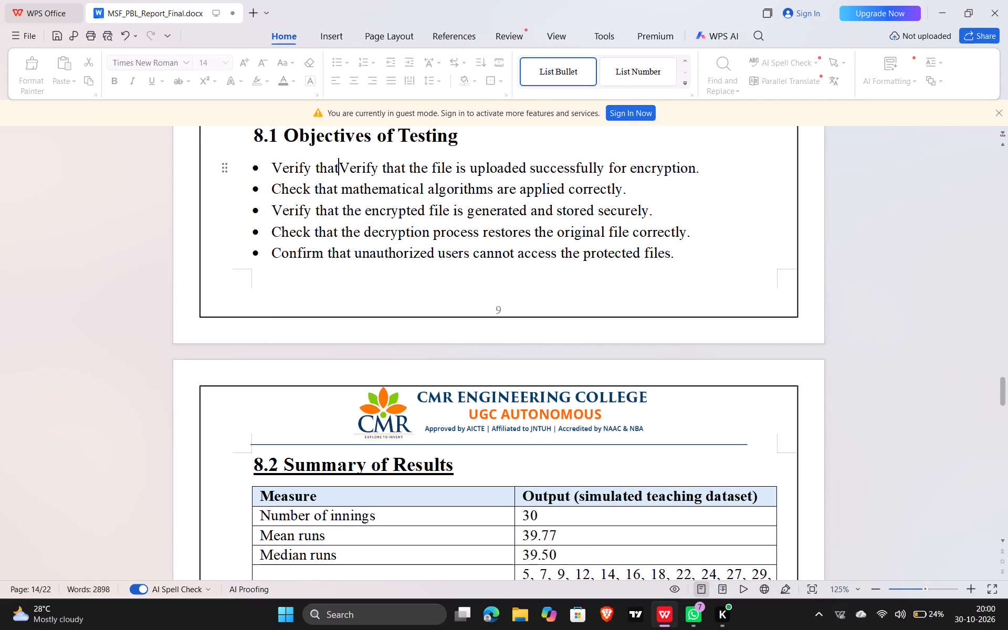
key("BackSpace")
key("BackSpace")
key("BackSpace")
key("BackSpace")
key("BackSpace")
key("BackSpace")
key("BackSpace")
key("BackSpace")
key("BackSpace")
key("BackSpace")
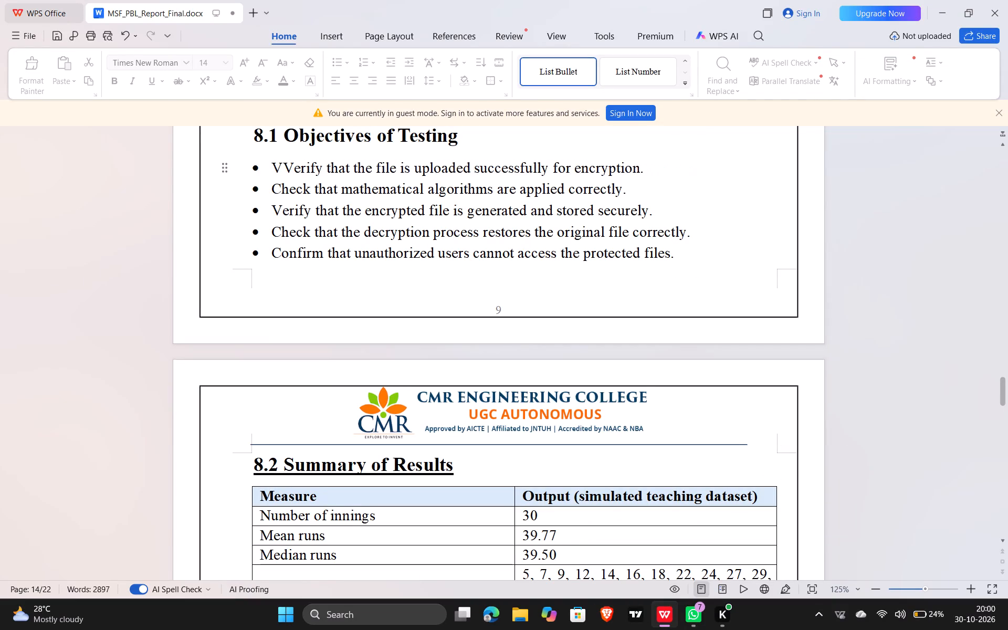
key("BackSpace")
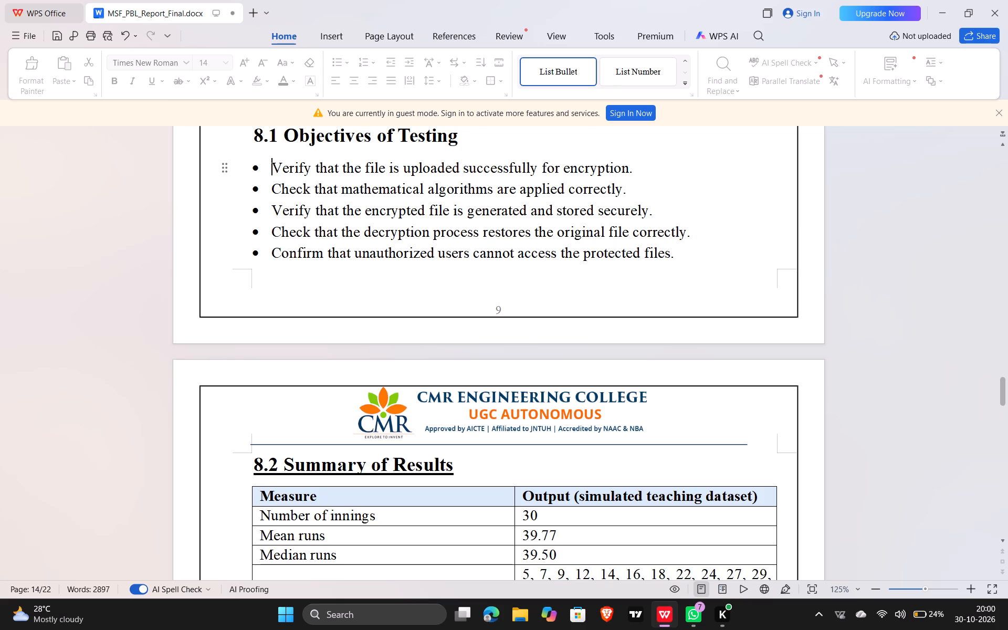
Examine the 8.2 Summary of Results table for the cricket measures and outputs that need replacing.
scroll(485, 221, "down", 3)
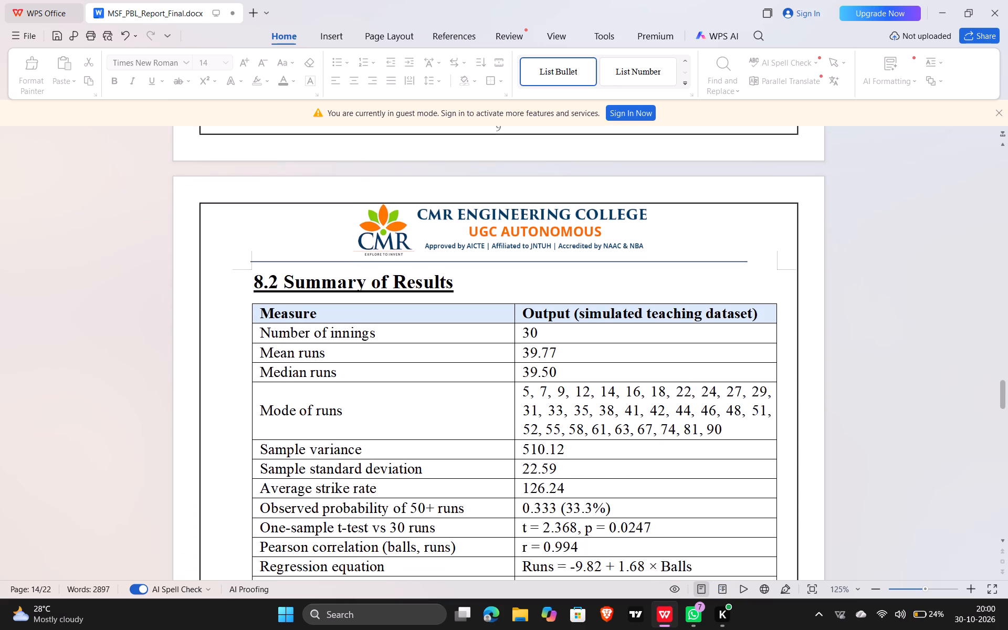
scroll(485, 221, "down", 4)
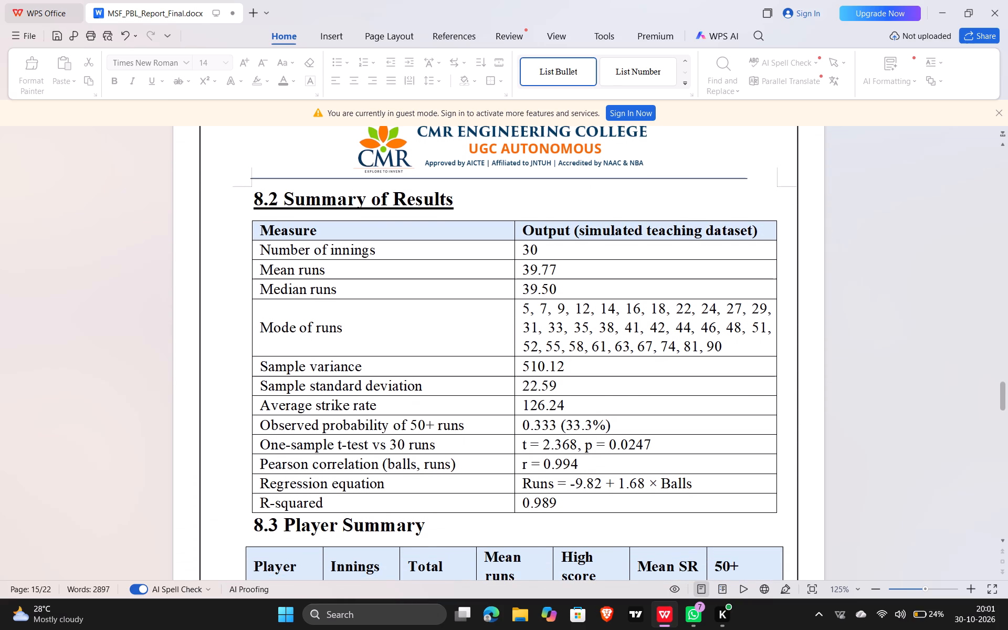
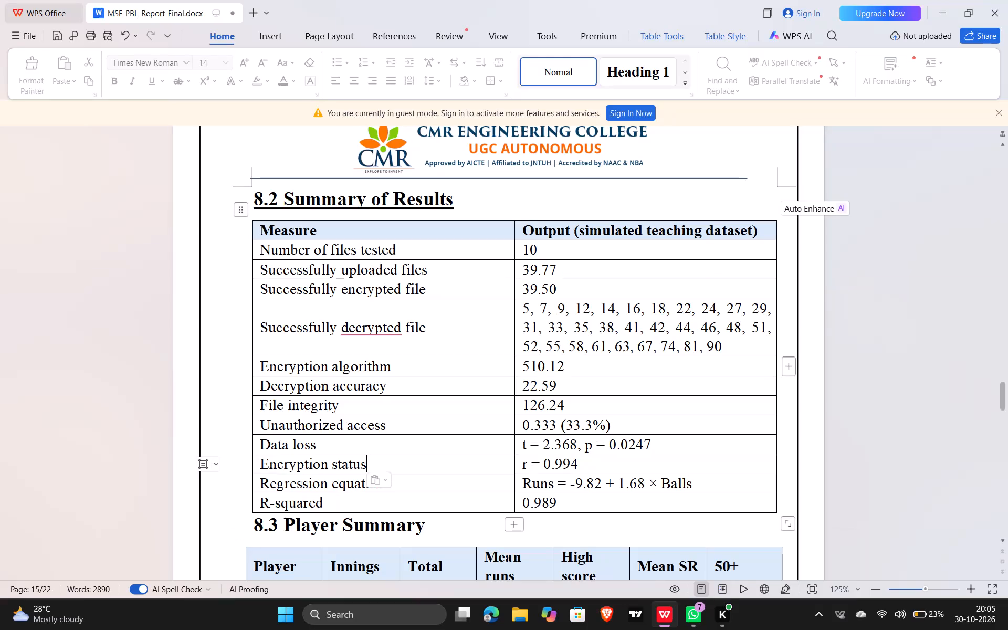
Replace the measure label "Regression equation" in the 8.2 table with "Decryption status", adapting the copied "Encryption status" text.
left_click_drag(260, 479, 305, 483)
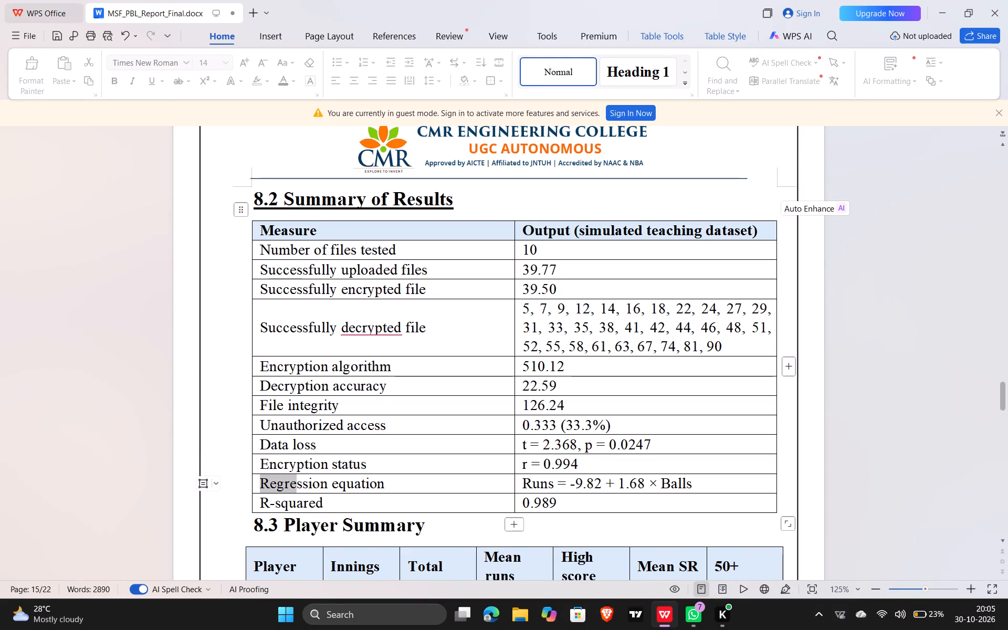
left_click_drag(305, 483, 392, 488)
key("BackSpace")
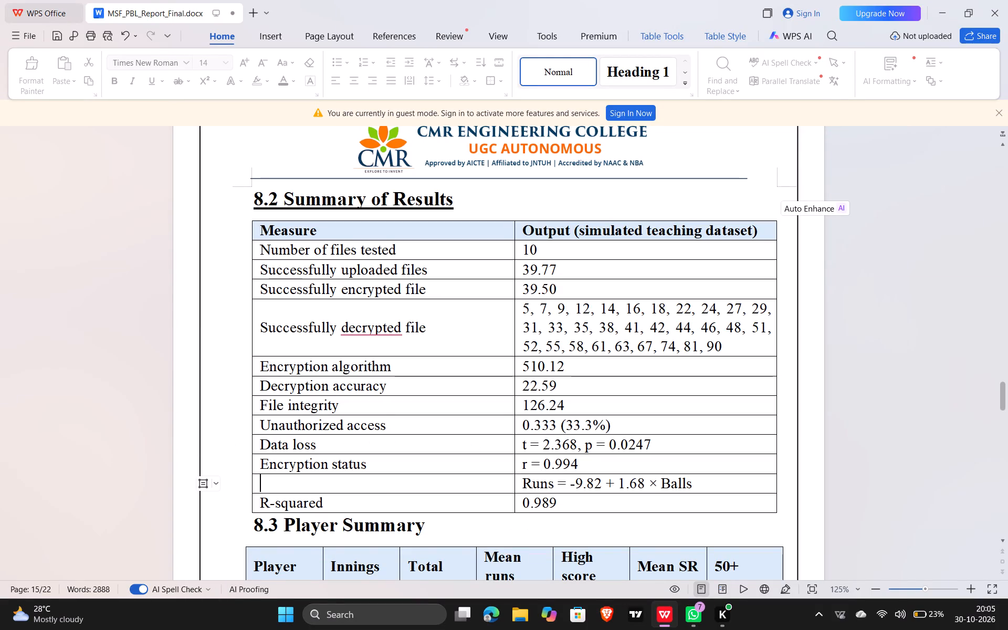
key("ctrl+v")
key("Left")
key("Left")
key("Left")
key("Left")
key("Left")
key("Left")
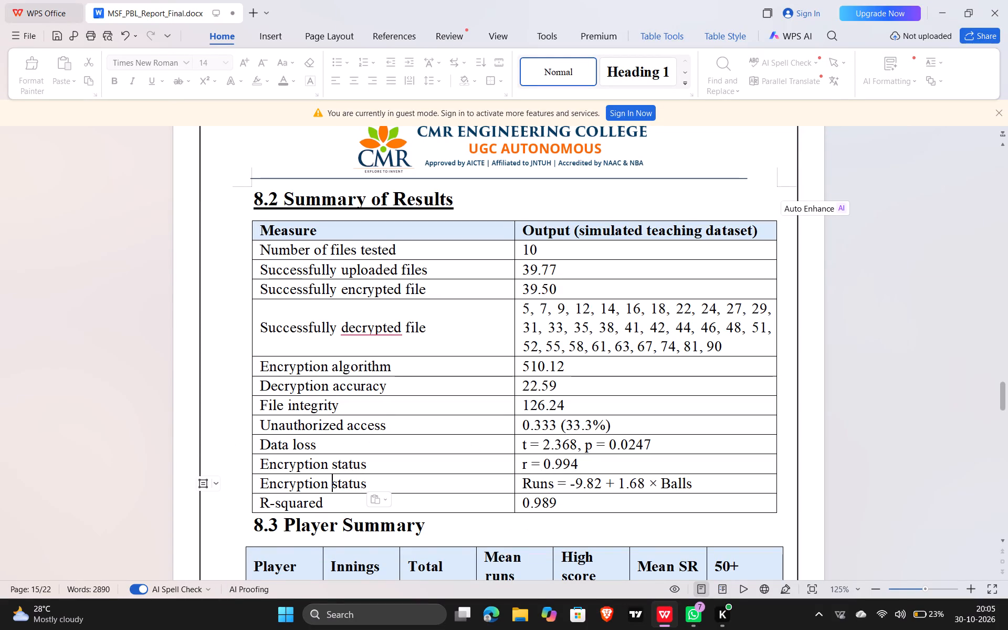
key("Left")
key("Left")
key("Left")
key("Left")
key("Left")
key("Left")
key("Left")
key("Left")
key("Left")
key("BackSpace")
key("BackSpace")
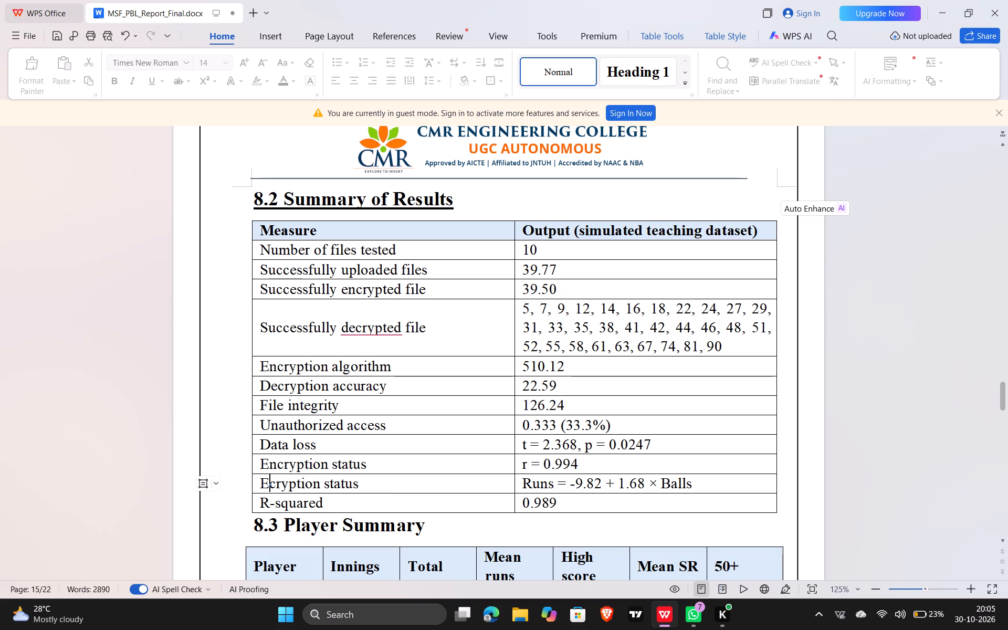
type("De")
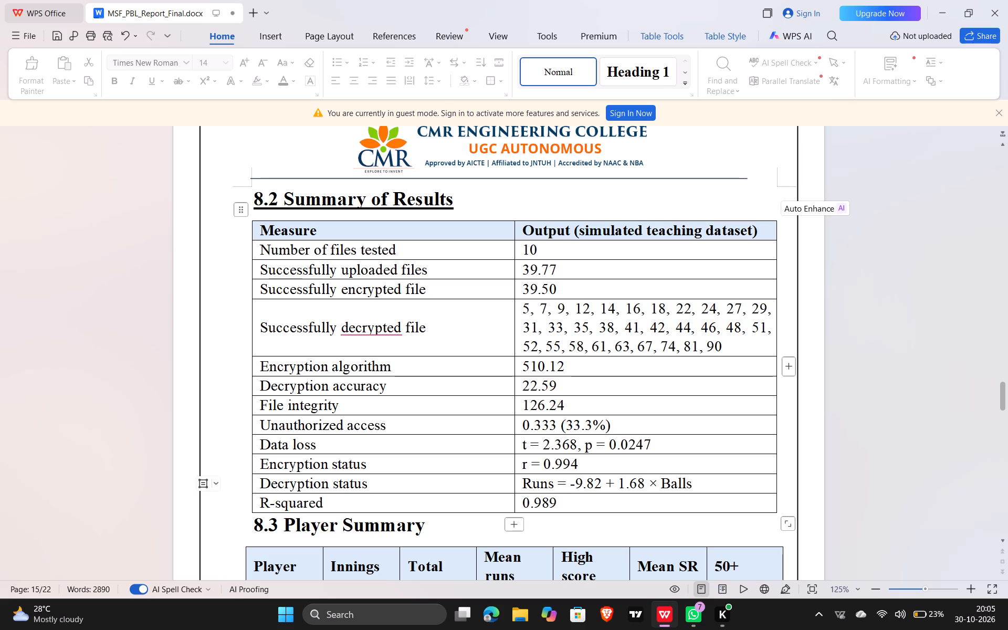
Replace the R-squared measure in the last row of the 8.2 results table with "Overall system performance".
left_click_drag(260, 501, 330, 510)
key("BackSpace")
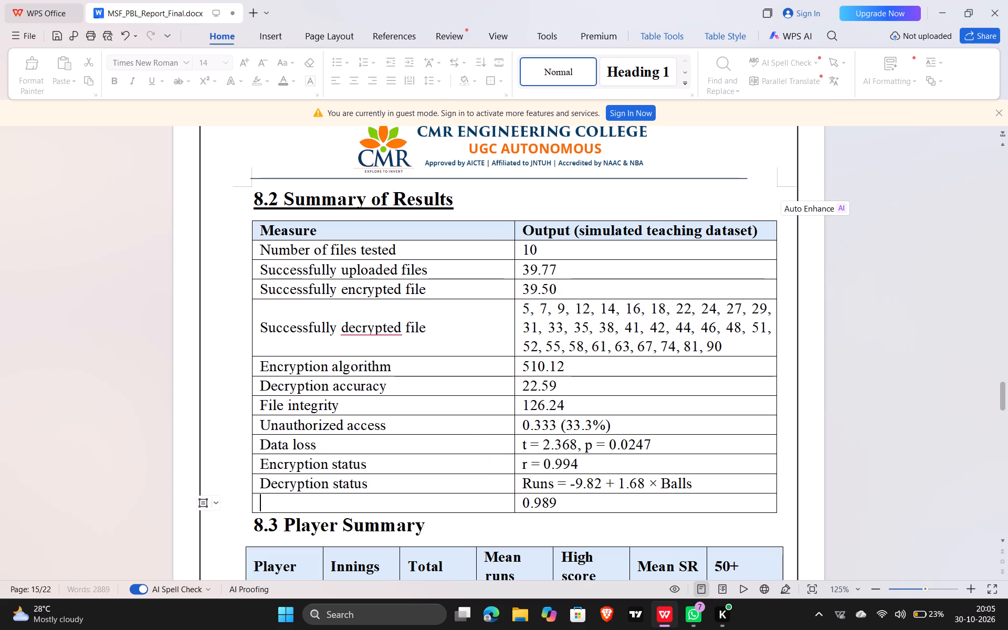
type("Overaa")
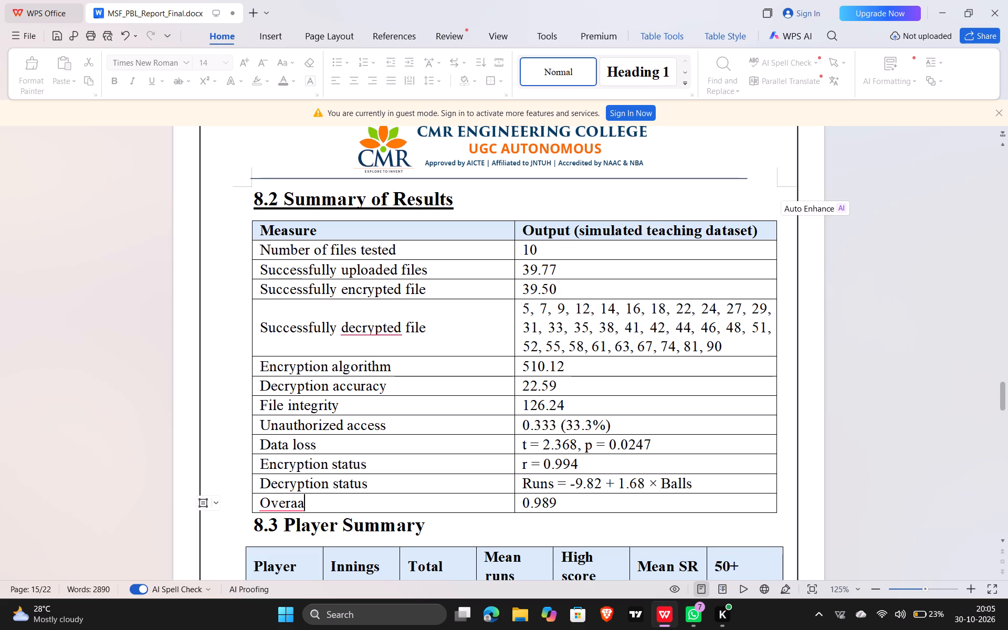
key("BackSpace")
type("ll")
key("space")
type("system per")
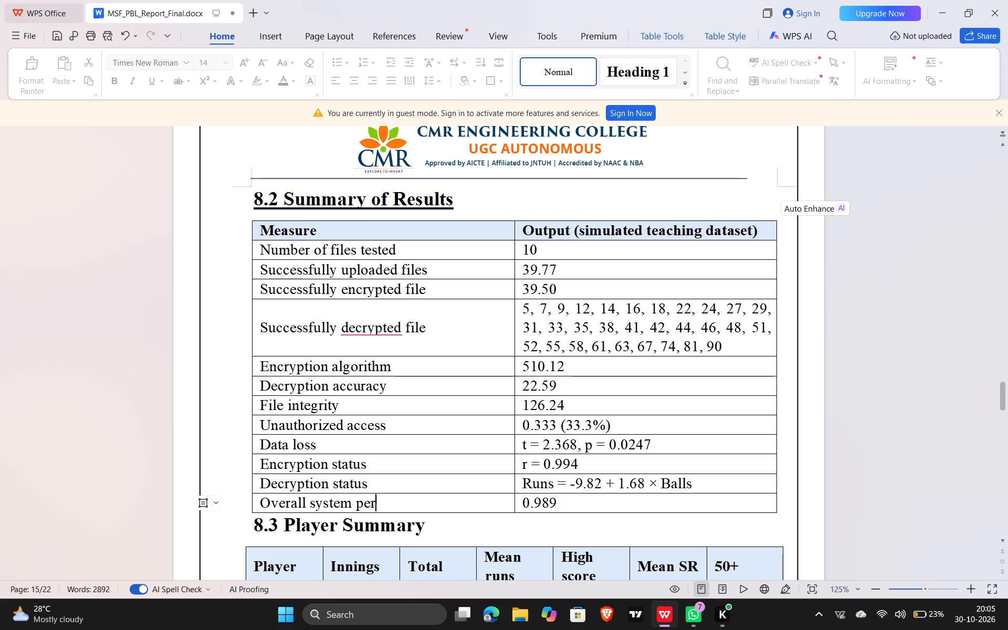
type("for")
type("mance")
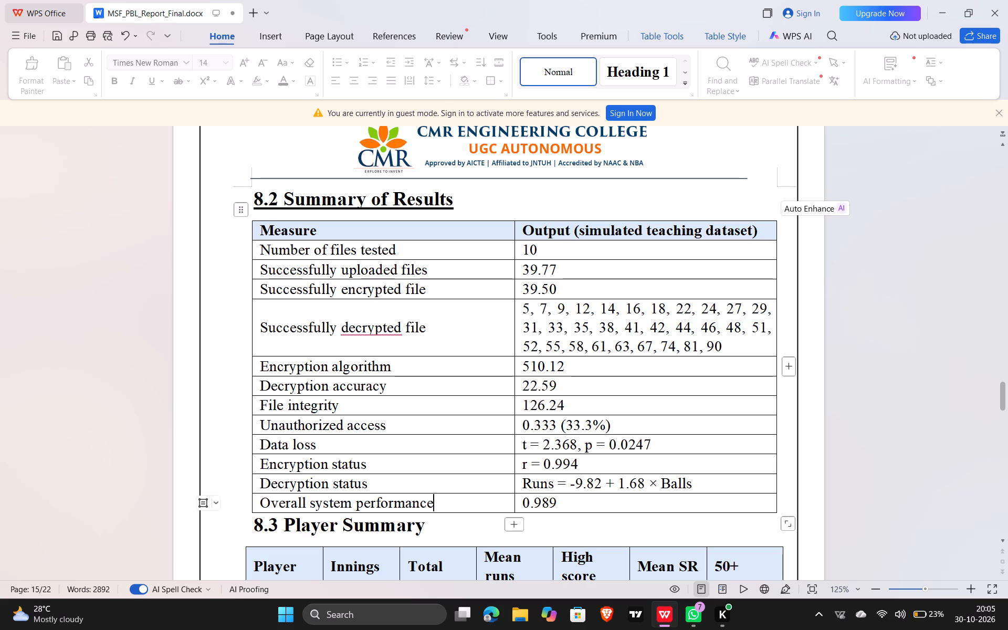
Set the output for "Successfully uploaded files" in the 8.2 results table to 10.
left_click(559, 269)
key("BackSpace")
key("BackSpace")
key("BackSpace")
key("BackSpace")
key("BackSpace")
type("10")
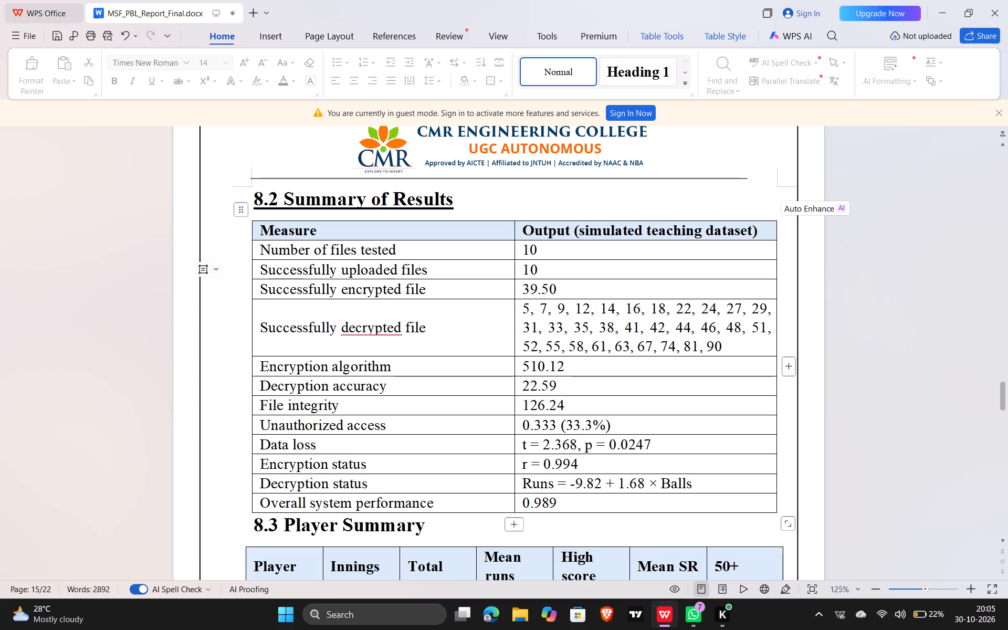
Set the output for "Successfully encrypted file" in the 8.2 results table to 10.
key("Down")
key("Right")
key("Right")
key("Right")
key("BackSpace")
key("BackSpace")
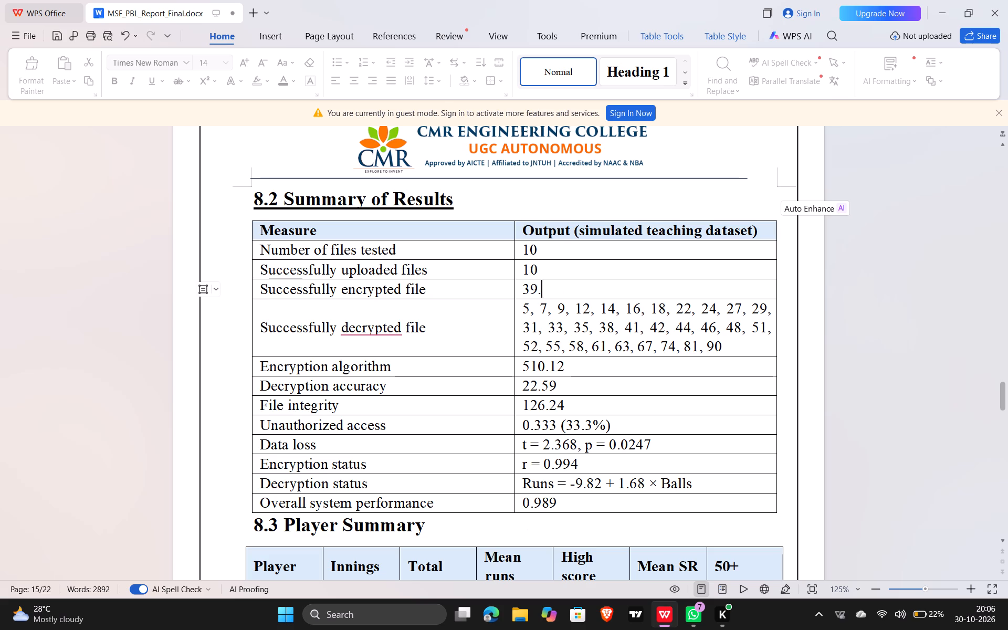
key("BackSpace")
key("BackSpace")
key("BackSpace")
type("10")
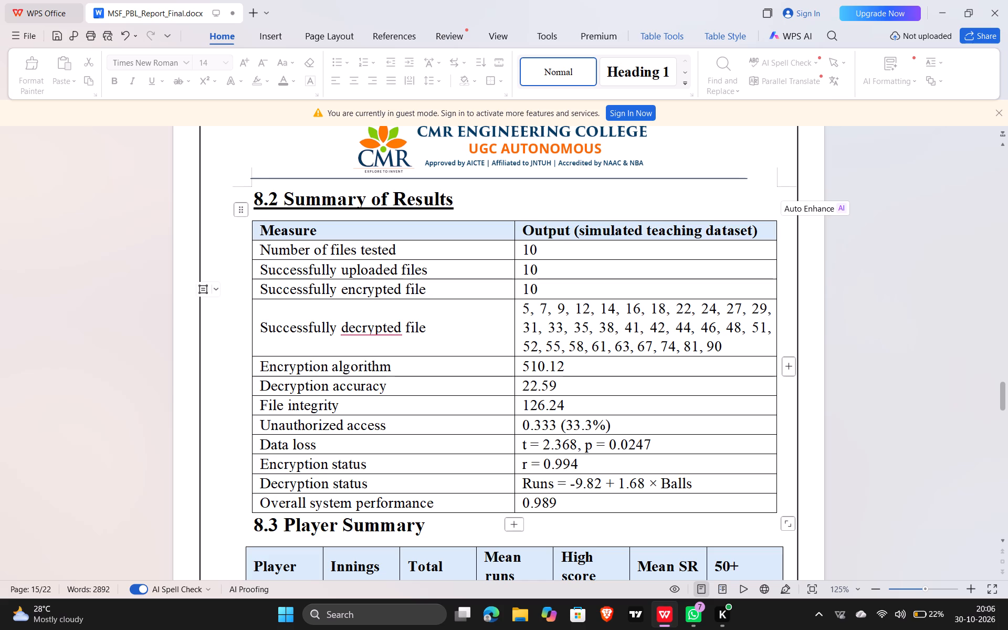
Replace the list of numbers in the "Successfully decrypted file" output with 10.
left_click(525, 307)
left_click_drag(525, 307, 716, 348)
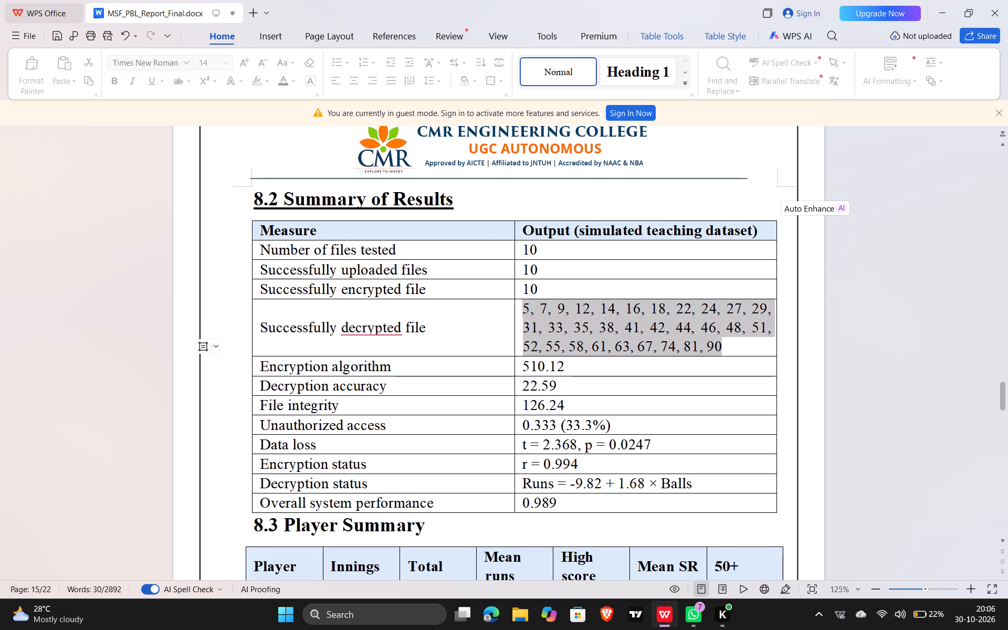
left_click_drag(716, 348, 718, 348)
key("BackSpace")
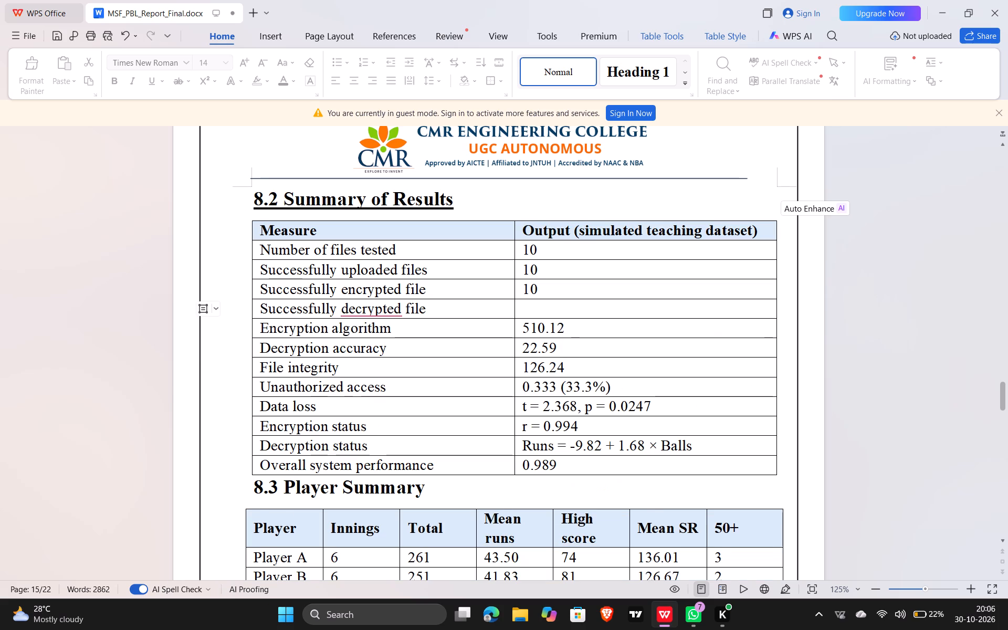
type("10")
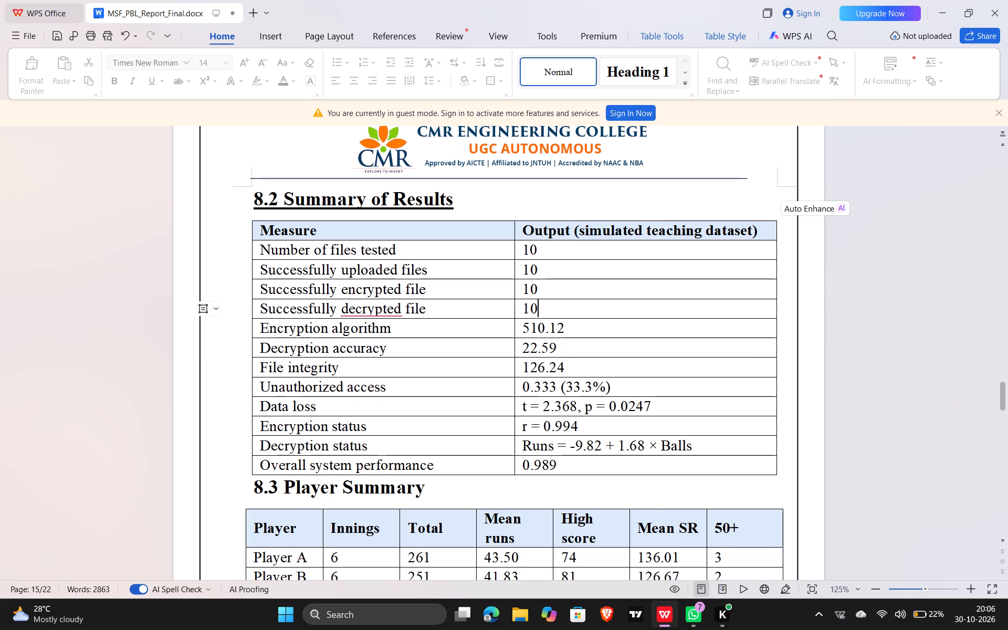
Replace the "Encryption algorithm" output in the 8.2 results table with "AES Algorithm".
left_click(593, 331)
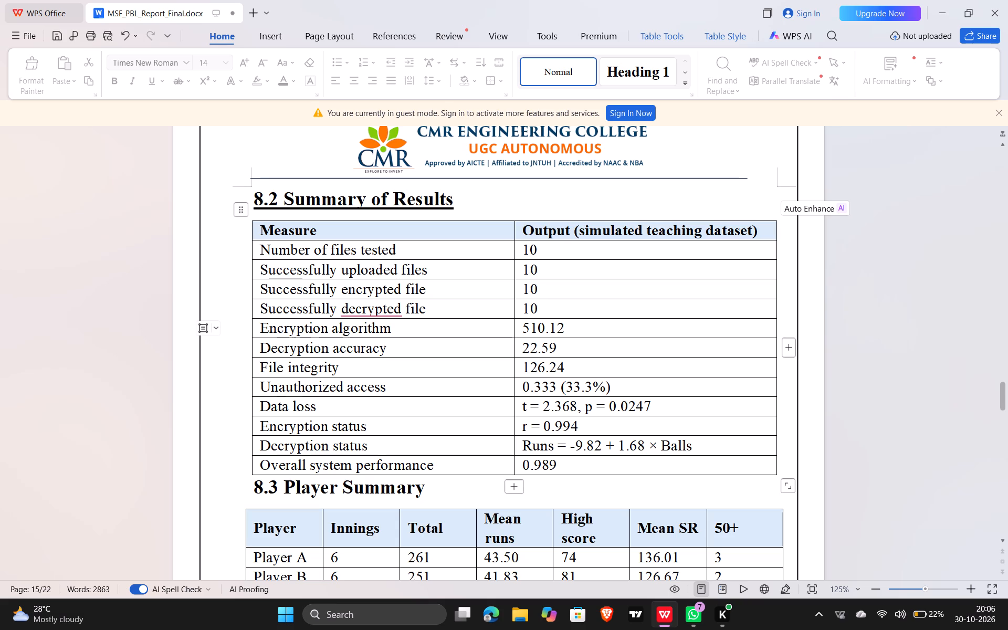
key("BackSpace")
key("BackSpace")
key("BackSpace")
key("BackSpace")
key("BackSpace")
key("BackSpace")
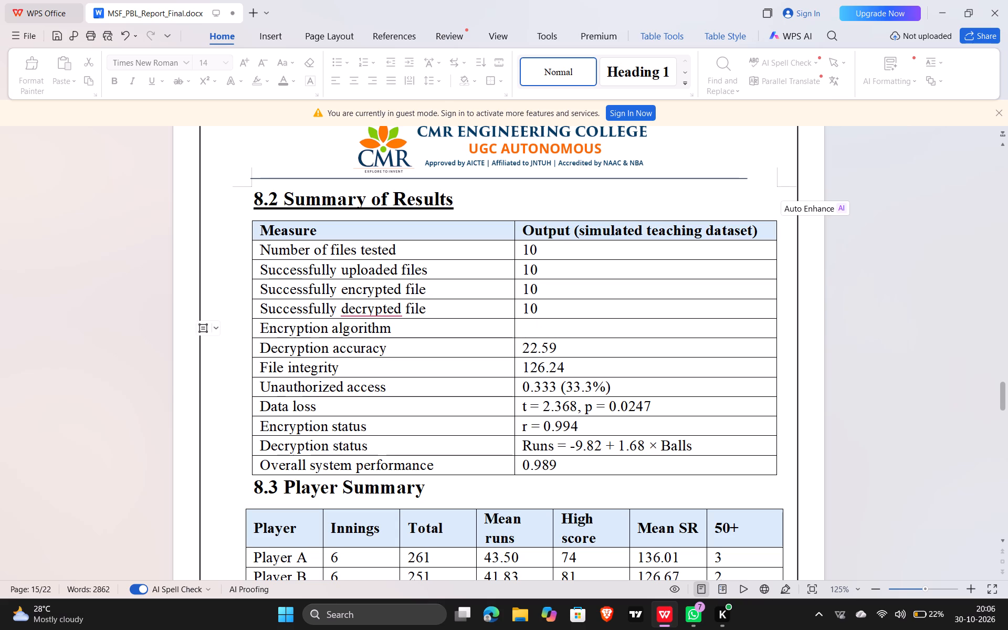
type("AES")
key("space")
key("shift+a")
key("l")
key("g")
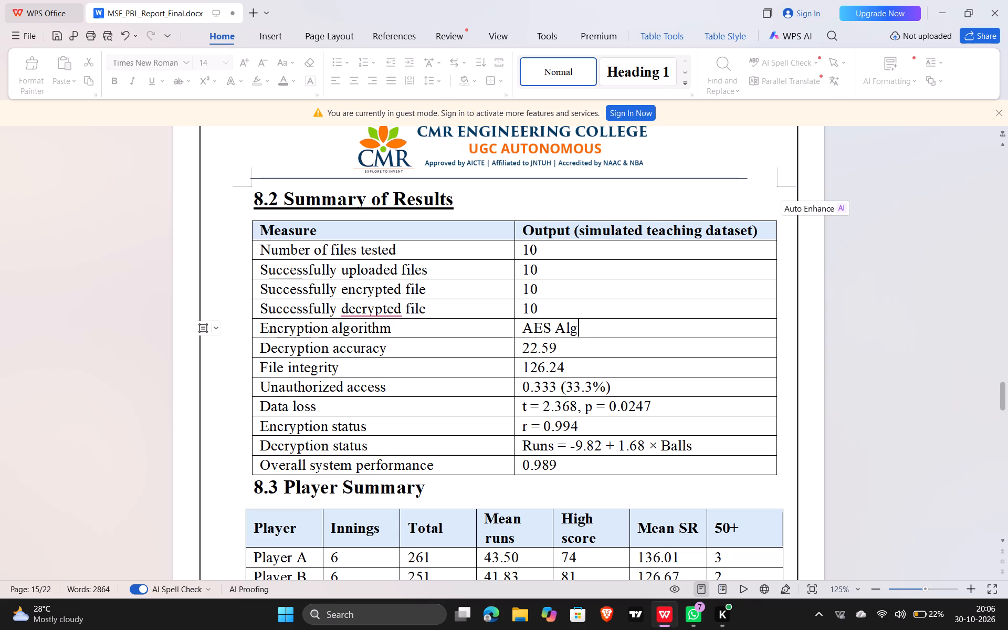
type("ori")
type("thm")
Set the "Decryption accuracy" output in the 8.2 results table to 100%.
left_click(561, 353)
key("BackSpace")
key("BackSpace")
key("BackSpace")
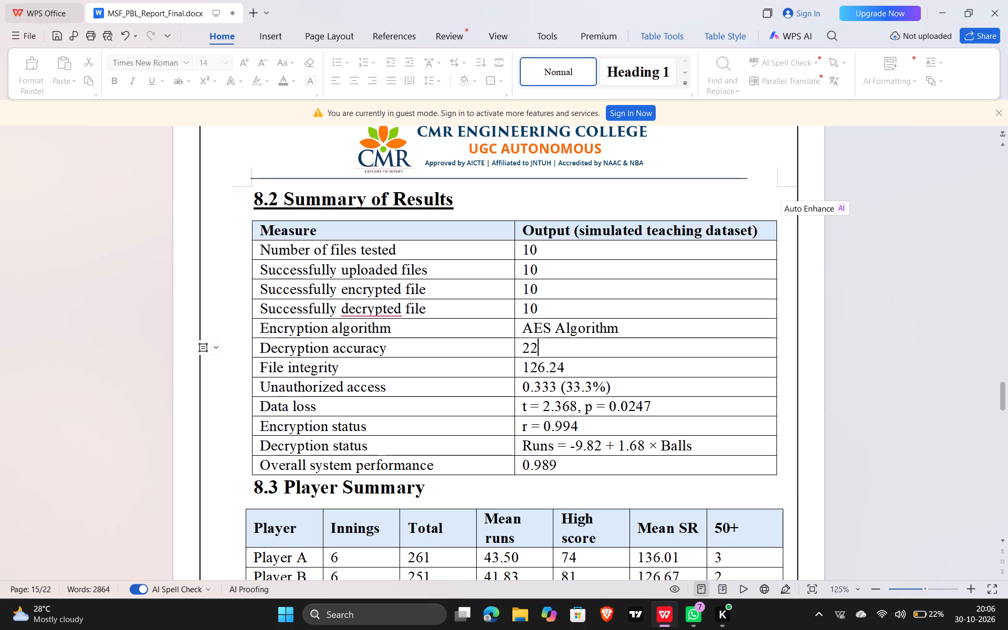
key("BackSpace")
key("BackSpace")
type("100")
key("shift+percent")
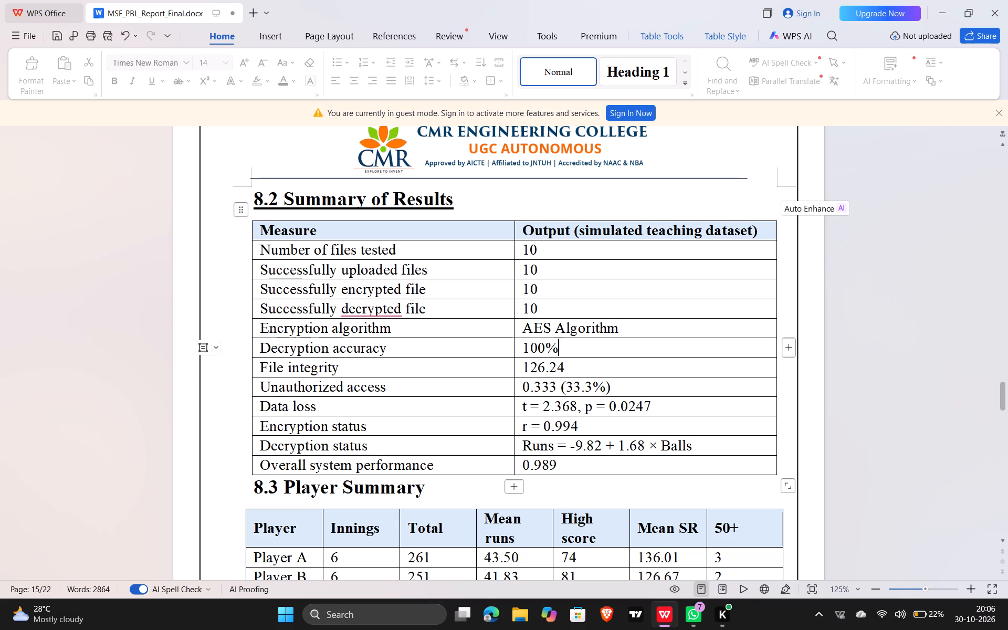
Replace the "File integrity" output in the 8.2 results table with "Maintained".
left_click_drag(524, 365, 575, 369)
key("BackSpace")
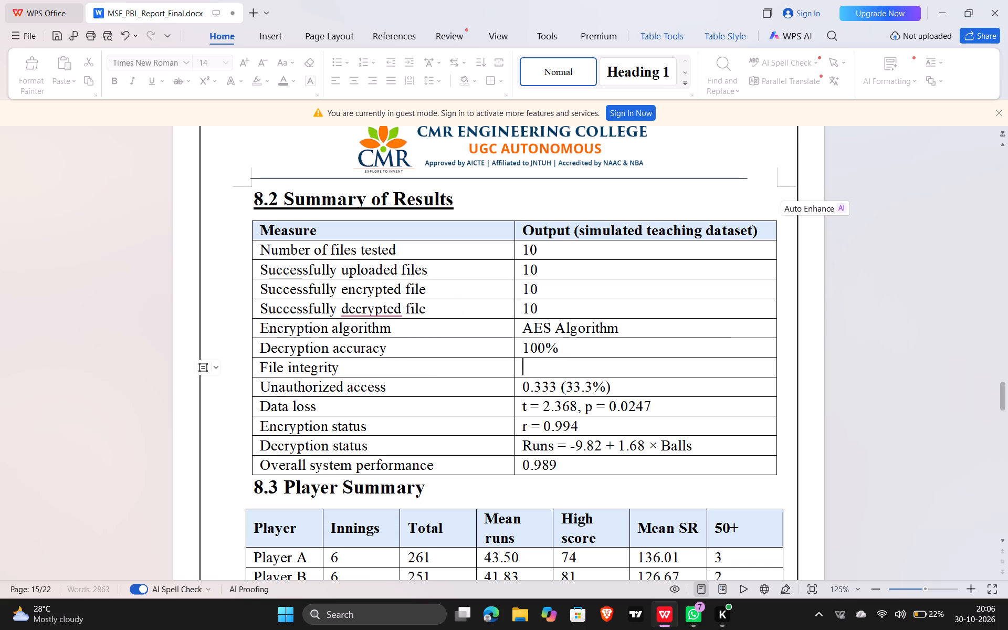
key("shift+m")
key("a")
type("int")
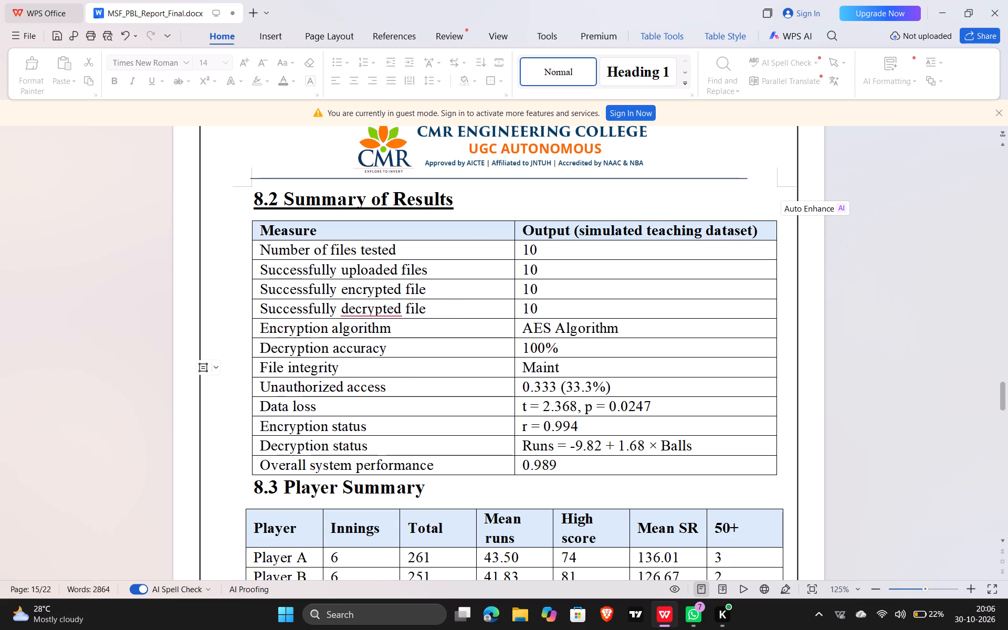
type("ained")
Replace the "Unauthorized access" output in the 8.2 results table with "Denied".
left_click_drag(521, 383, 619, 388)
key("BackSpace")
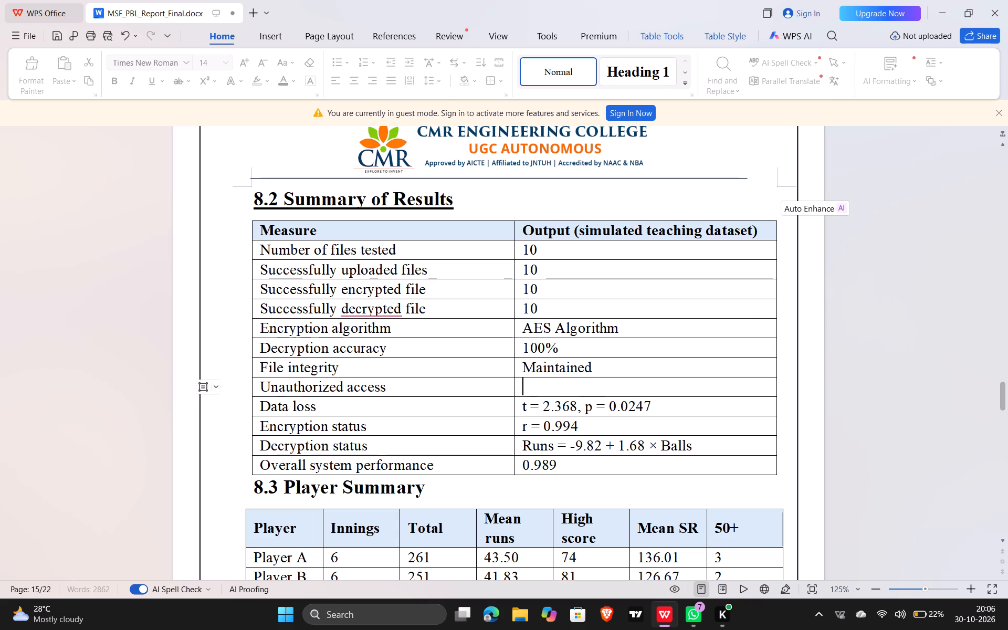
type("Deni")
type("ed")
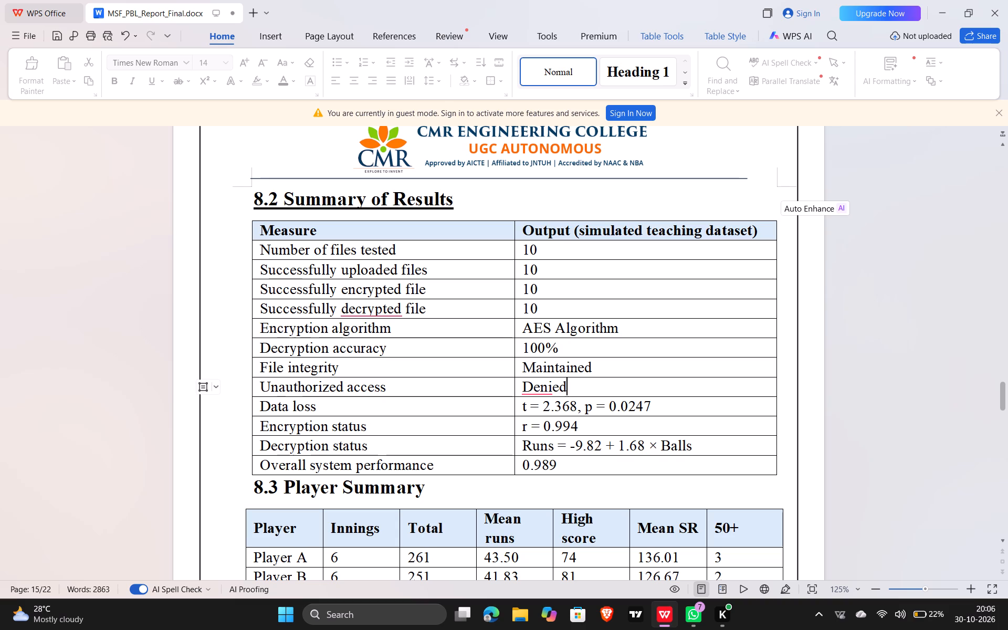
Replace the "Data loss" output in the 8.2 results table with 0%.
left_click_drag(523, 405, 655, 404)
key("BackSpace")
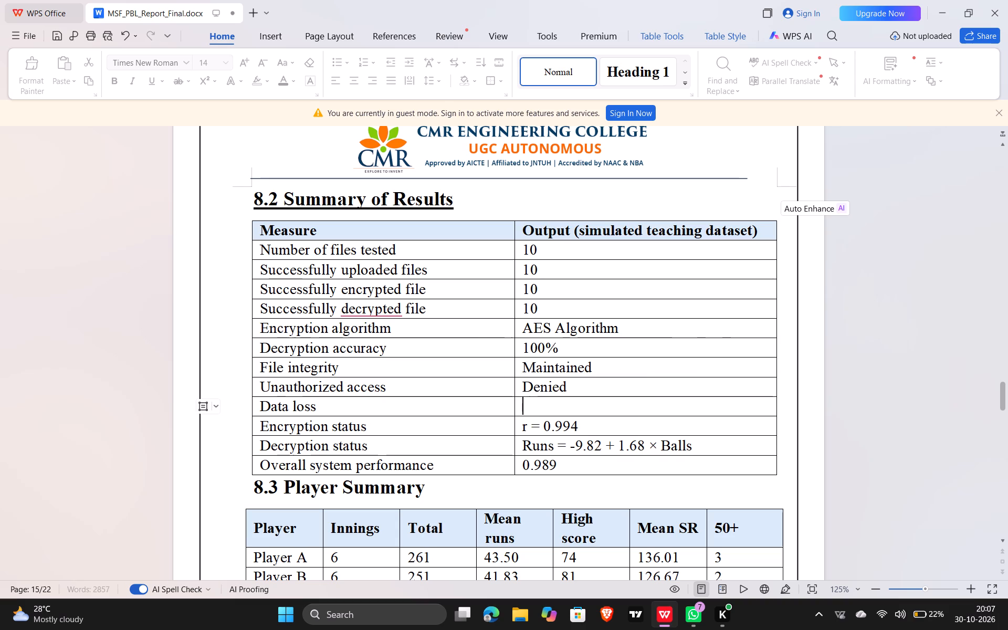
key("0")
key("shift+percent")
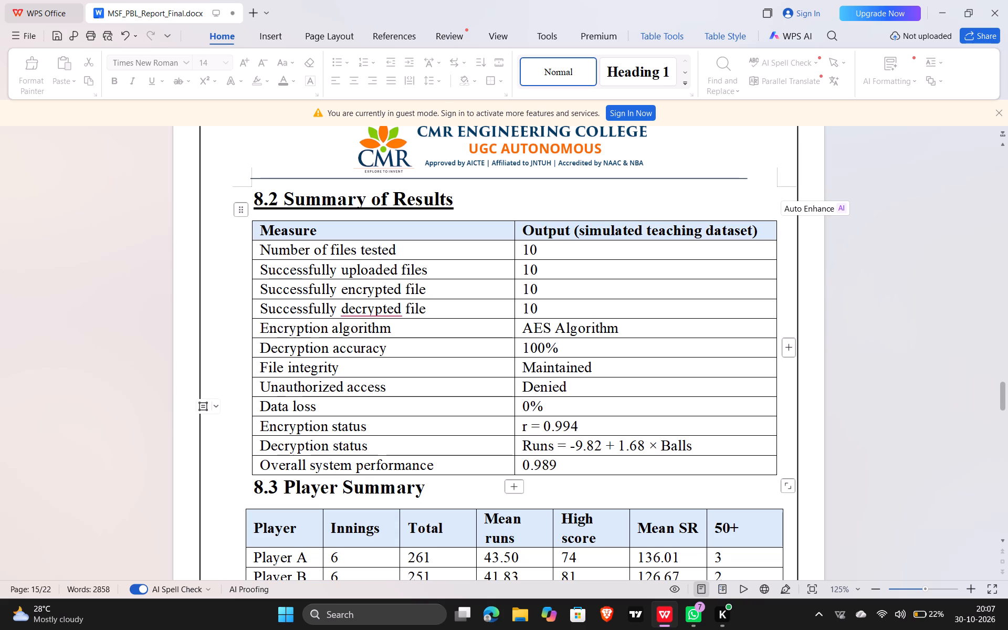
Replace the "Encryption status" output in the 8.2 results table with "Successful".
left_click_drag(523, 424, 585, 424)
key("BackSpace")
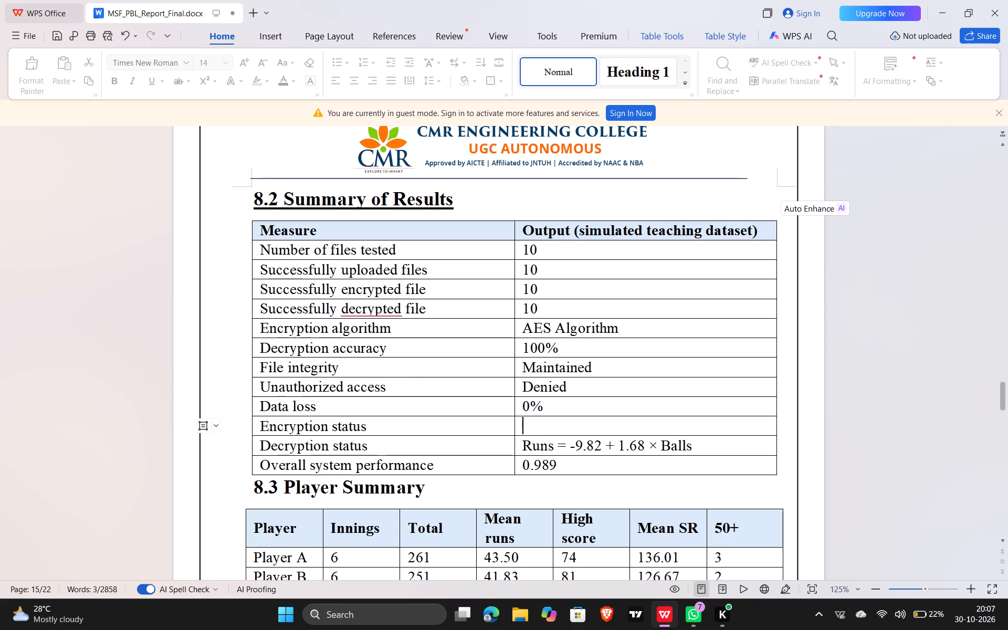
key("shift+s")
type("uccee")
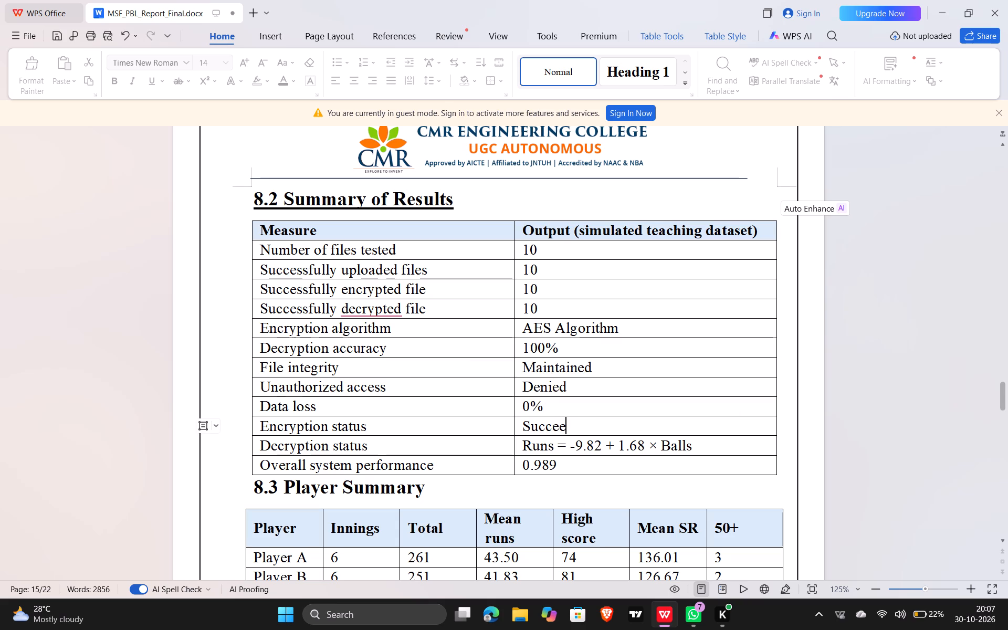
key("BackSpace")
type("ss")
type("ful")
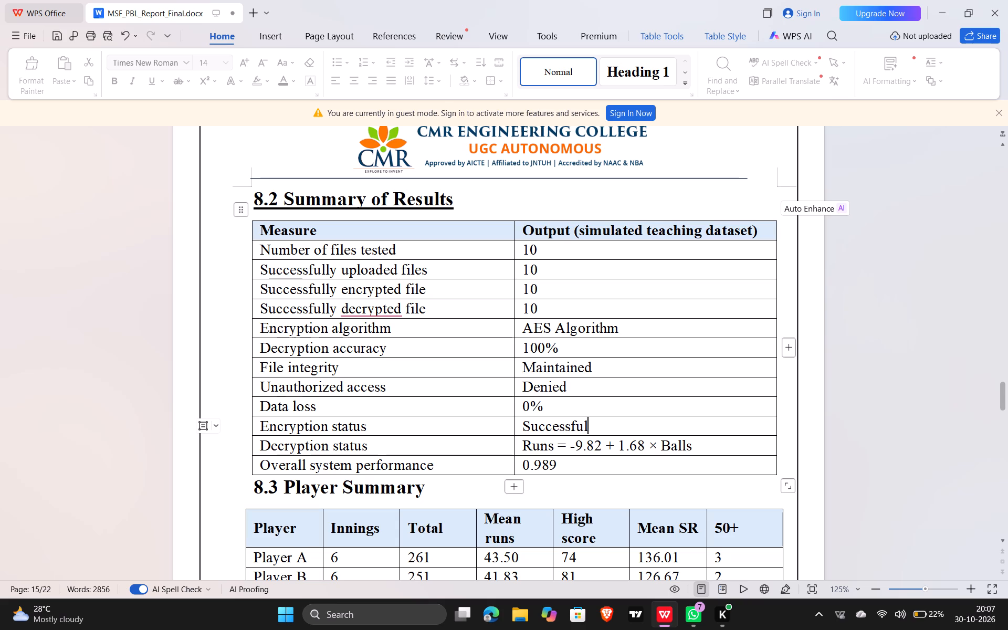
Replace the "Decryption status" output in the 8.2 results table with "Successful".
left_click_drag(522, 446, 690, 451)
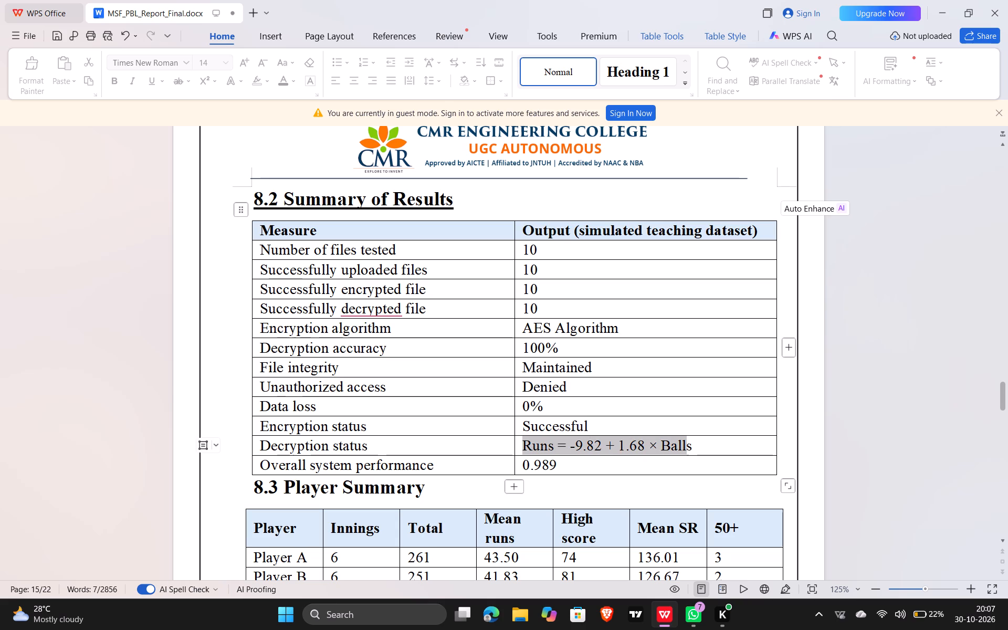
left_click_drag(690, 451, 694, 450)
key("BackSpace")
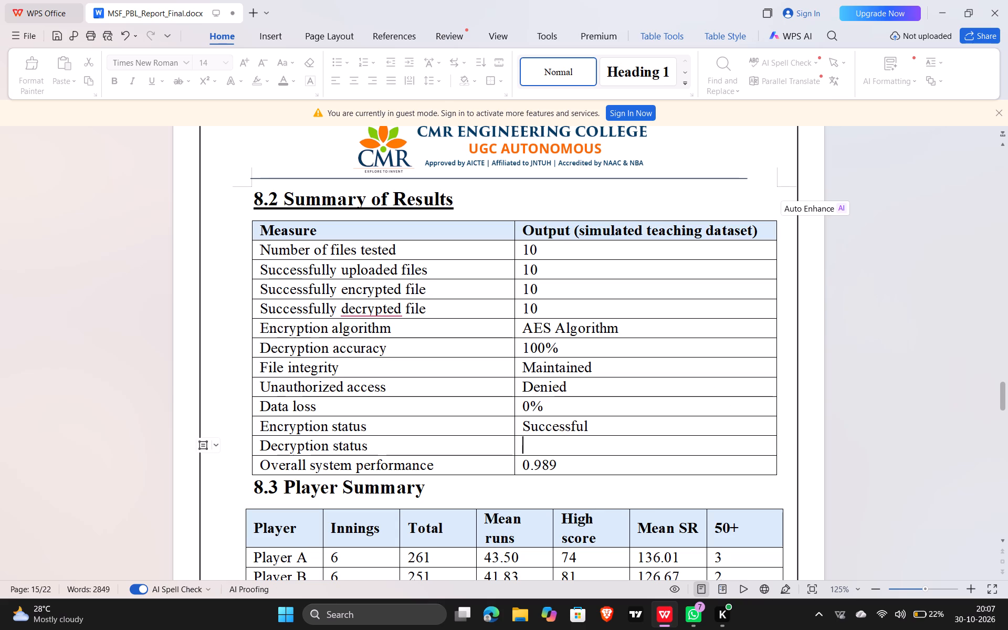
type("Su")
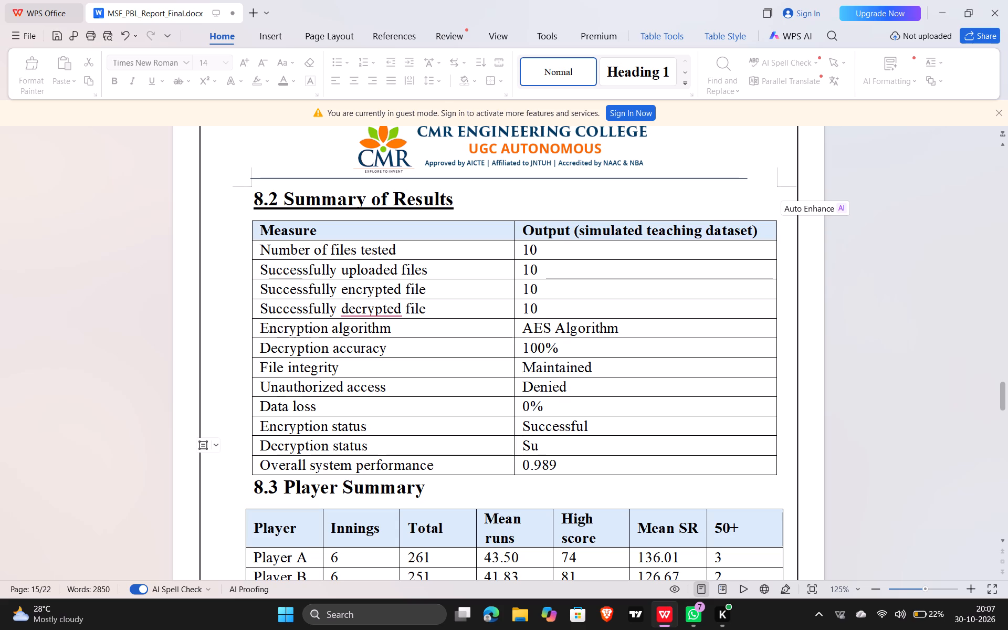
type("ccess")
type("ful")
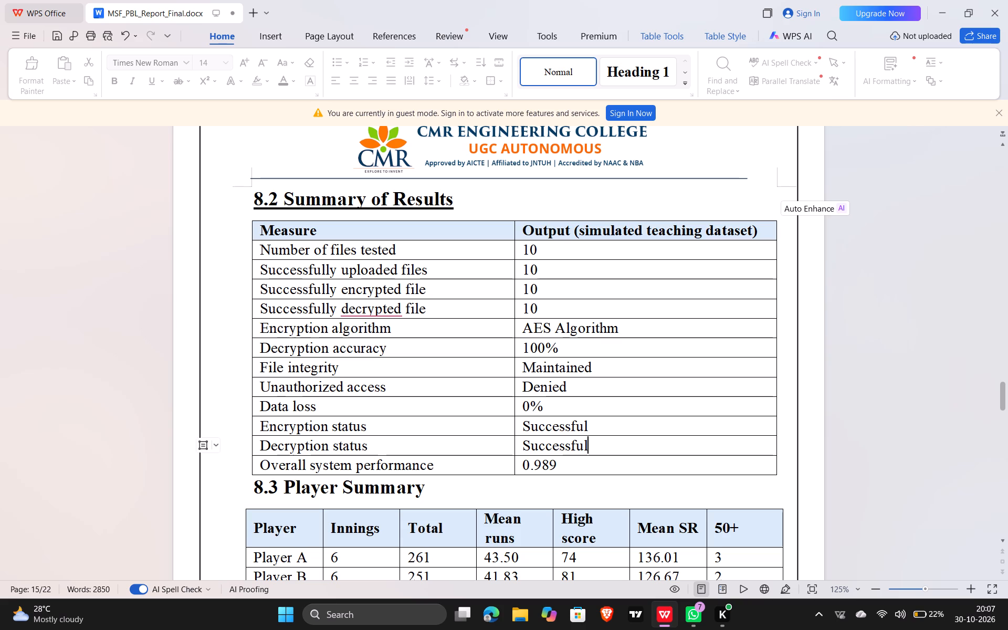
Replace the "Overall system performance" output in the 8.2 results table with "Satisfactory".
left_click(526, 464)
left_click_drag(526, 464, 533, 466)
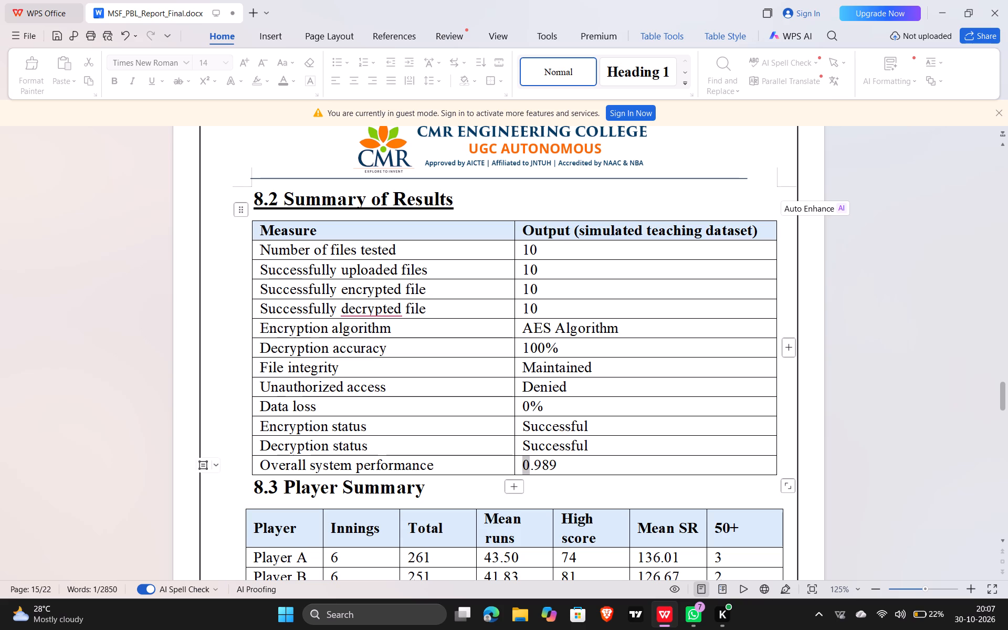
left_click_drag(533, 466, 564, 469)
key("BackSpace")
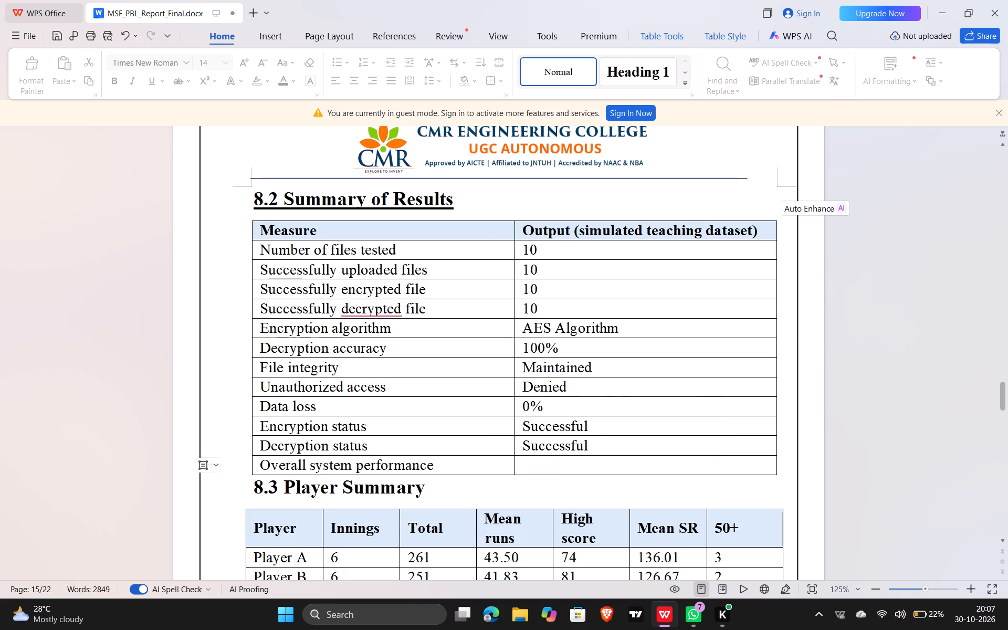
type("Sati")
key("s")
type("factory")
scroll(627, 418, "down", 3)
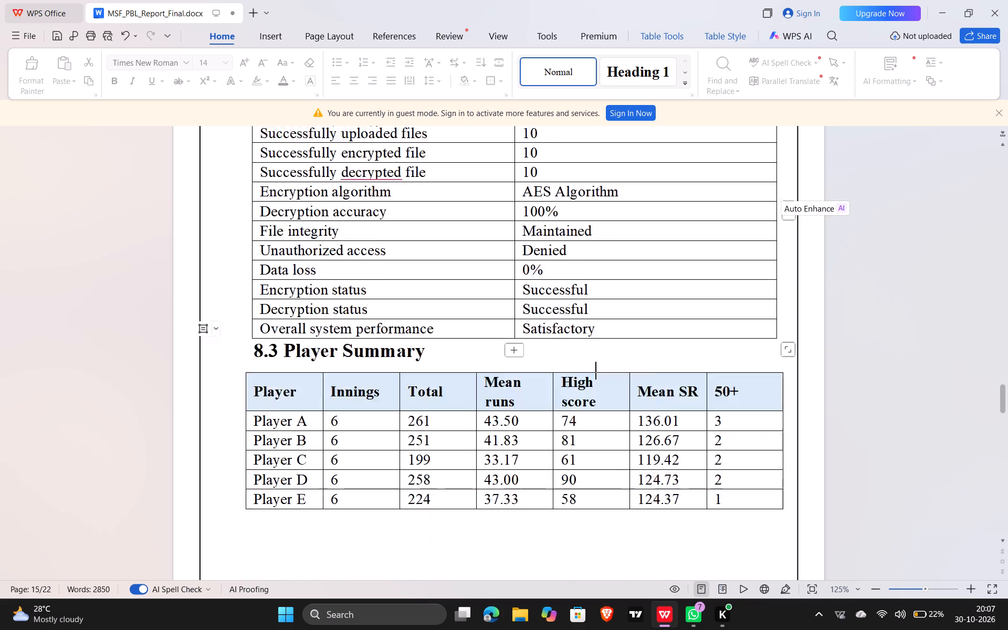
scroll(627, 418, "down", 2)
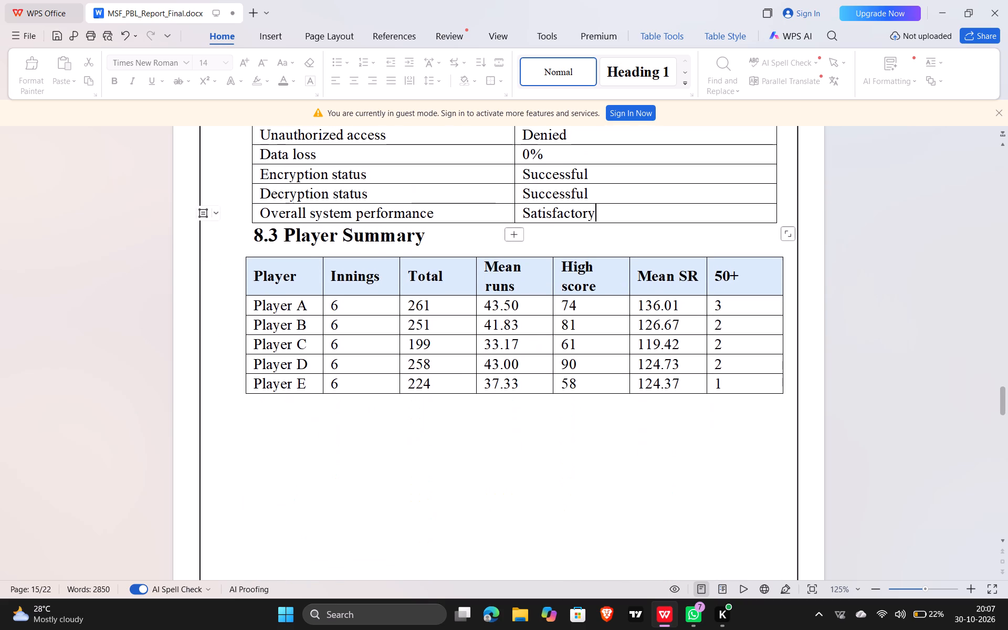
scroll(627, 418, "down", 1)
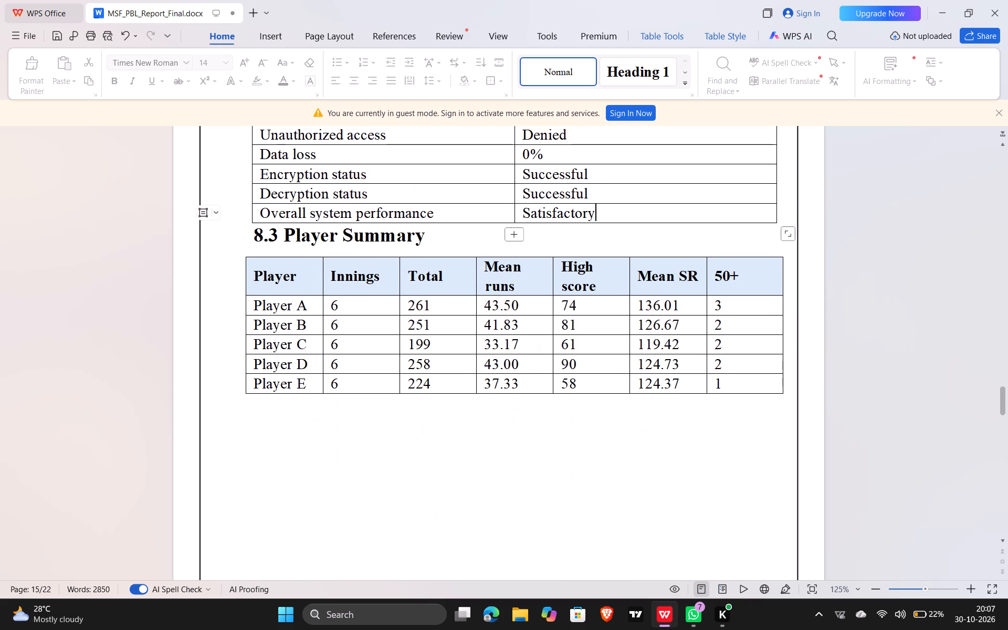
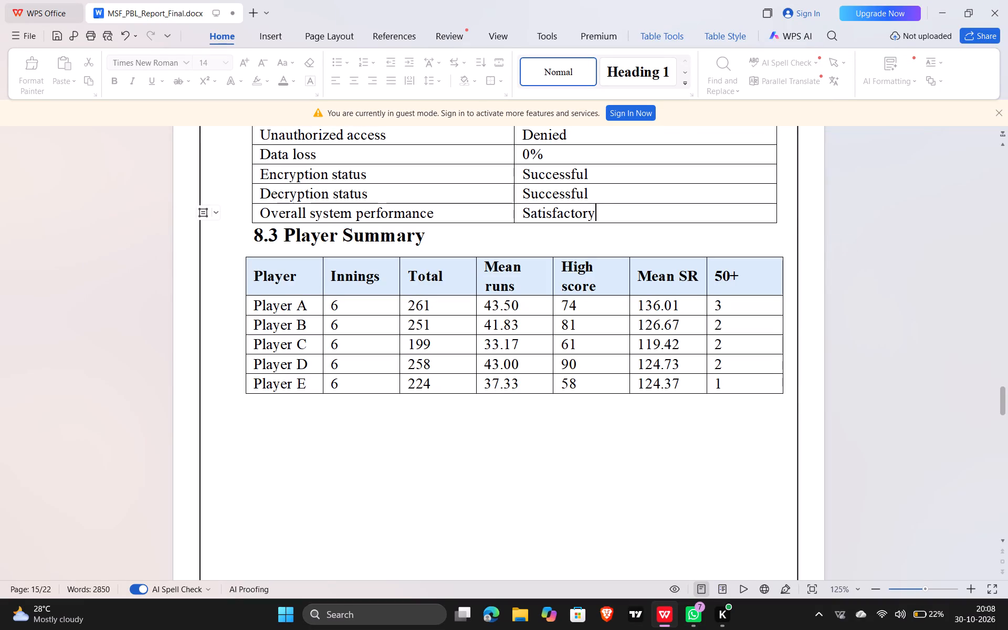
Replace the "Player" column header in the 8.3 summary table with "File".
left_click(313, 276)
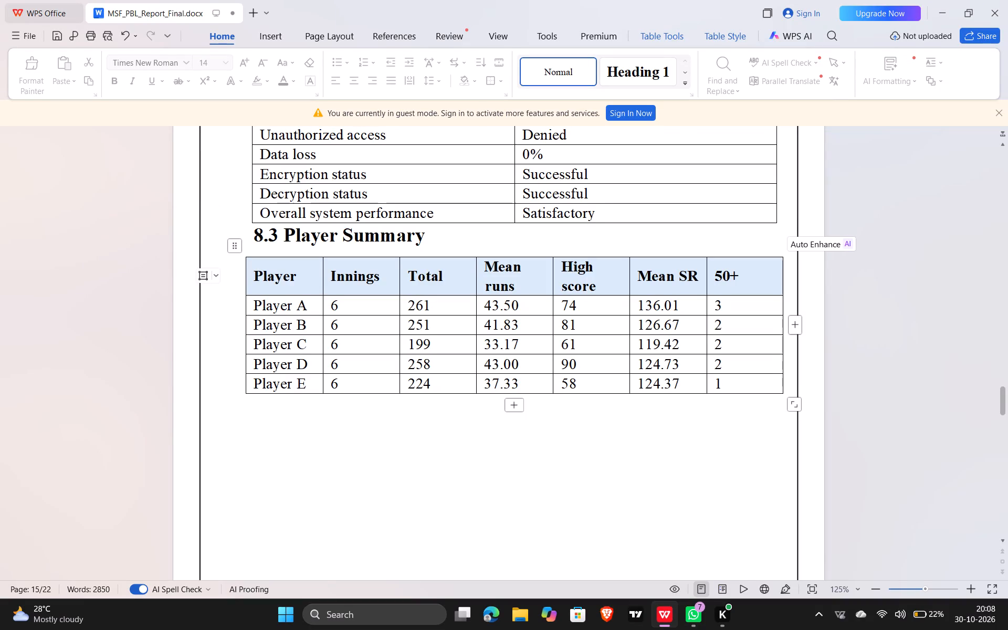
key("BackSpace")
key("BackSpace")
key("BackSpace")
key("BackSpace")
key("BackSpace")
key("BackSpace")
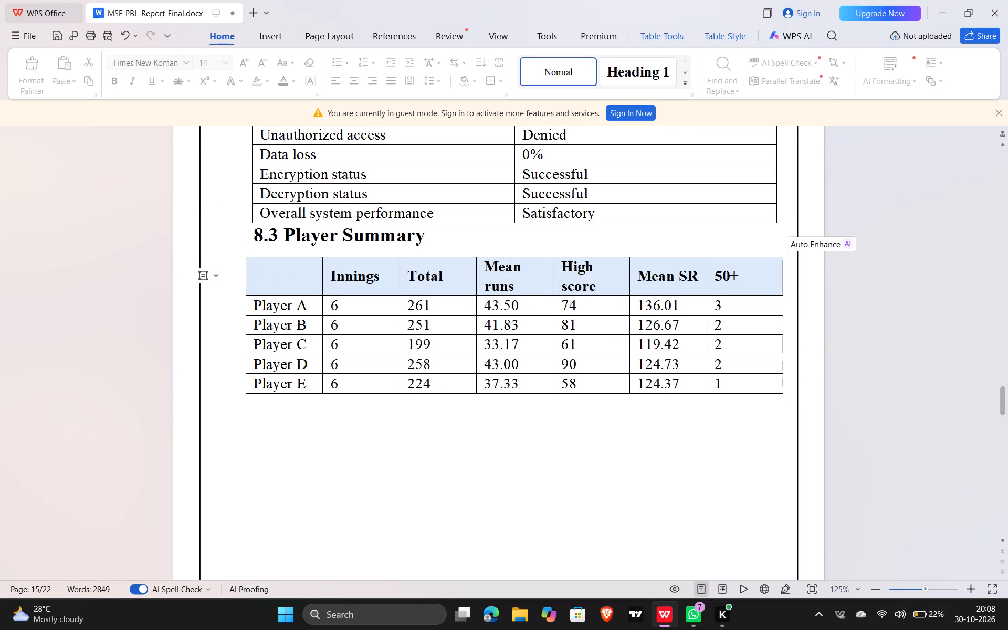
key("shift+f")
type("ile")
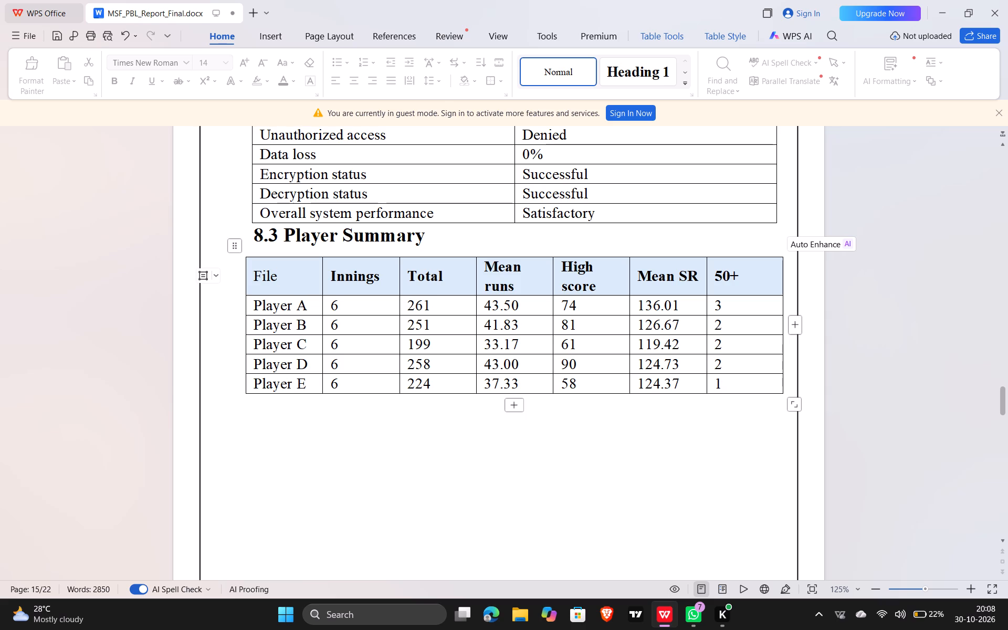
Replace the "Innings" column header in the 8.3 table with "Type".
left_click(385, 283)
key("BackSpace")
key("BackSpace")
key("BackSpace")
key("BackSpace")
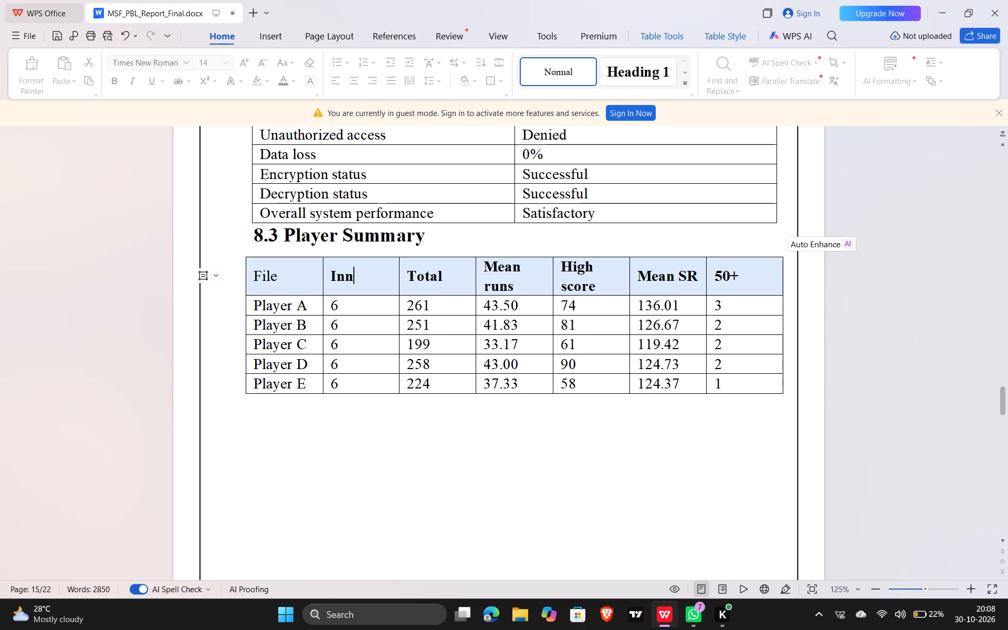
key("BackSpace")
key("BackSpace")
key("BackSpace")
type("Ty")
key("p")
key("e")
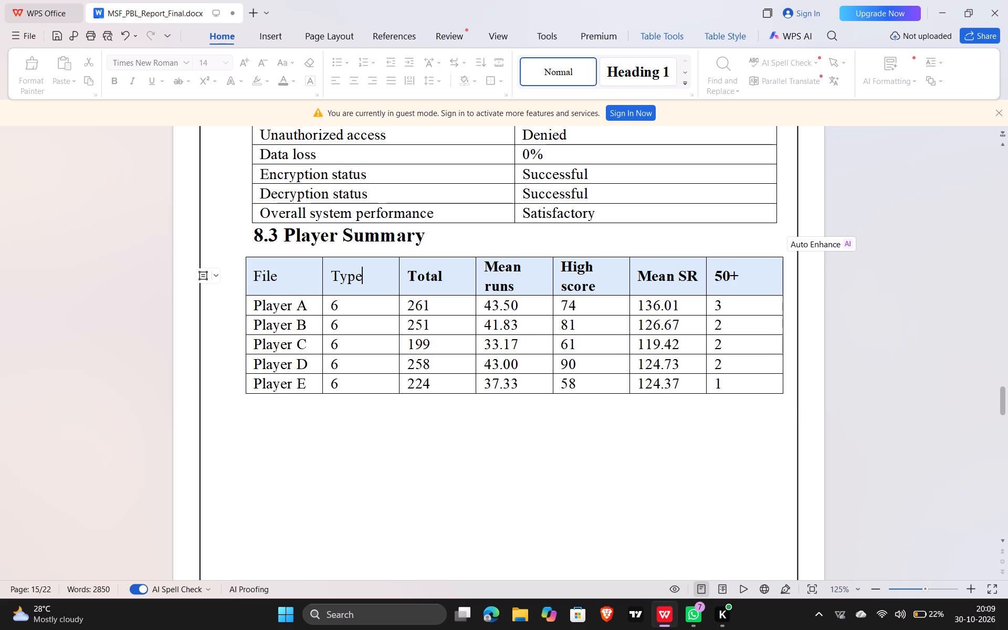
Replace the "Total" column header in the 8.3 table with "Encryption Status".
left_click(464, 279)
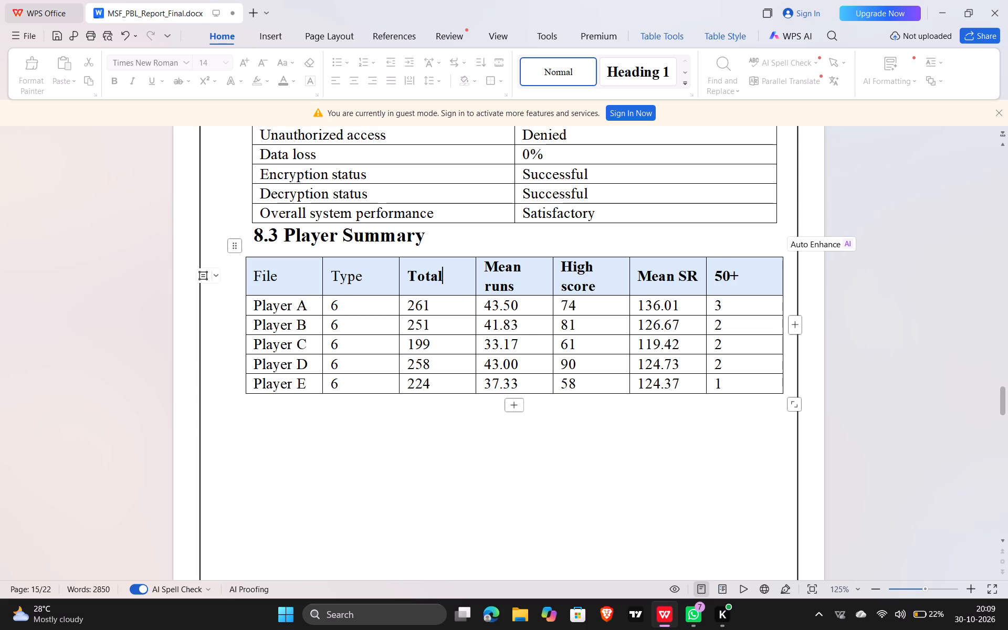
key("BackSpace")
key("BackSpace")
key("BackSpace")
key("BackSpace")
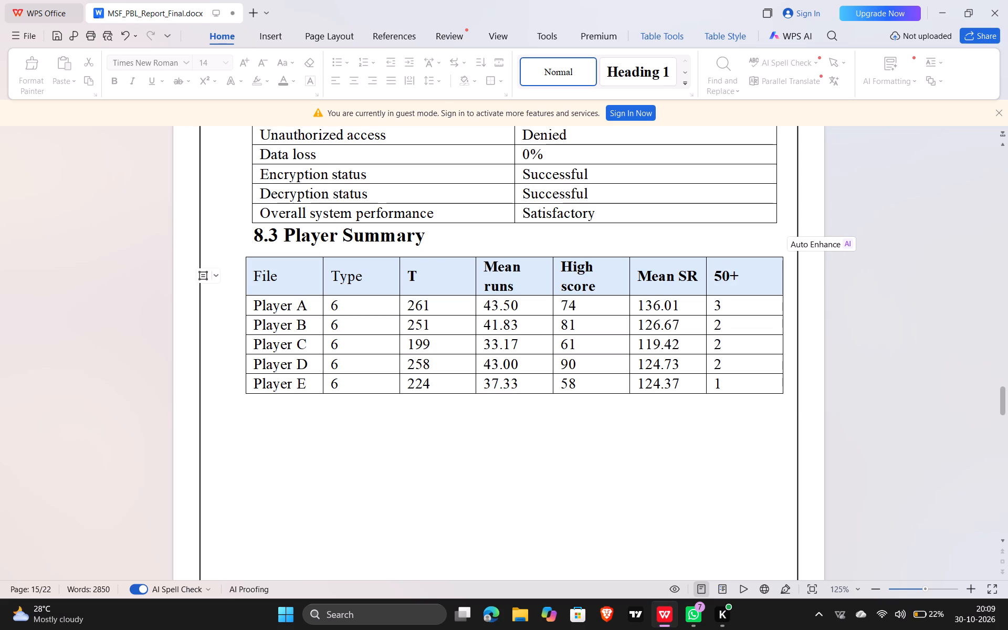
key("shift+e")
key("n")
key("BackSpace")
key("BackSpace")
key("BackSpace")
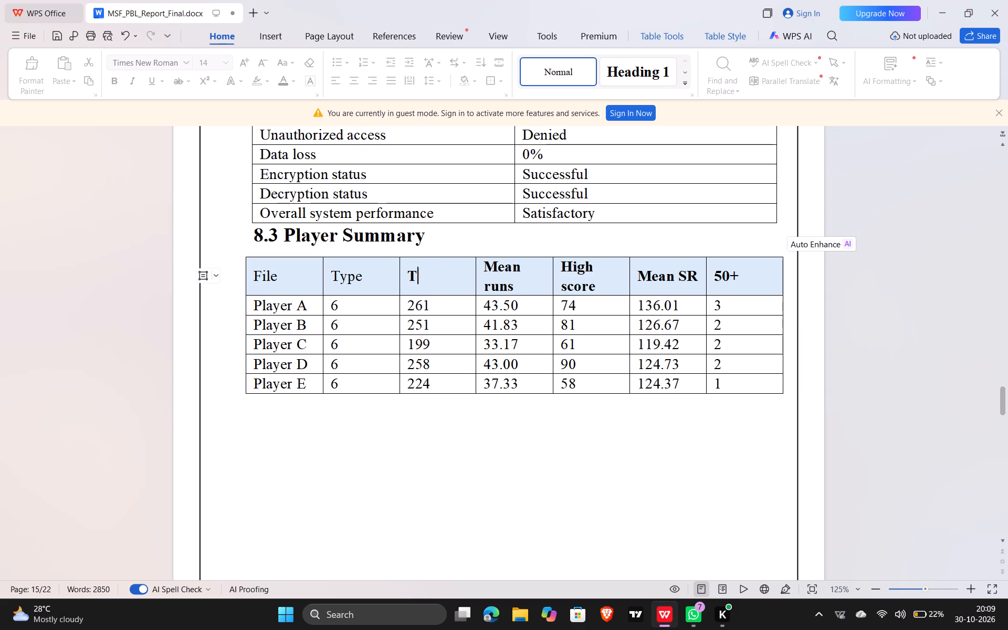
key("shift+e")
type("ncr")
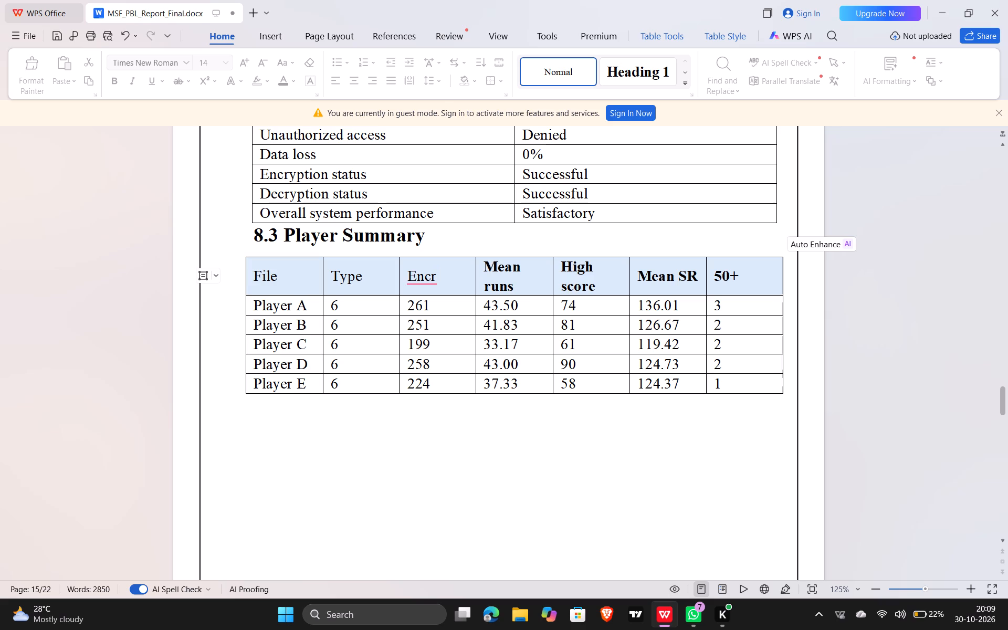
key("p")
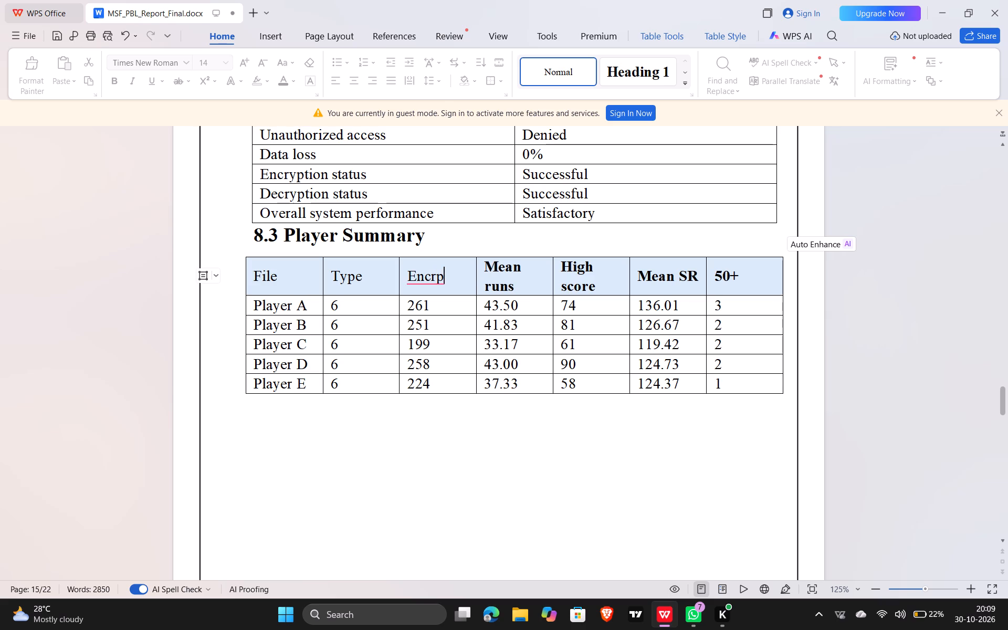
key("BackSpace")
type("yption")
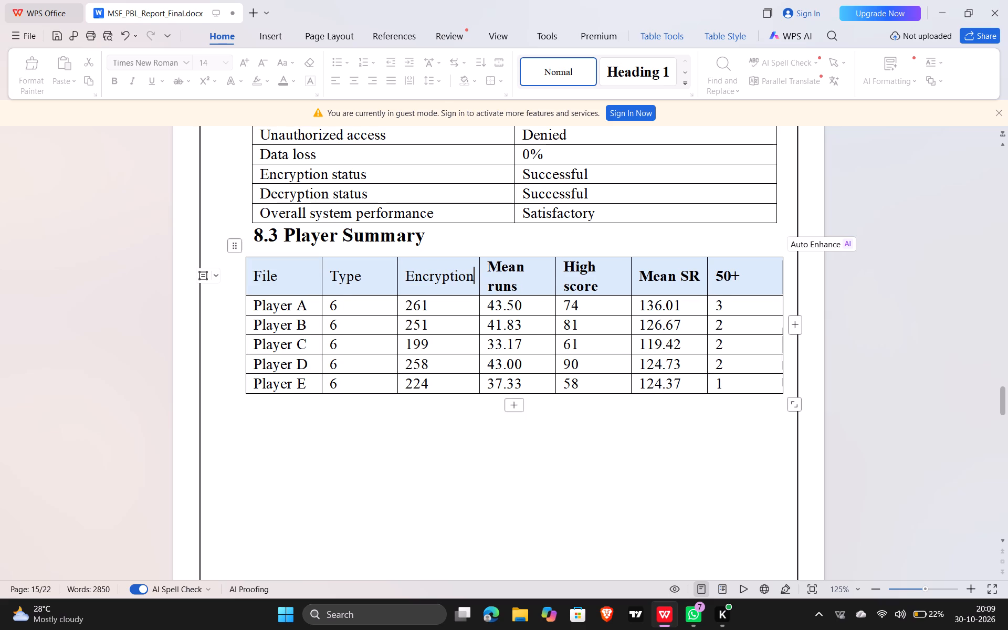
key("space")
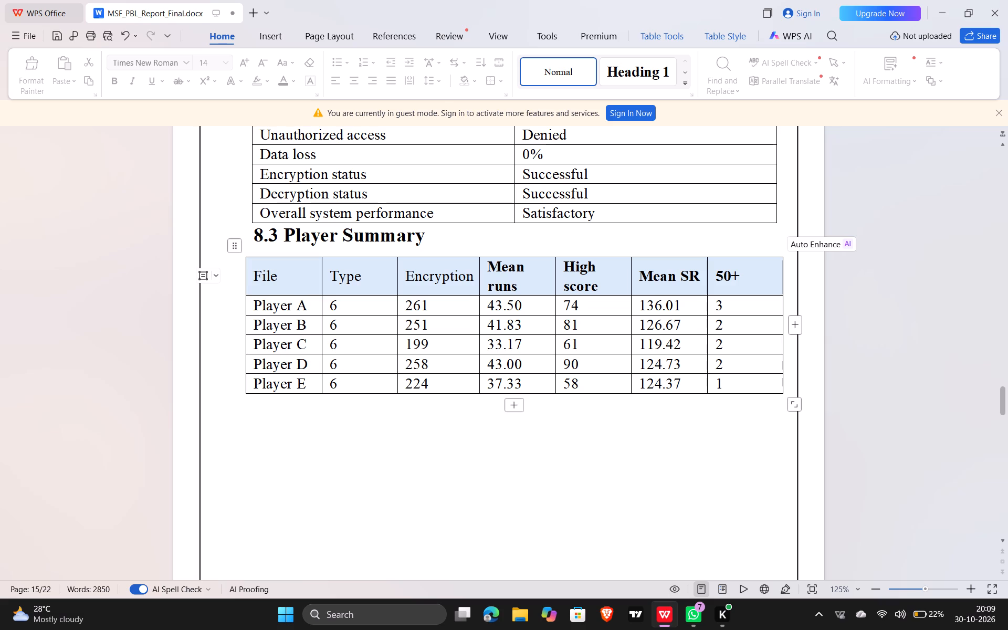
left_click(475, 278)
key("space")
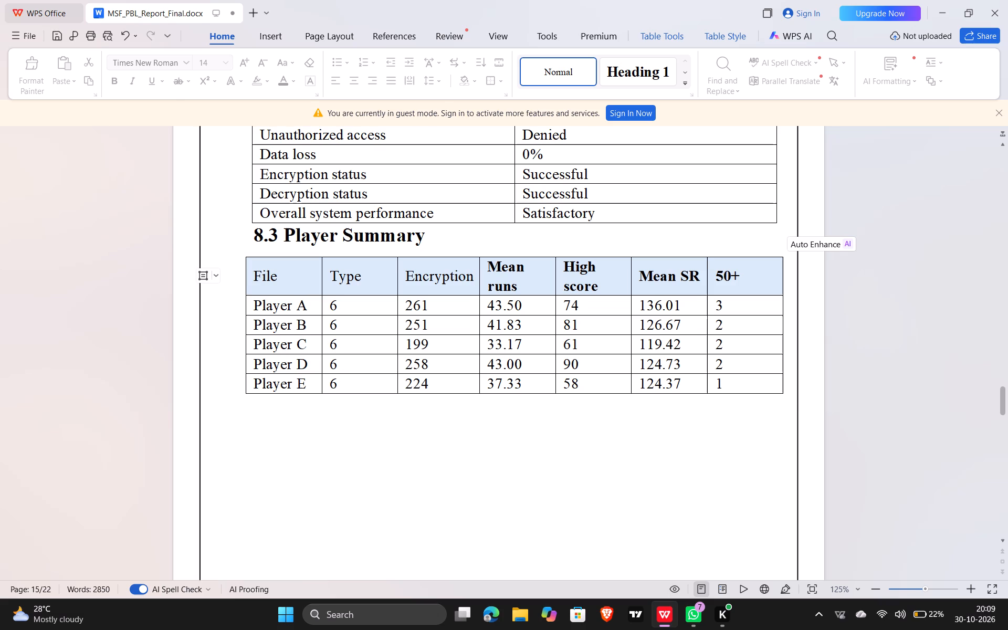
type("st")
key("a")
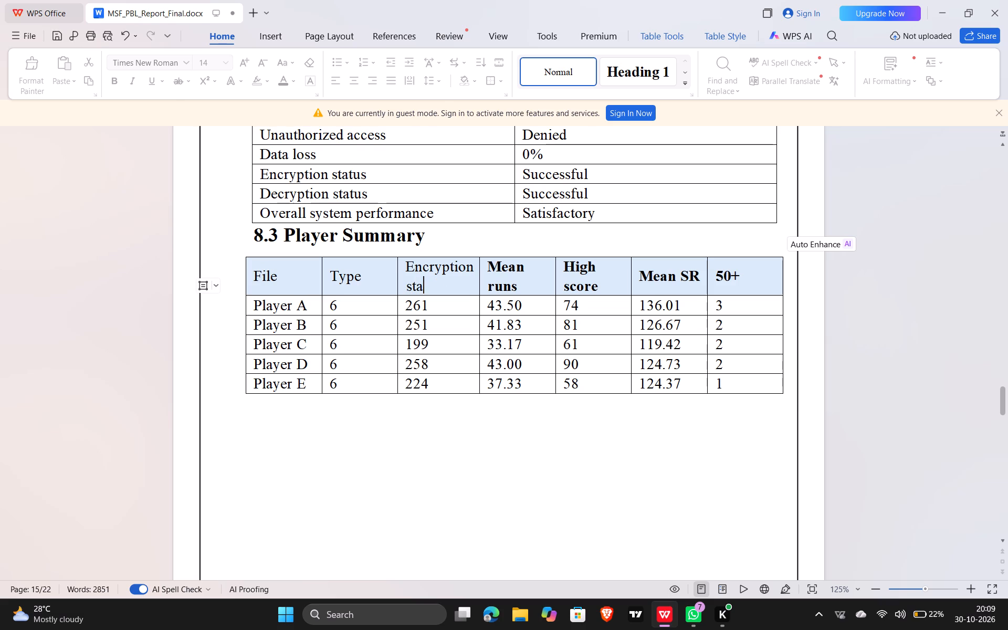
key("BackSpace")
key("BackSpace")
key("BackSpace")
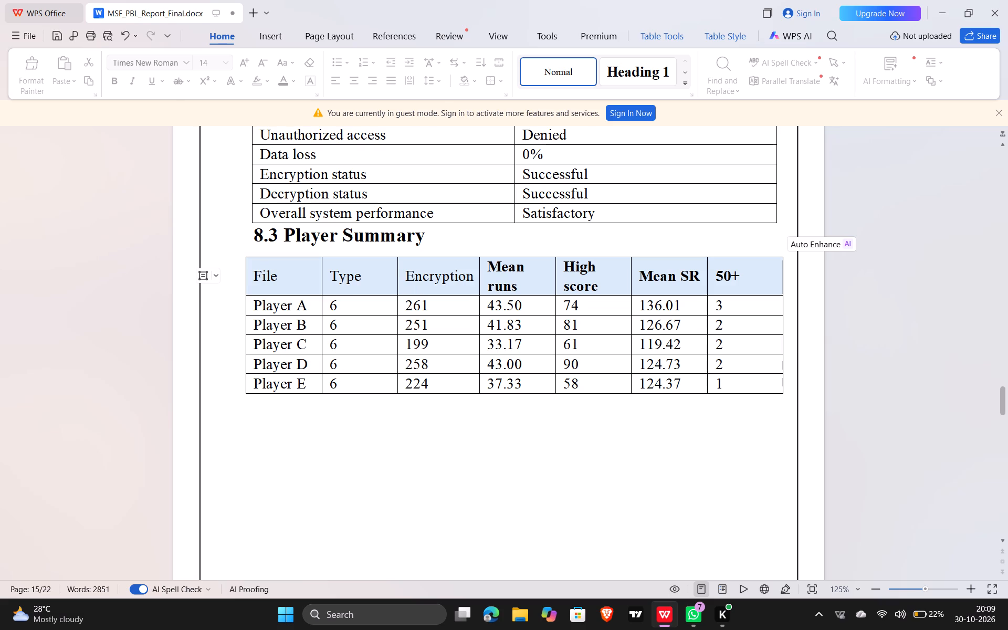
type("Sts")
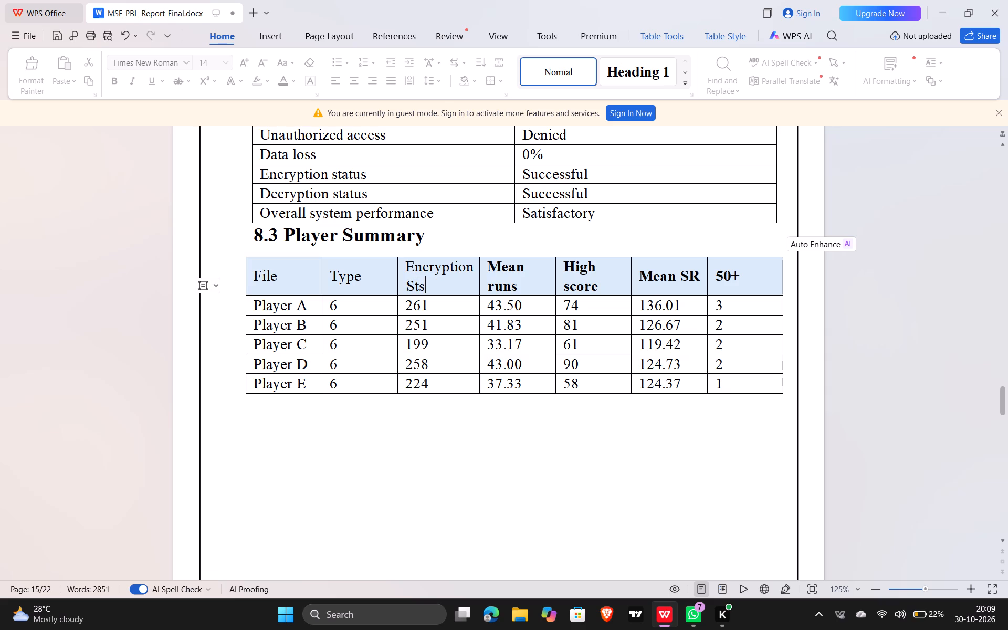
key("BackSpace")
type("atus")
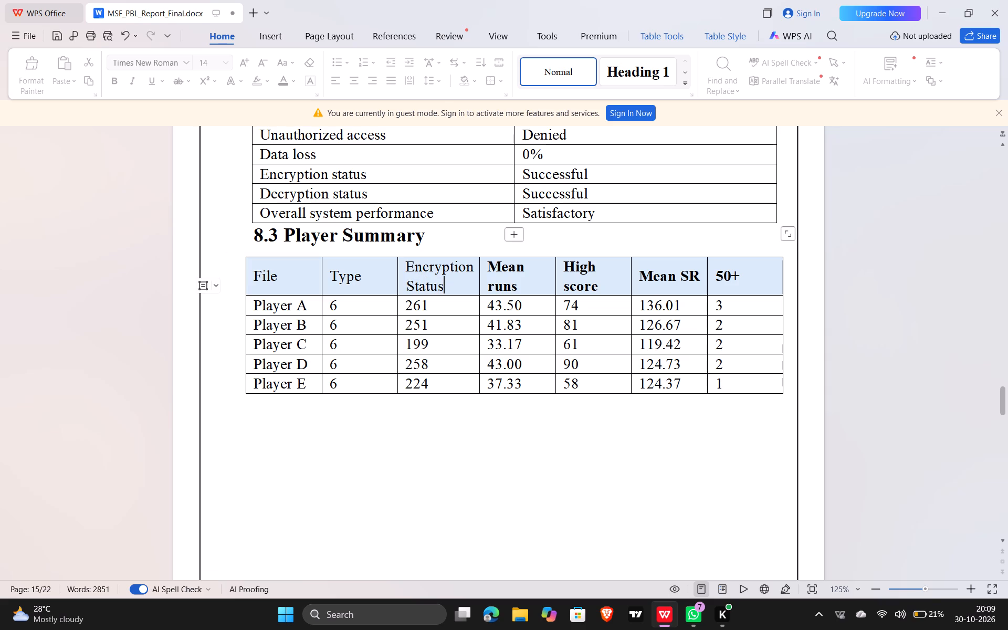
Replace the "Mean runs" column header in the 8.3 table with "Decryption Status".
left_click(489, 269)
left_click_drag(489, 269, 513, 287)
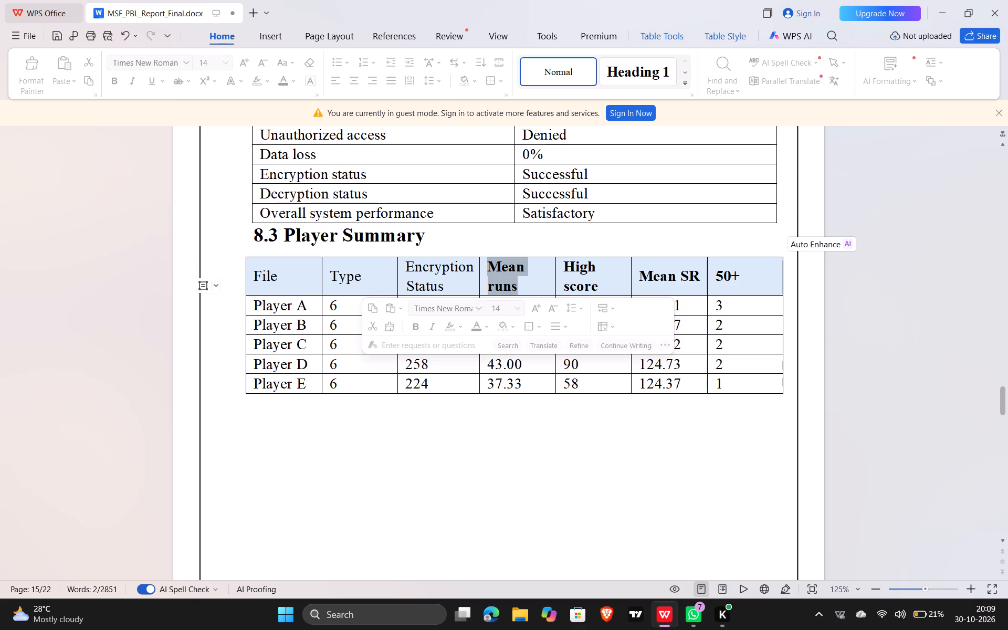
key("BackSpace")
type("Des")
key("BackSpace")
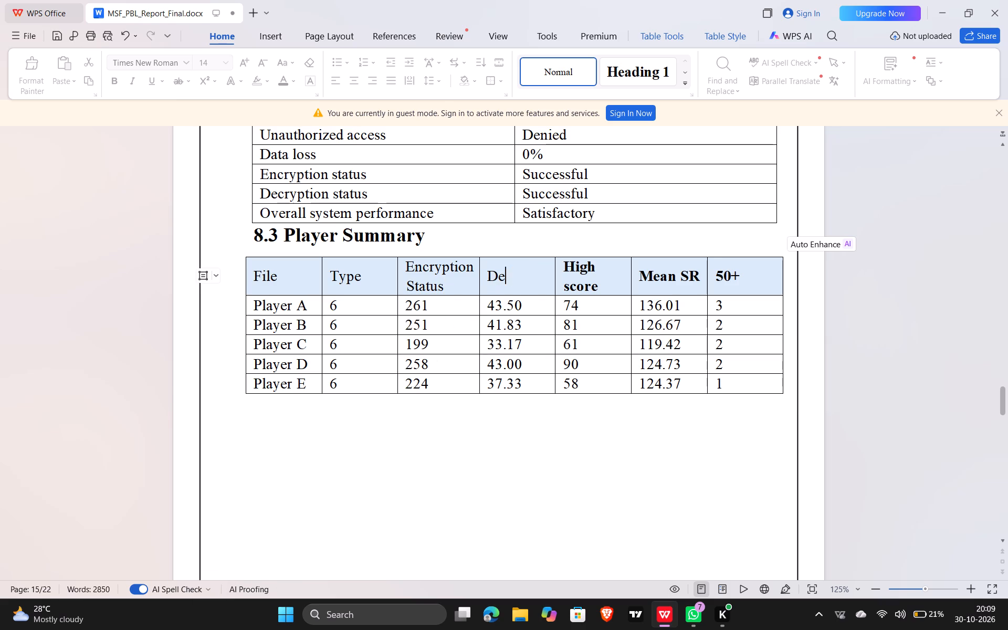
type("cr")
key("y")
type("ption")
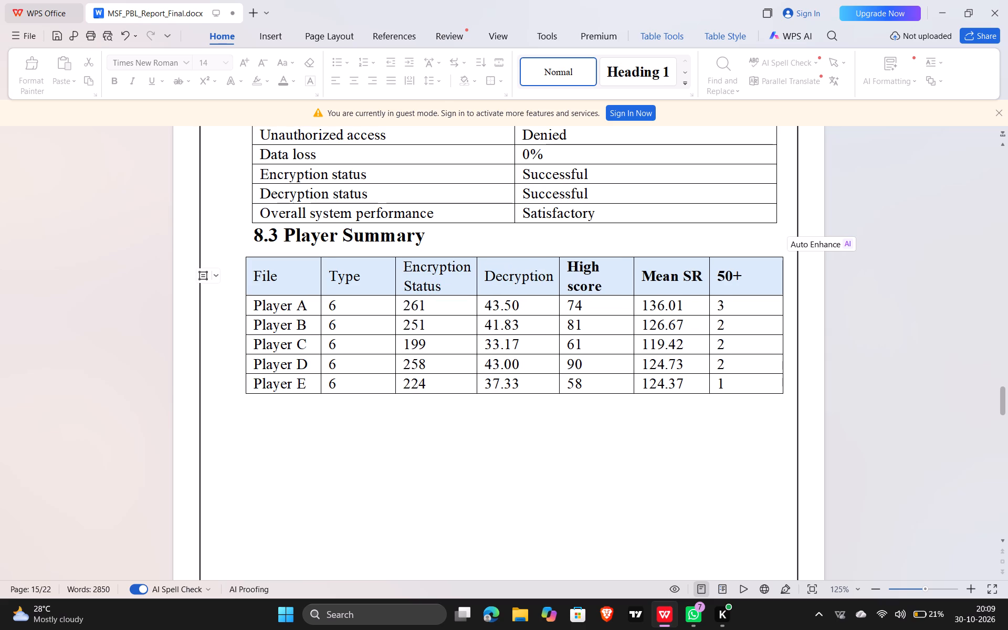
key("space")
type("Status")
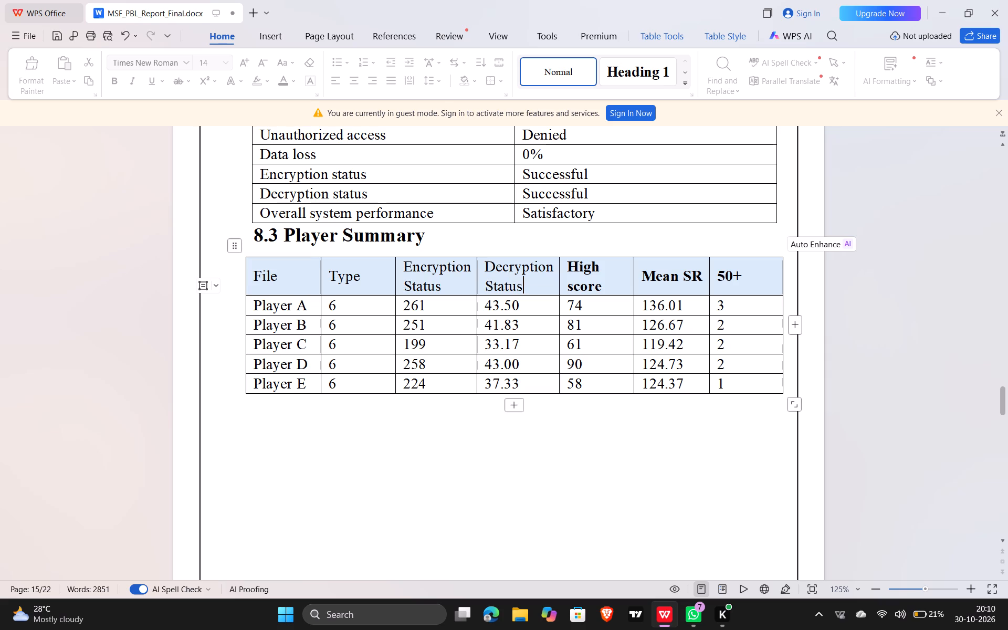
Delete the "High score", "Mean SR" and "50+" columns from the 8.3 table.
left_click_drag(567, 268, 658, 390)
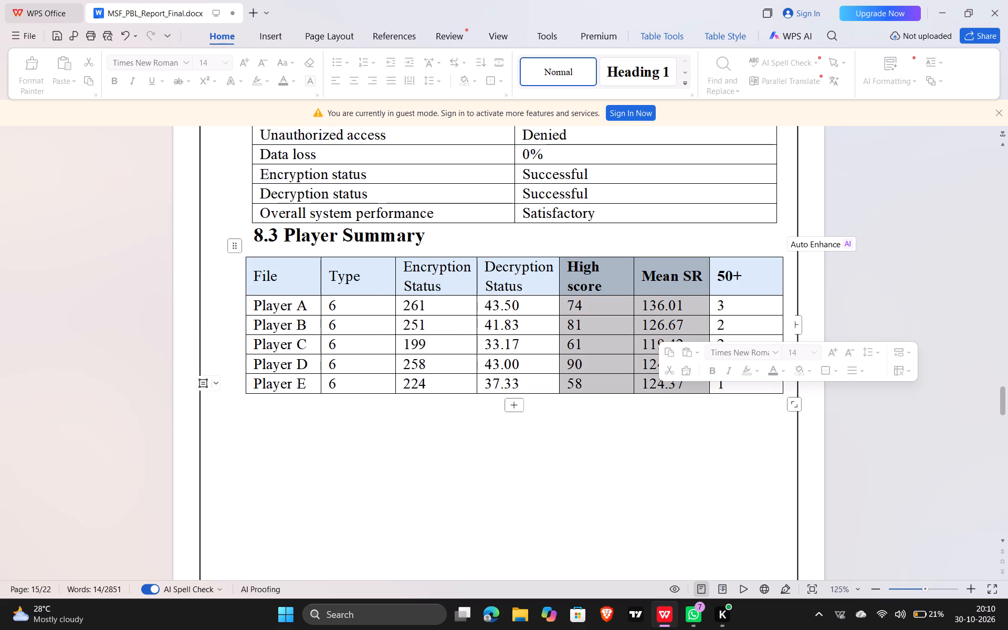
key("BackSpace")
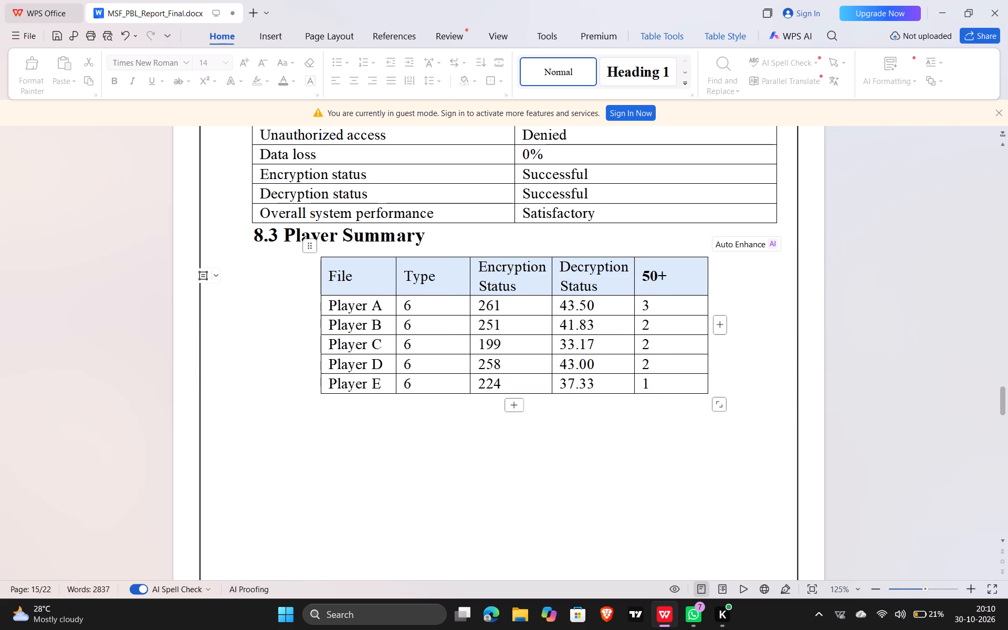
left_click_drag(644, 270, 684, 352)
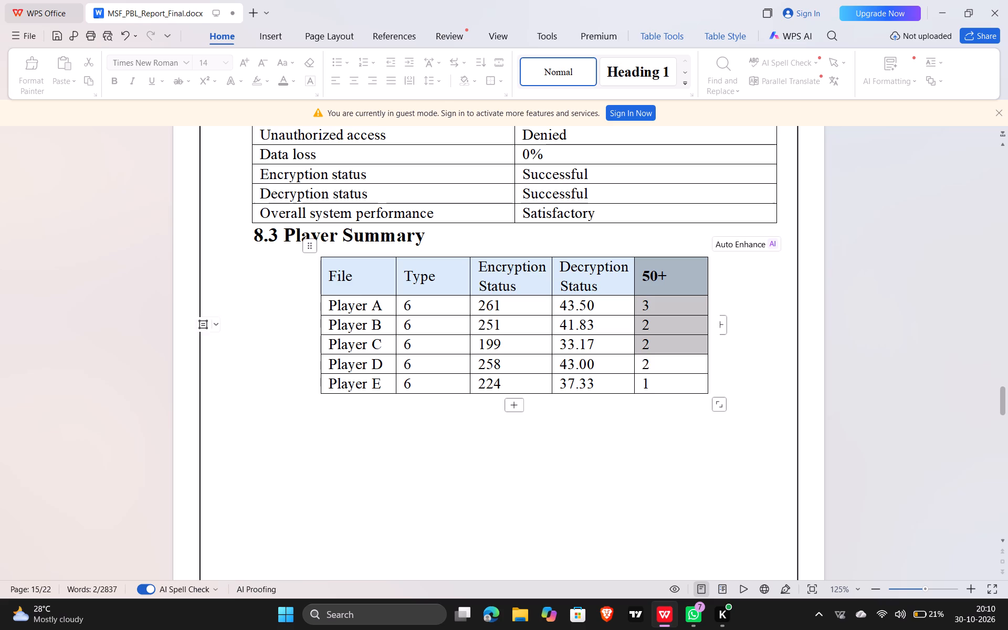
left_click_drag(684, 352, 689, 382)
key("BackSpace")
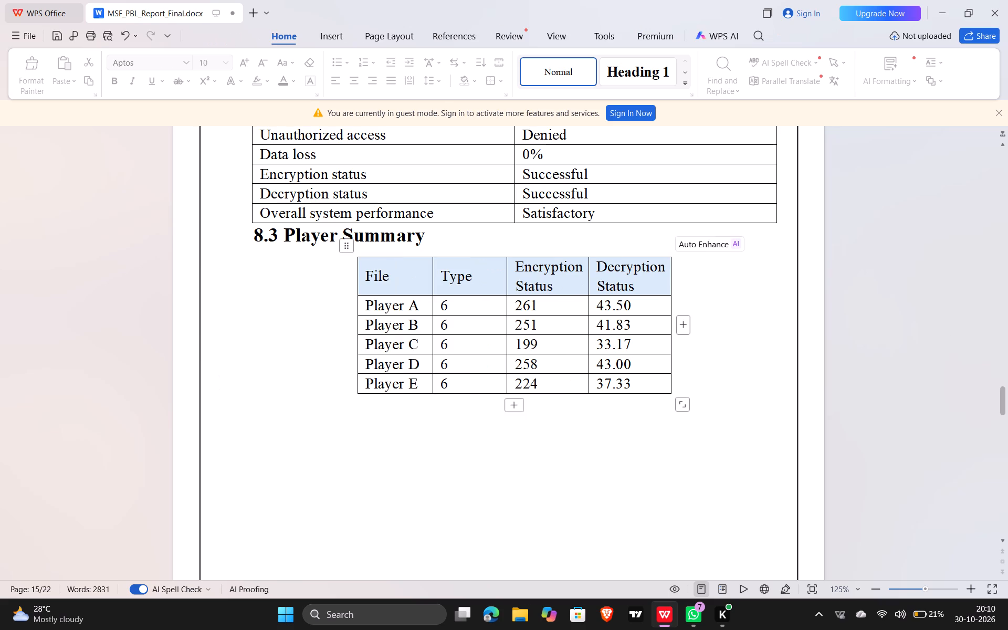
Rename the "Player A" row label in the 8.3 table as "File A".
left_click(403, 309)
key("BackSpace")
key("BackSpace")
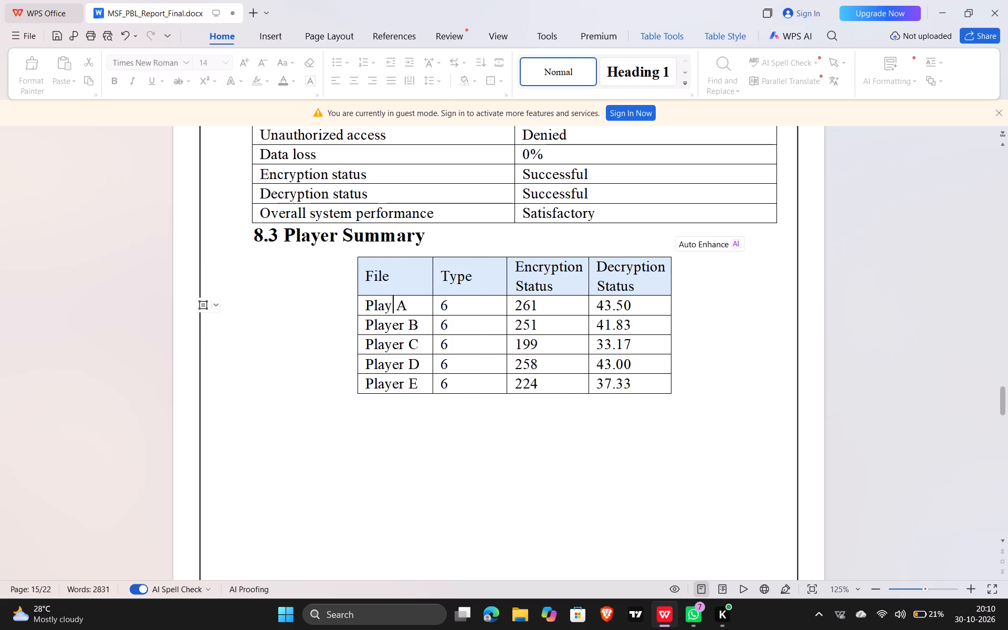
key("BackSpace")
key("BackSpace")
key("BackSpace")
key("BackSpace")
type("File")
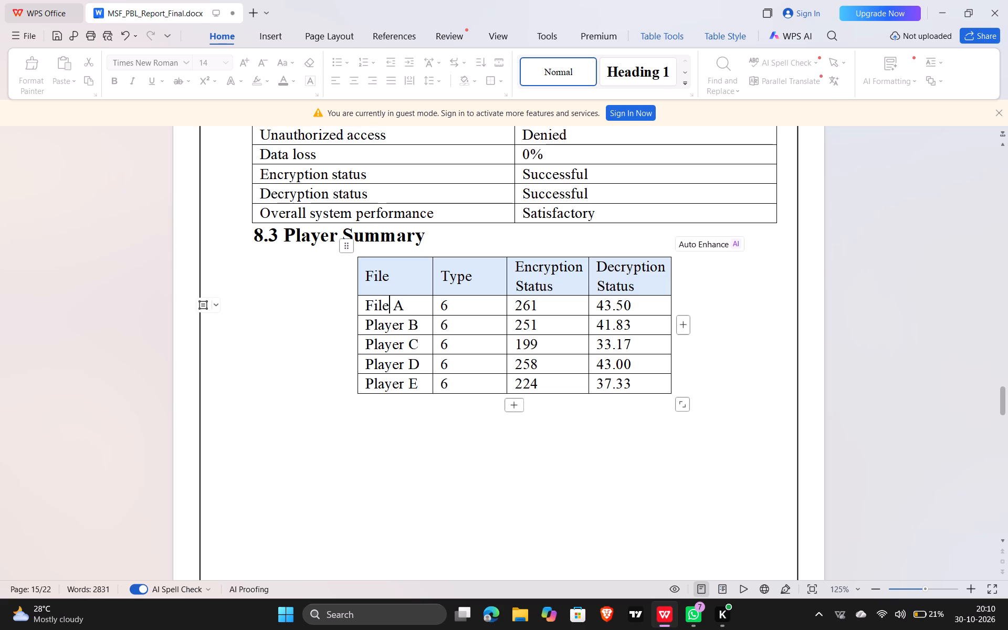
Rename the "Player B" row label in the 8.3 table as "File B".
left_click(405, 325)
key("BackSpace")
key("BackSpace")
key("BackSpace")
key("BackSpace")
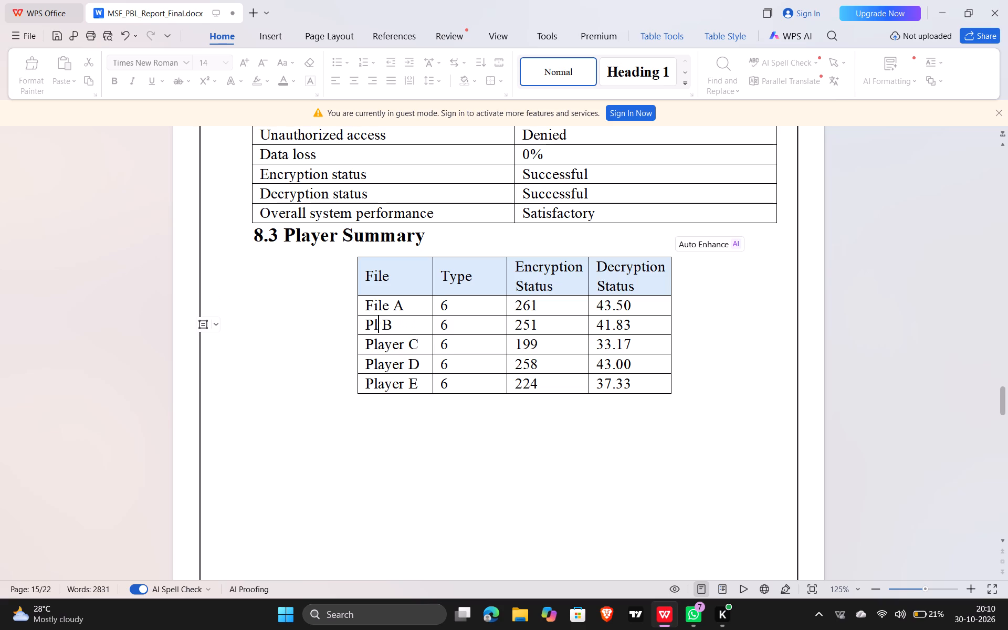
key("BackSpace")
key("BackSpace")
type("File")
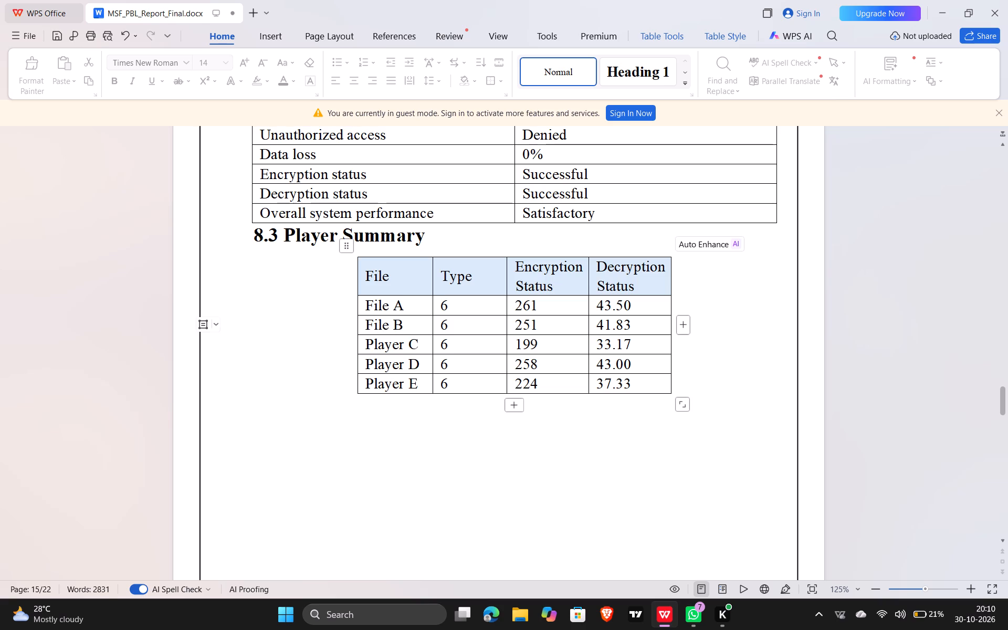
Rename the "Player C" row label in the 8.3 table as "File C".
left_click(403, 343)
key("BackSpace")
key("BackSpace")
key("BackSpace")
key("BackSpace")
key("BackSpace")
key("BackSpace")
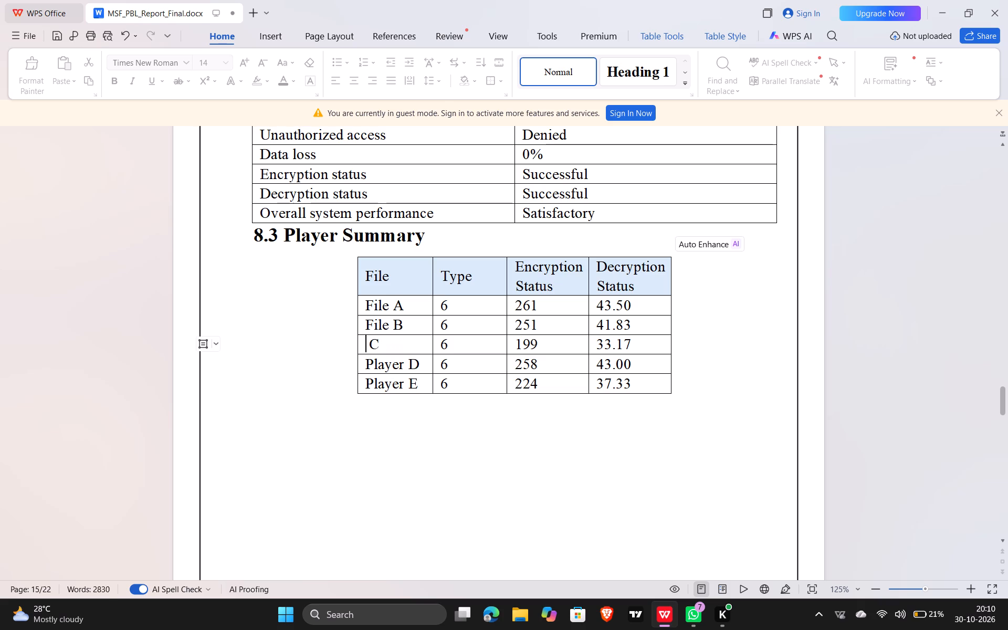
type("File")
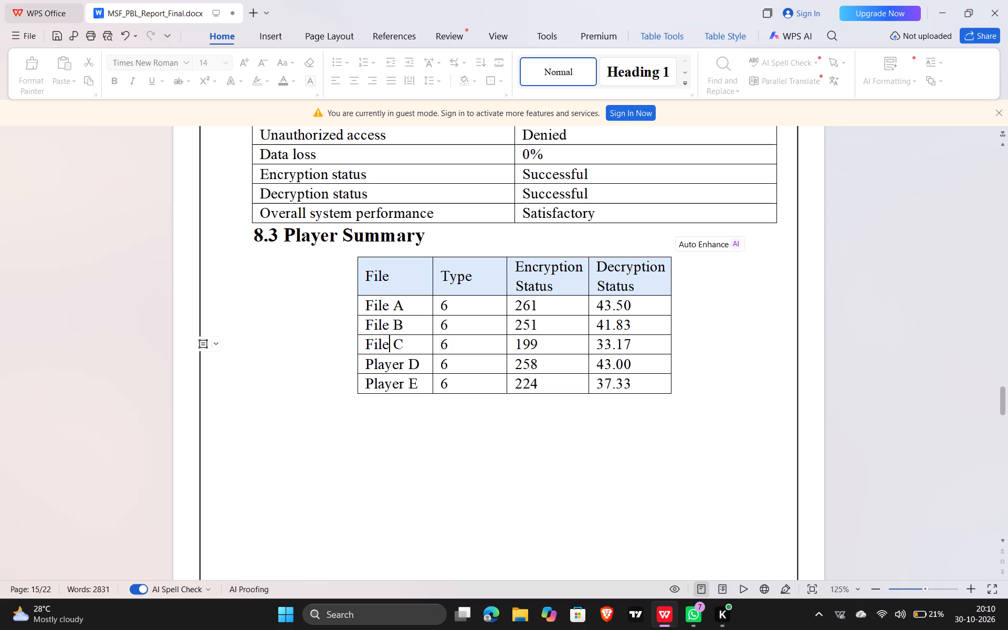
Rename the "Player D" row label in the 8.3 table as "File D".
left_click(405, 363)
key("BackSpace")
key("BackSpace")
key("BackSpace")
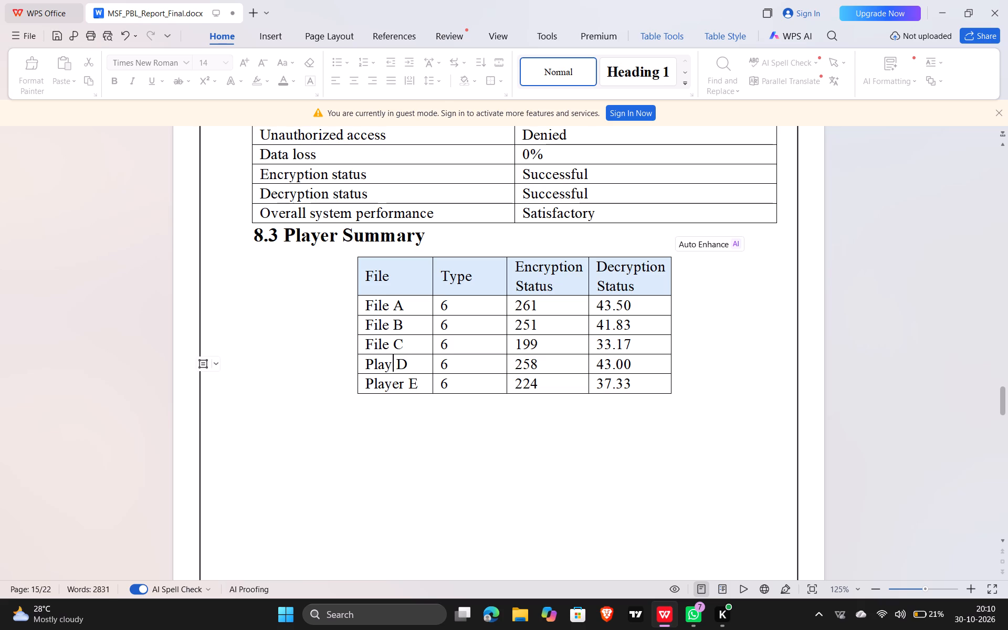
key("BackSpace")
key("BackSpace")
key("BackSpace")
type("File")
Rename the "Player E" row label in the 8.3 table as "File E".
left_click(406, 387)
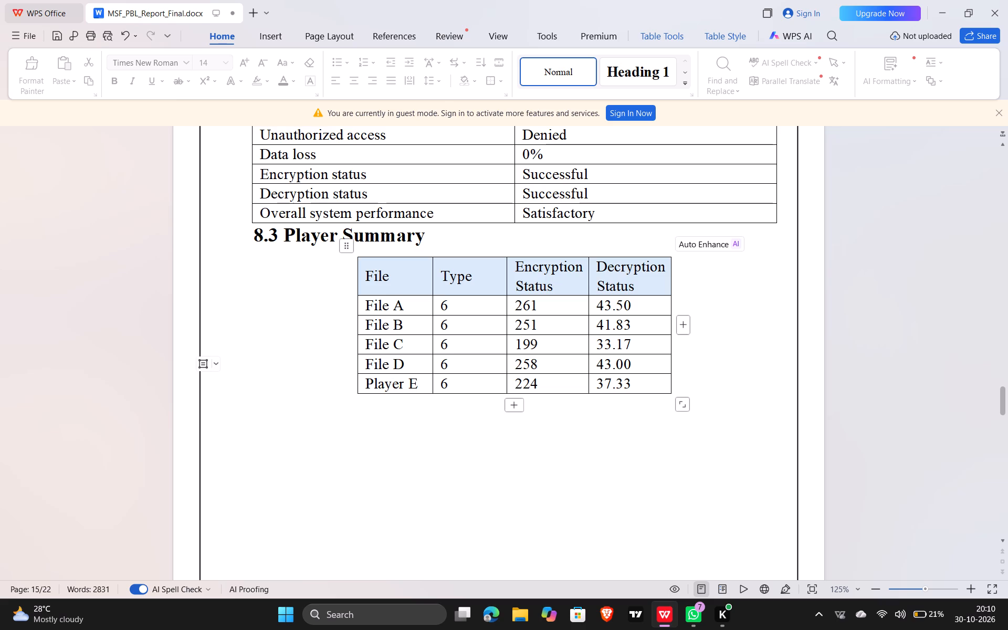
key("BackSpace")
key("BackSpace")
key("BackSpace")
key("BackSpace")
key("BackSpace")
key("BackSpace")
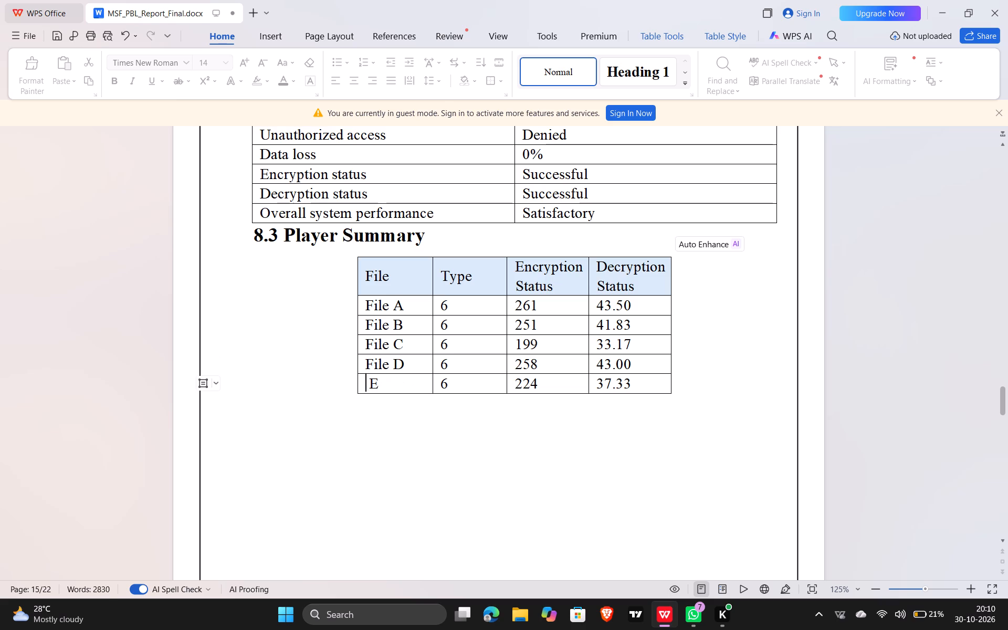
type("File")
In the Type column of the 8.3 table, enter "PDF" for File A and "DOCX" for File B.
left_click(449, 310)
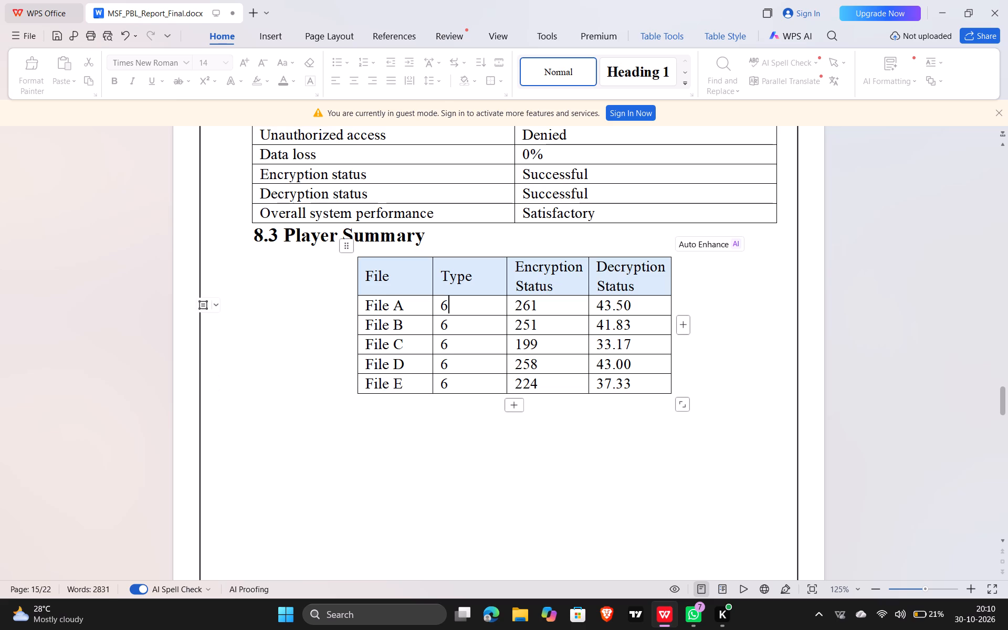
key("BackSpace")
key("BackSpace")
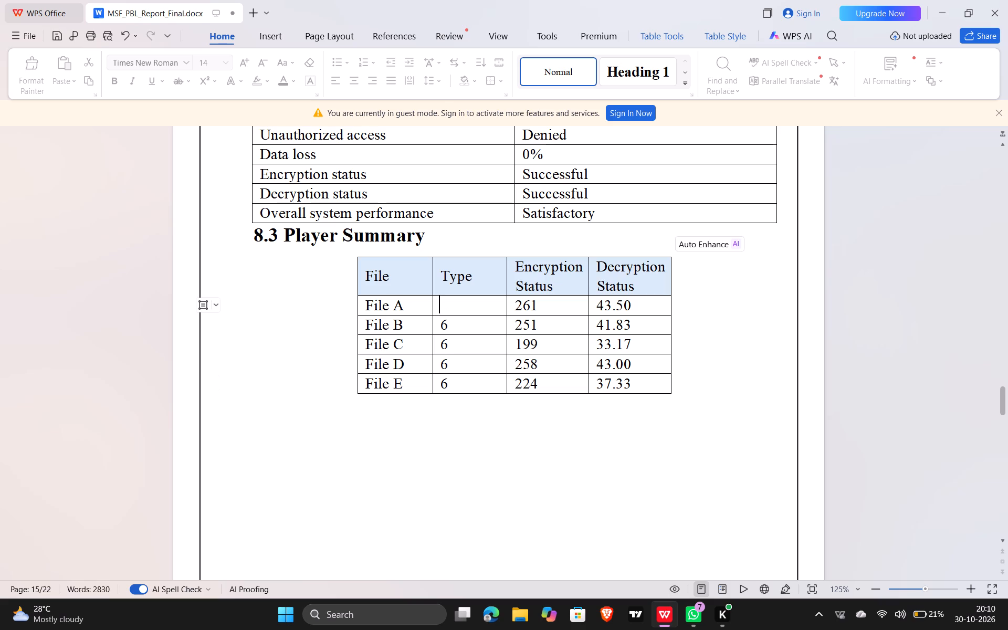
type("PDF")
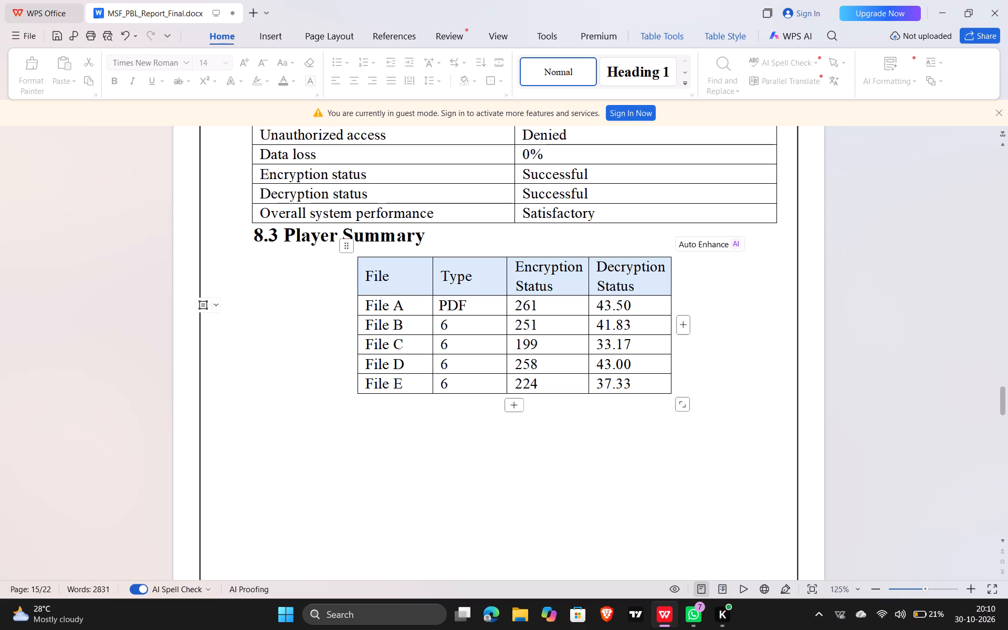
left_click(453, 325)
key("BackSpace")
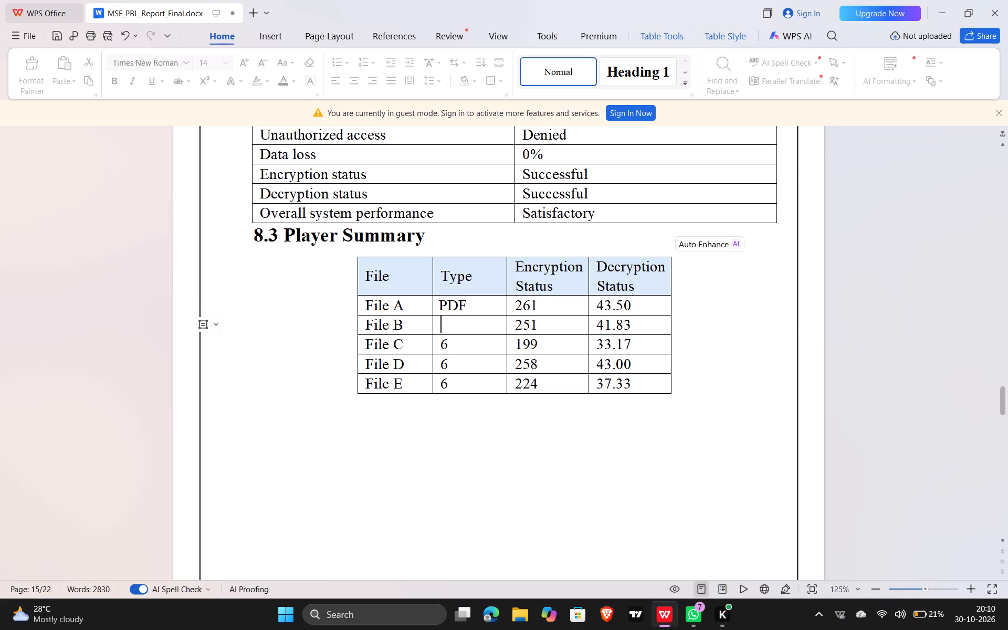
key("shift+c")
key("BackSpace")
type("DOCX")
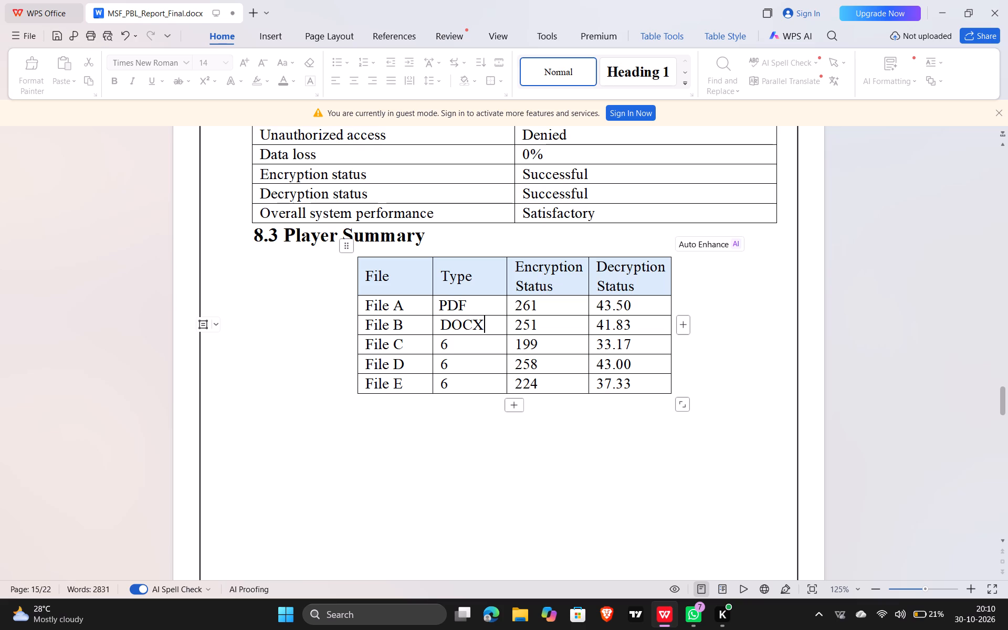
Complete the Type column of the 8.3 table with "TXT" for File C, "JPG" for File D and "PNG" for File E.
left_click(458, 342)
key("BackSpace")
type("TXT")
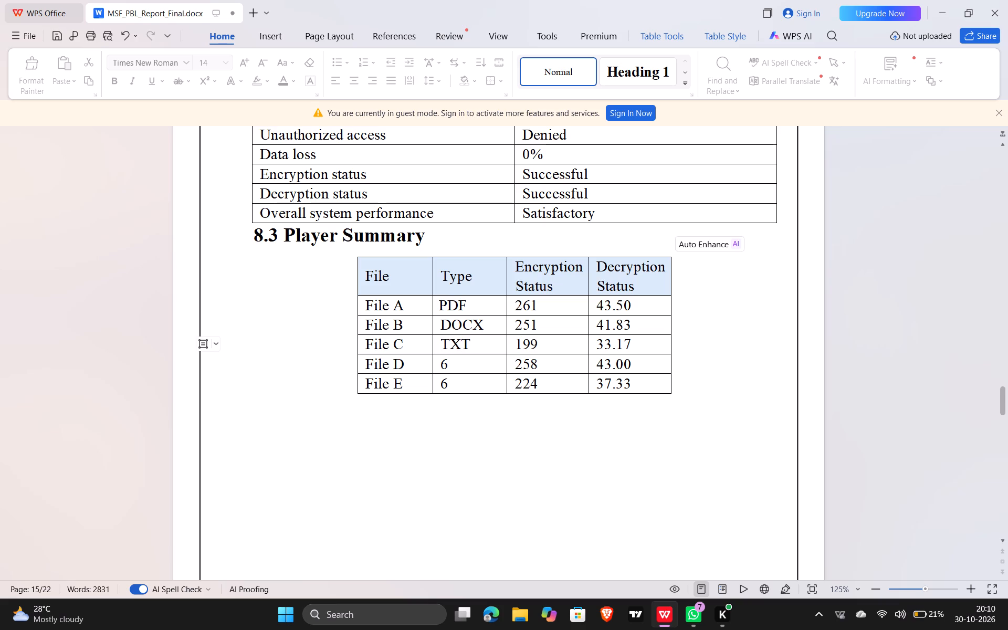
left_click(464, 369)
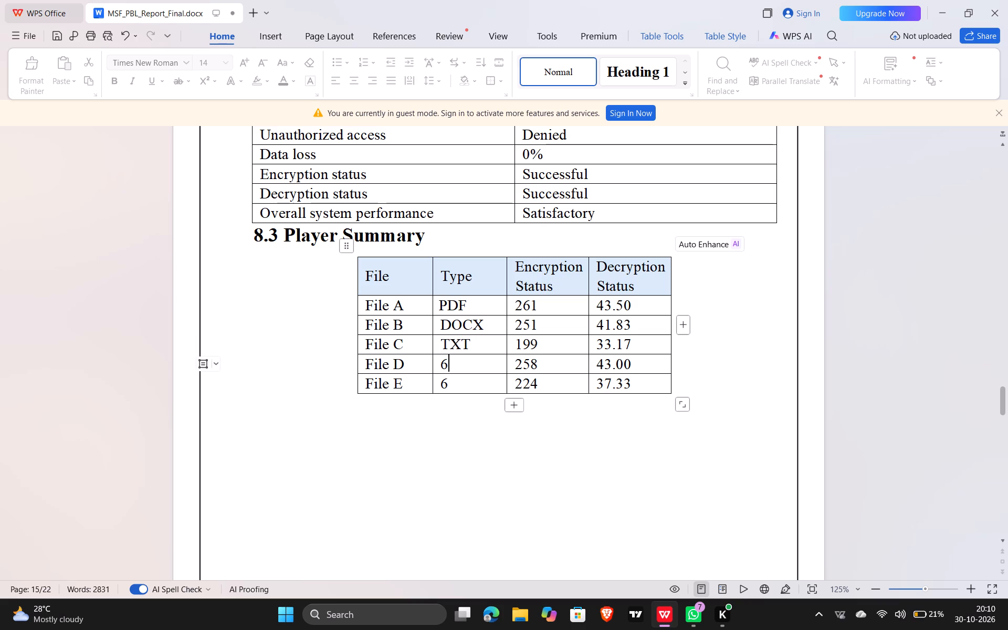
key("BackSpace")
type("JP")
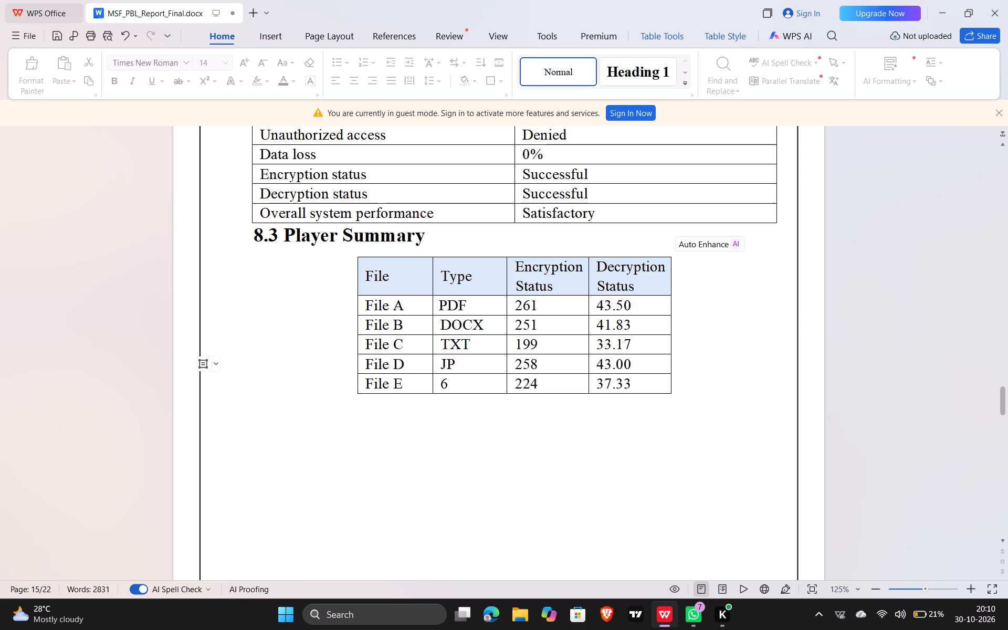
key("shift+g")
left_click(465, 383)
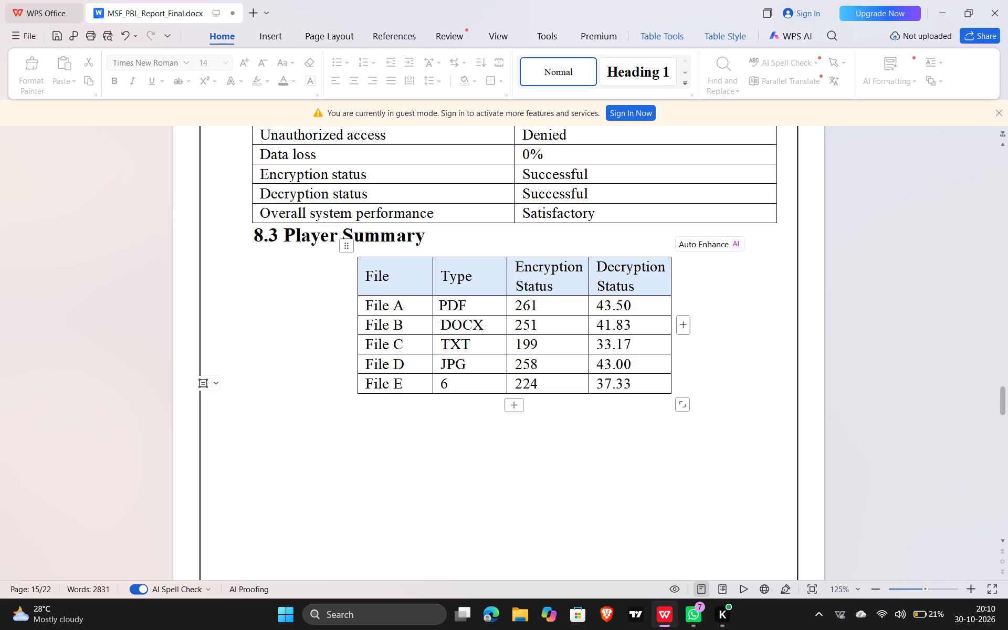
key("BackSpace")
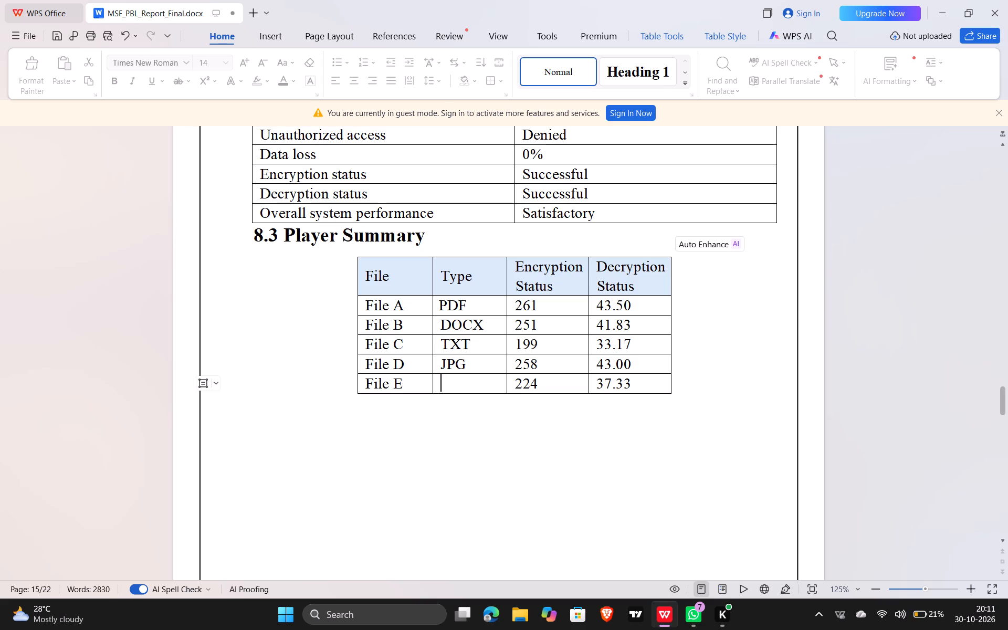
type("PNG")
Replace File A's Encryption Status value in the 8.3 table with "Success".
left_click(544, 311)
key("BackSpace")
key("BackSpace")
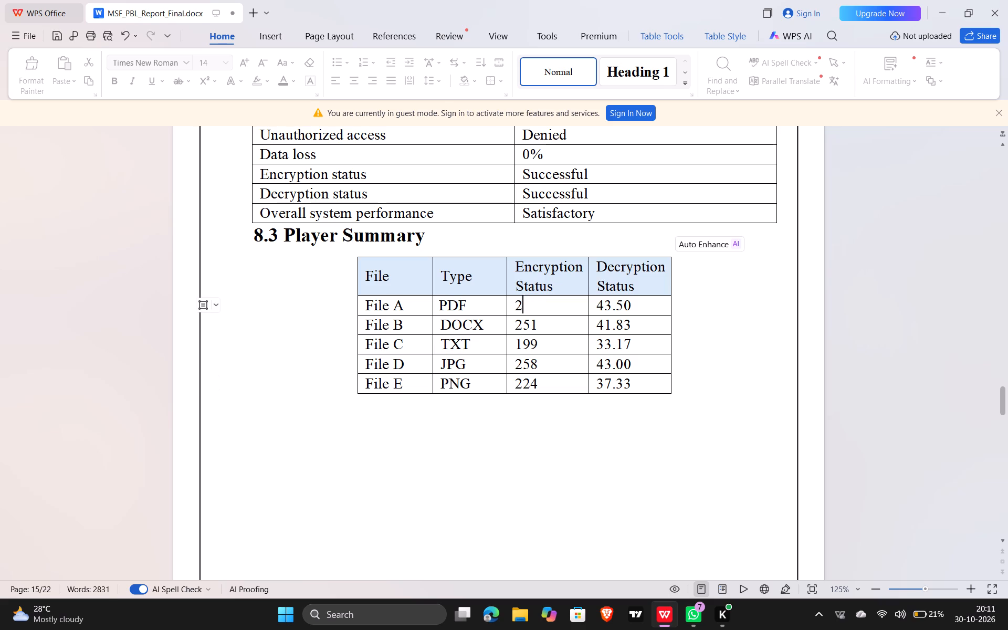
key("BackSpace")
type("Su")
type("ccess")
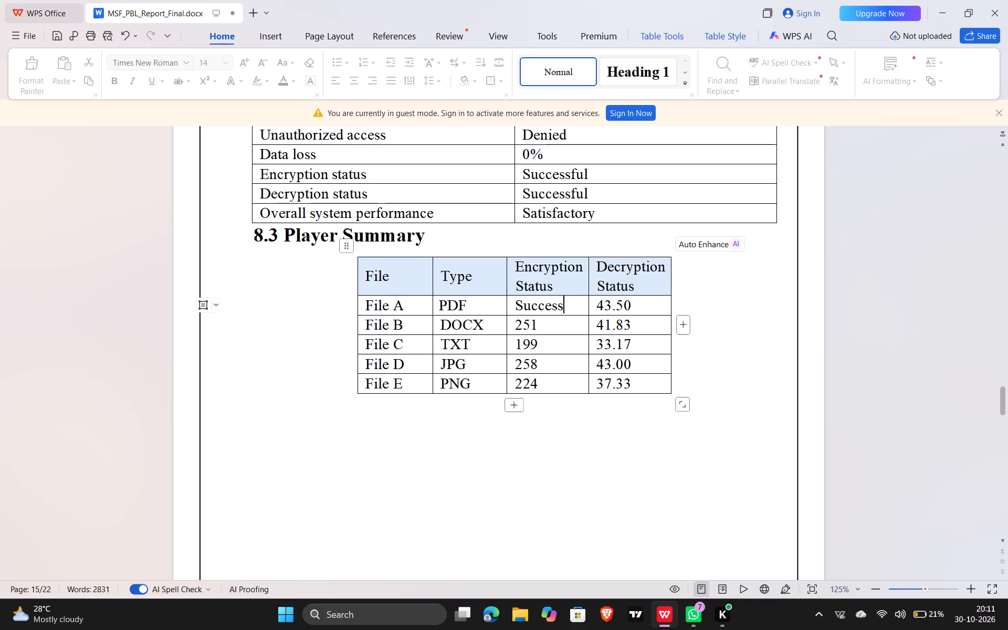
left_click_drag(516, 306, 566, 309)
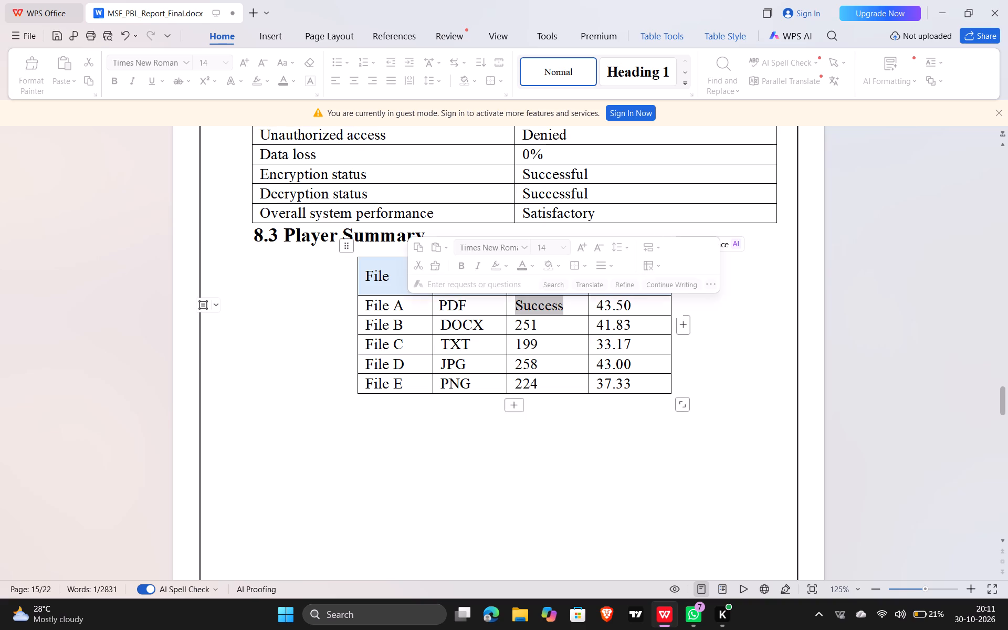
key("BackSpace")
left_click(566, 309)
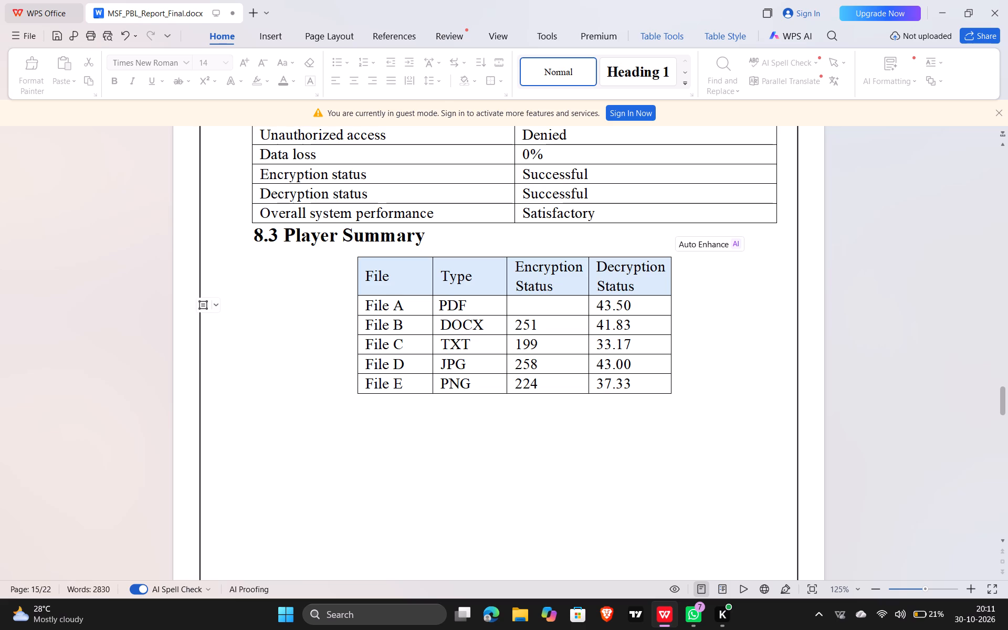
key("shift+s")
type("ucc")
type("ess")
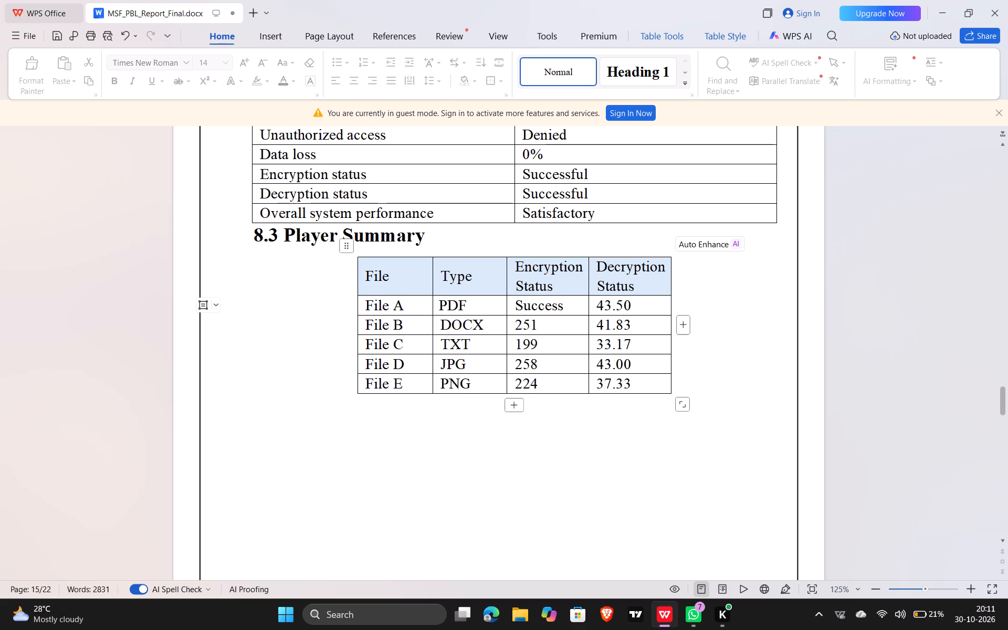
Copy "Success" from File A's Encryption Status to File B's, replacing the number there.
left_click_drag(518, 306, 566, 310)
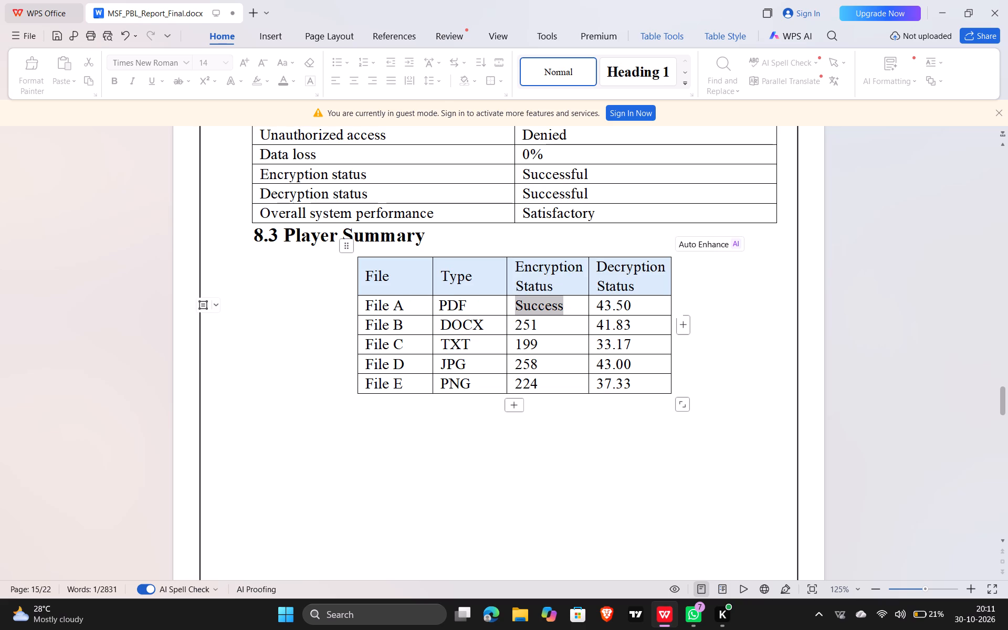
key("ctrl+c")
left_click(543, 321)
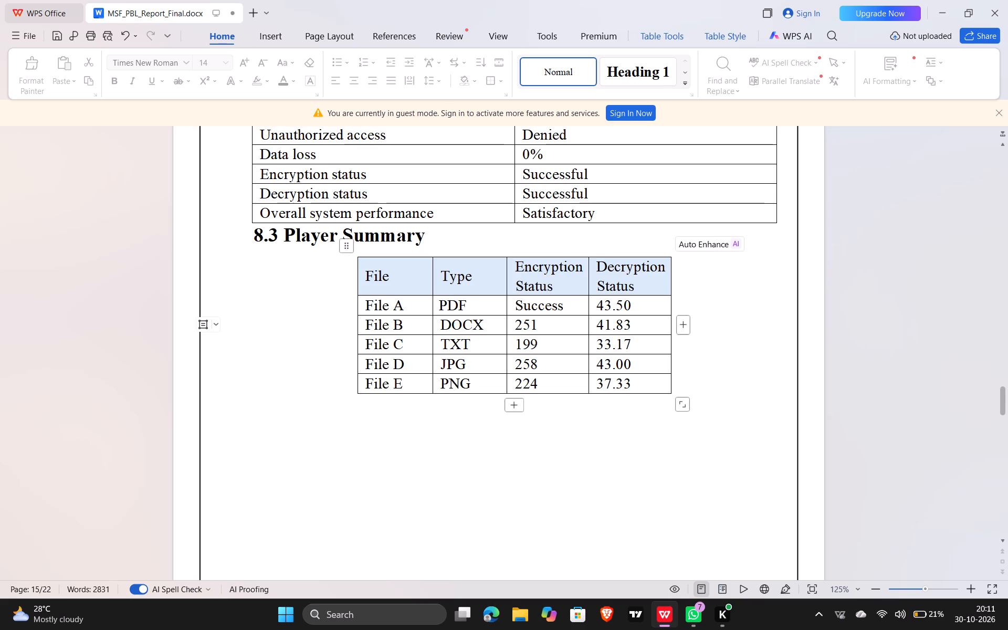
key("ctrl+v")
key("Left")
key("Left")
key("Left")
key("Left")
key("Left")
key("Left")
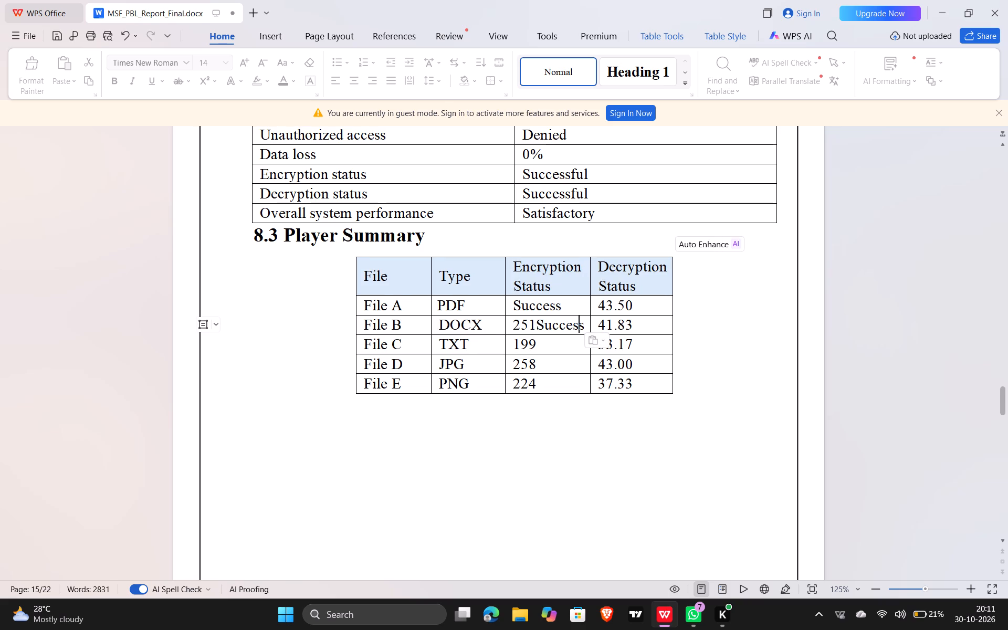
key("Left")
key("Left")
key("Right")
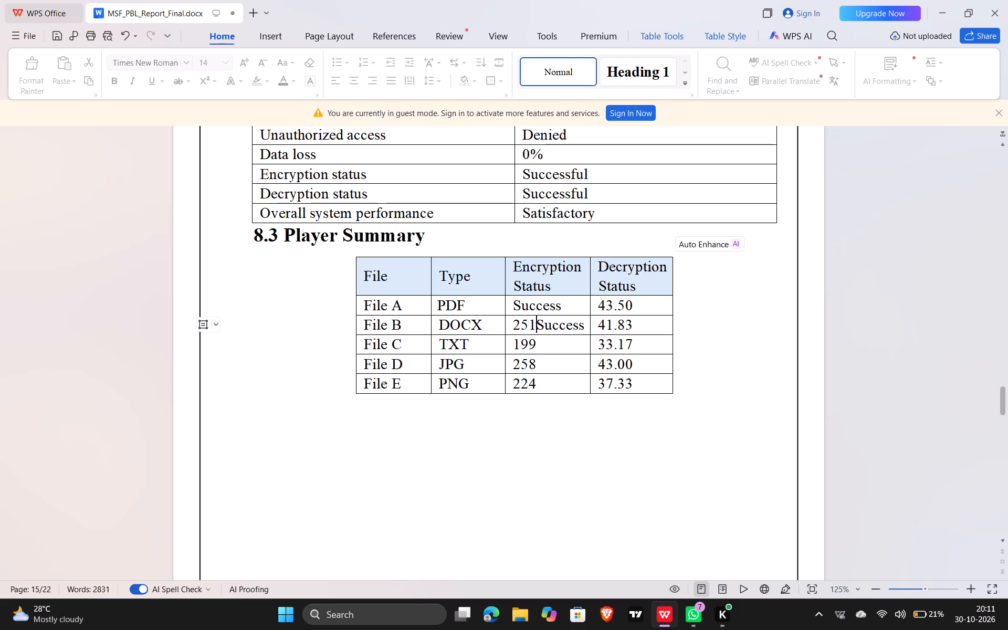
key("BackSpace")
key("BackSpace")
key("BackSpace")
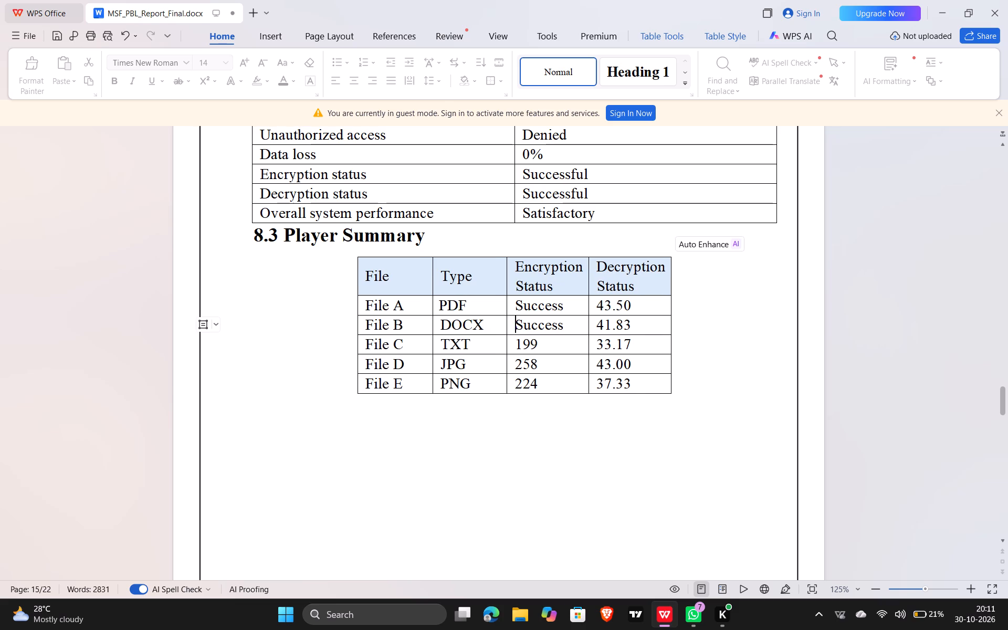
Replace the Encryption Status values of File C, File D and File E with the copied "Success".
left_click_drag(518, 345, 543, 348)
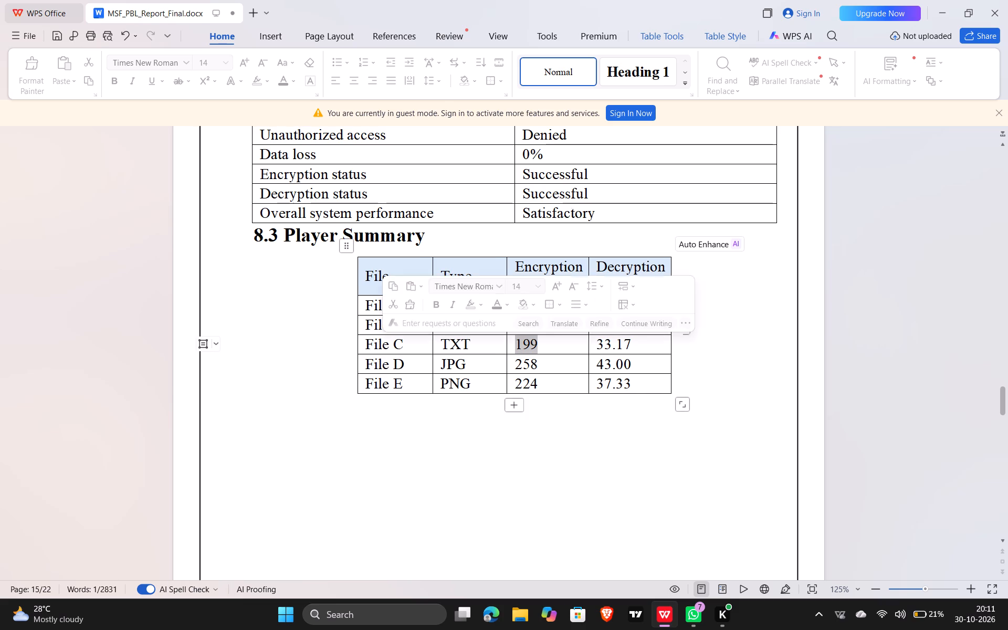
key("ctrl+v")
left_click_drag(516, 364, 542, 370)
key("ctrl+v")
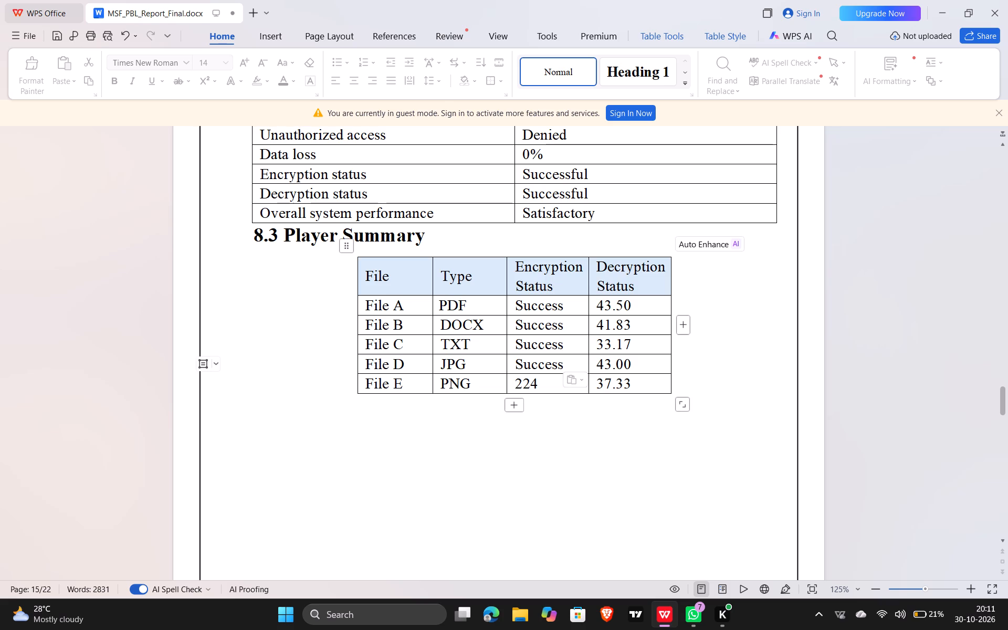
left_click_drag(517, 382, 548, 388)
key("ctrl+v")
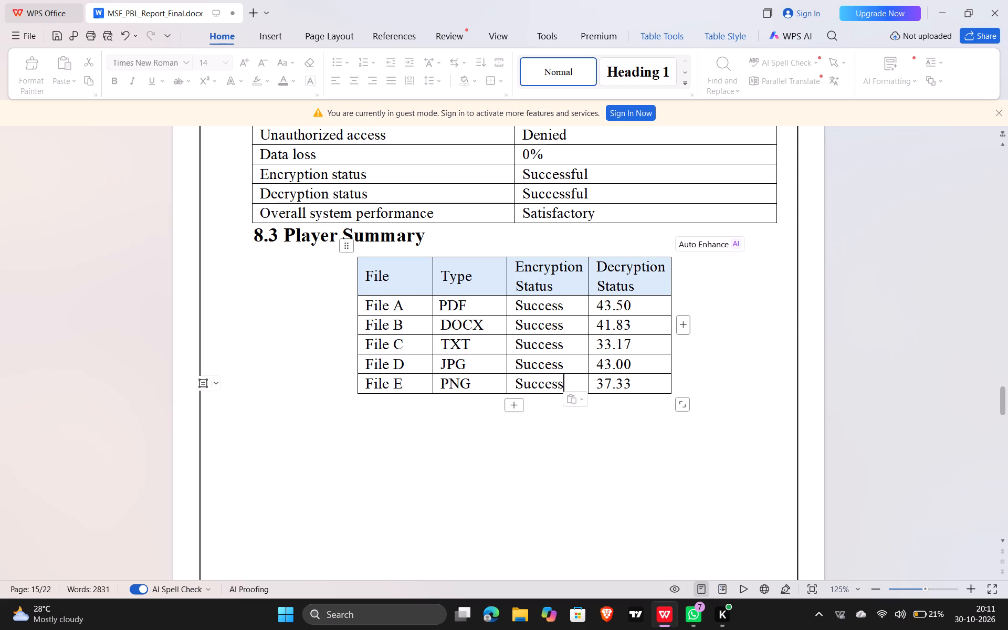
Replace the Decryption Status values of File A through File E in the 8.3 table with the copied "Success".
left_click_drag(599, 303, 651, 302)
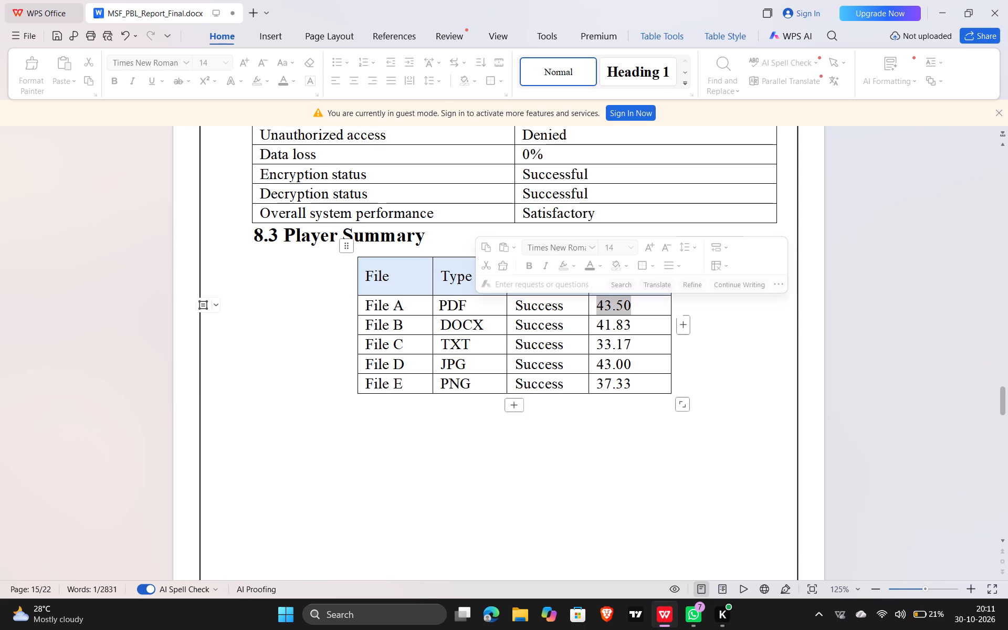
key("ctrl+v")
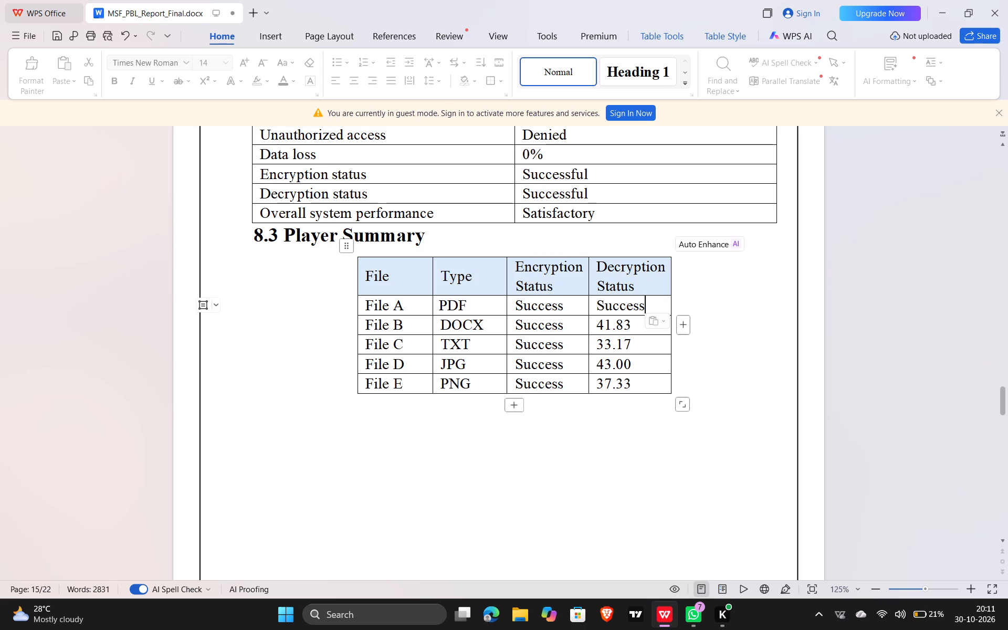
left_click_drag(594, 325, 635, 327)
key("ctrl+v")
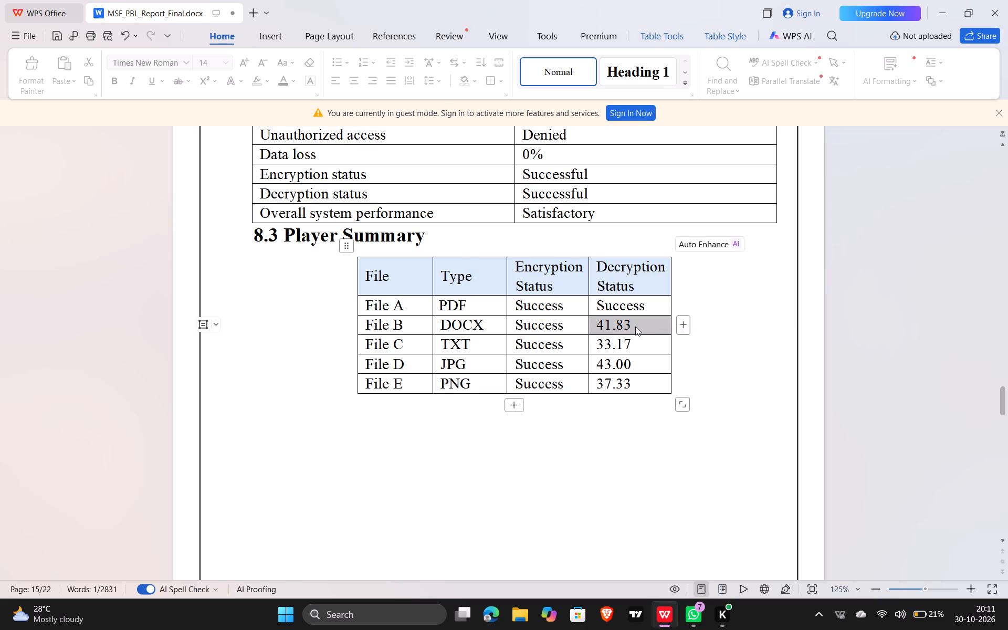
left_click_drag(599, 344, 644, 345)
key("ctrl+v")
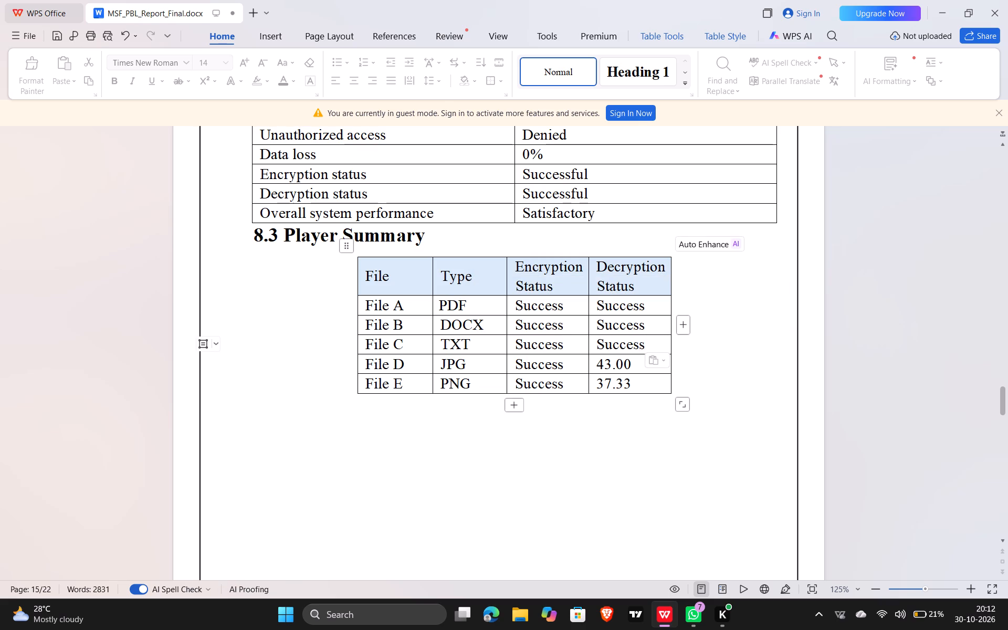
left_click_drag(596, 365, 637, 367)
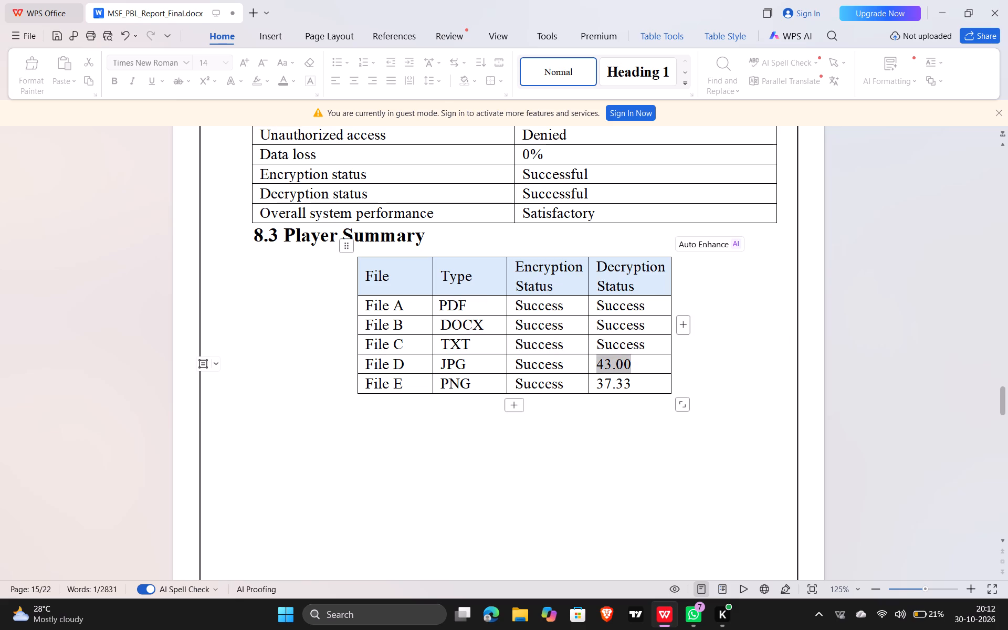
key("ctrl+v")
left_click_drag(596, 384, 636, 386)
key("ctrl+v")
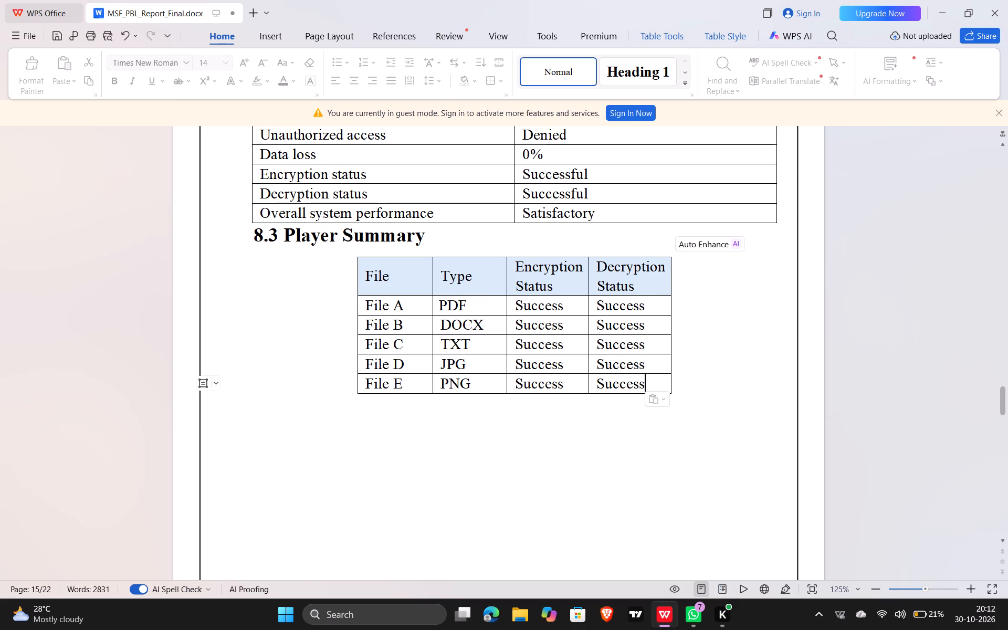
Delete surplus blank lines between the 8.3 file table and the 8.4 Sample Test Cases heading to pull the test table onto one page.
scroll(636, 386, "down", 8)
scroll(636, 386, "up", 1)
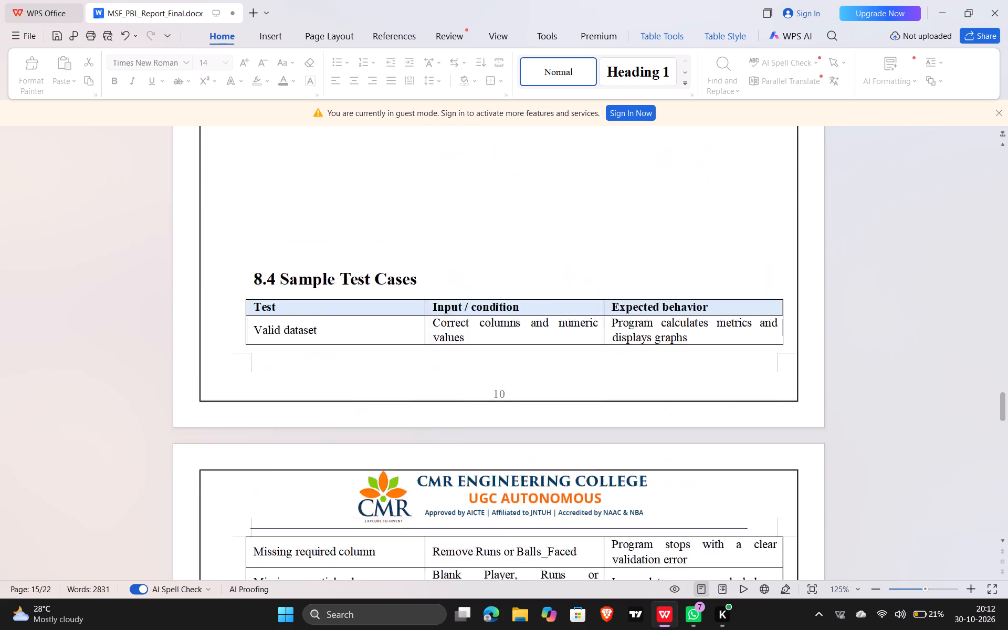
scroll(636, 386, "up", 1)
left_click(306, 413)
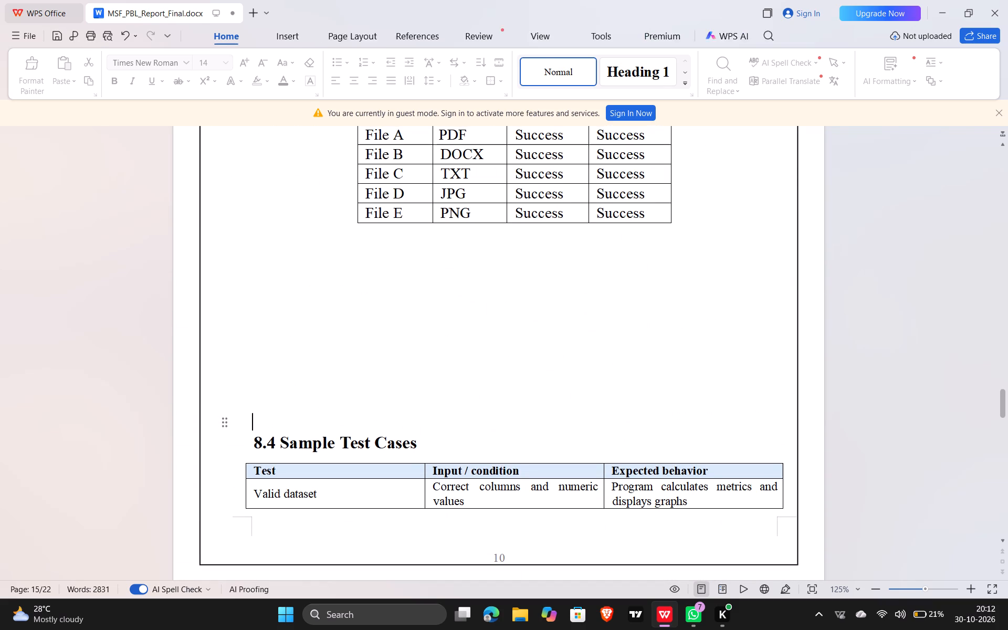
key("BackSpace")
key("BackSpace")
key("BackSpace")
key("BackSpace")
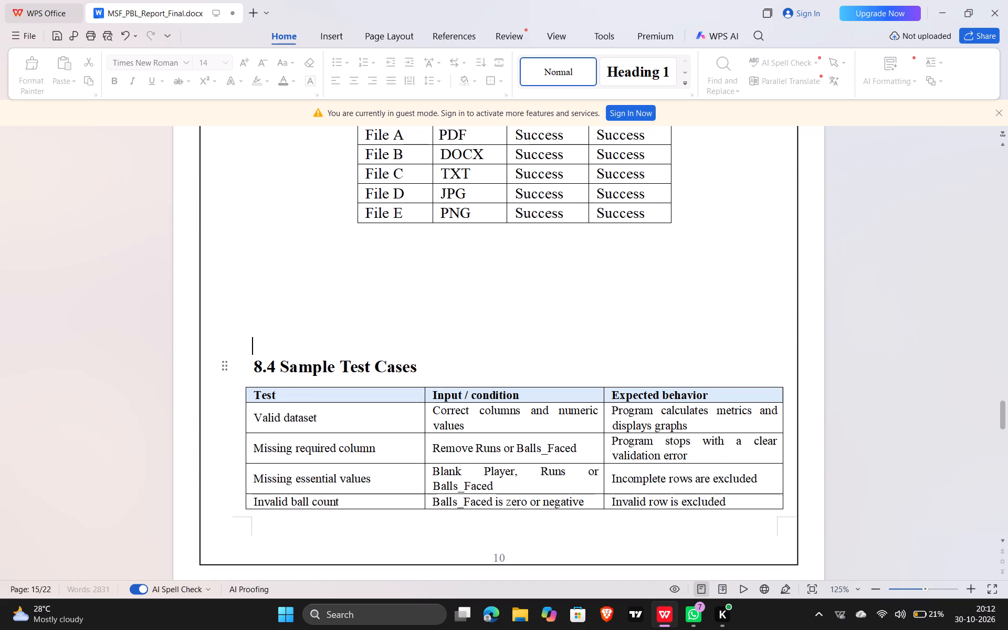
key("BackSpace")
key("BackSpace")
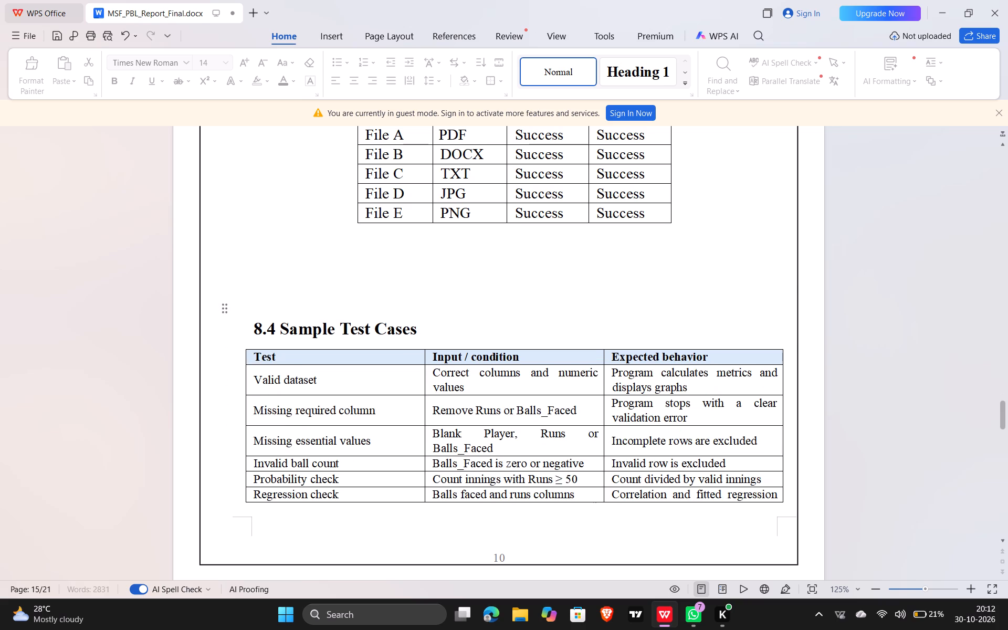
scroll(353, 440, "down", 1)
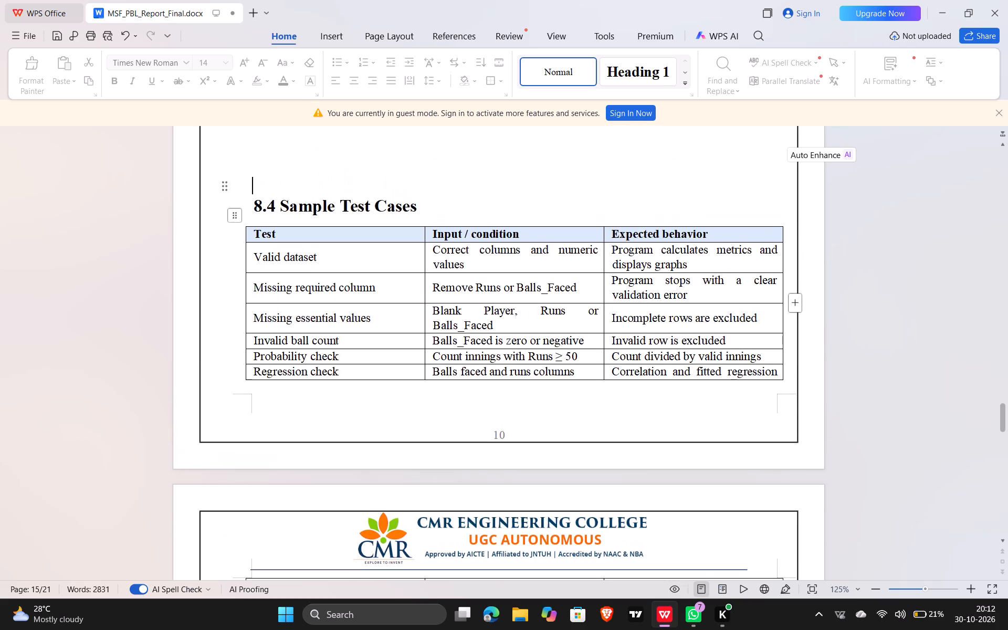
scroll(353, 440, "down", 1)
key("BackSpace")
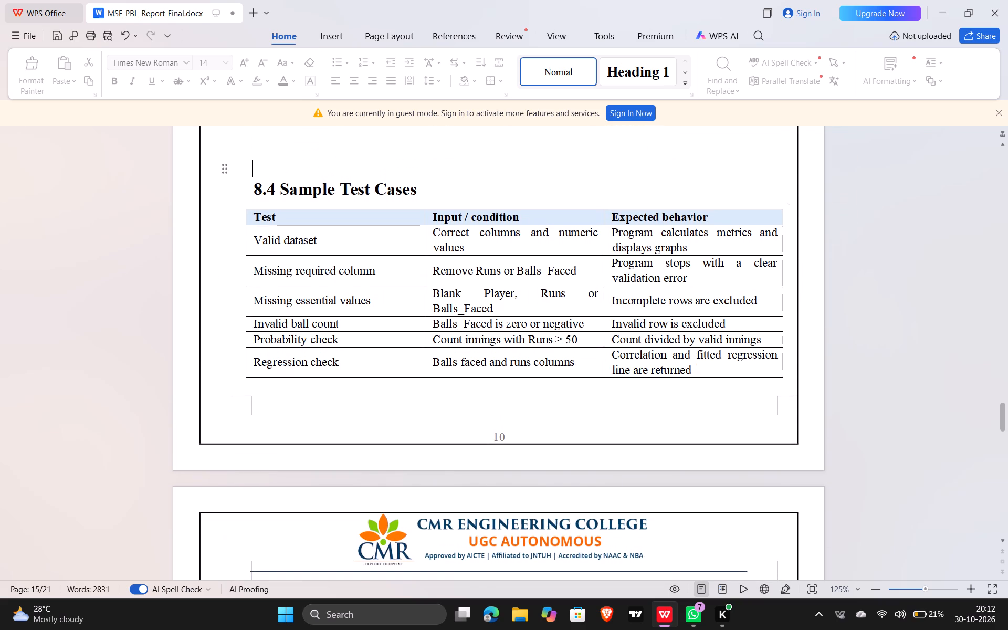
Look through the figures and section 8.5 Output Graphs after the 8.4 table, and recheck the 8.3 table.
scroll(403, 476, "down", 3)
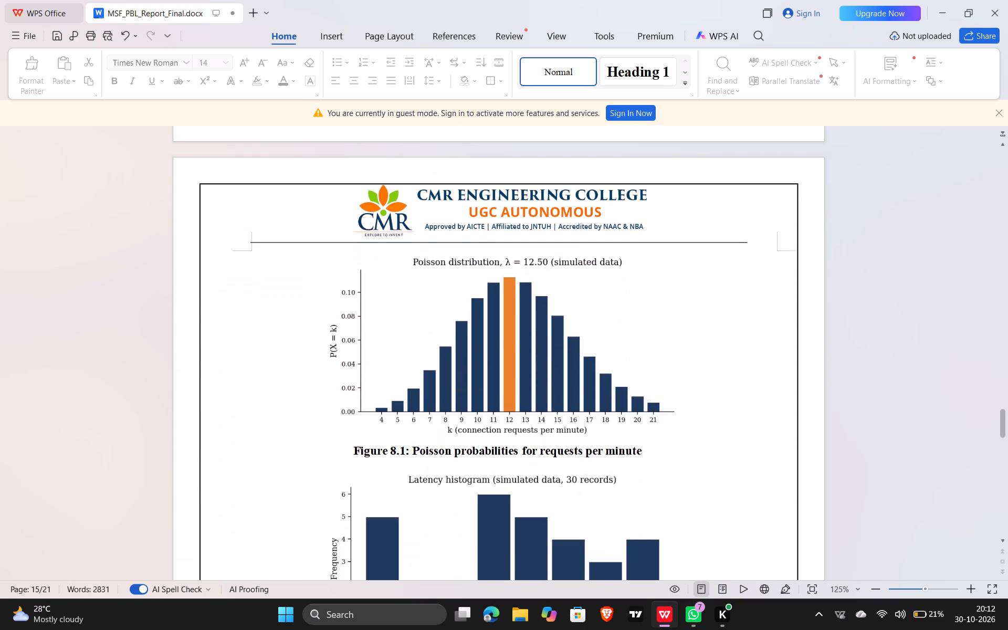
scroll(403, 476, "down", 8)
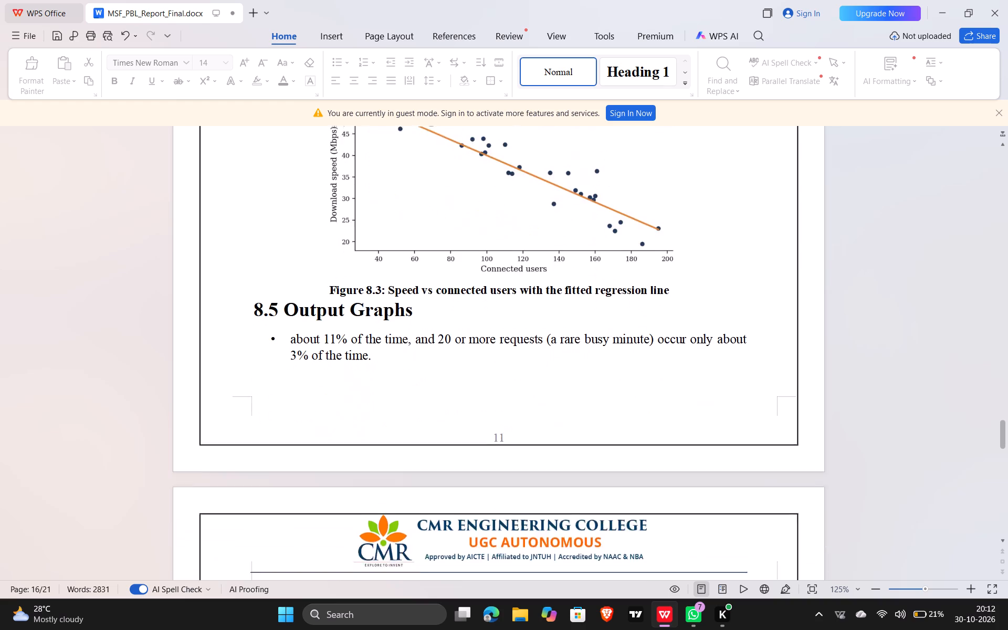
scroll(403, 476, "down", 2)
scroll(403, 476, "up", 5)
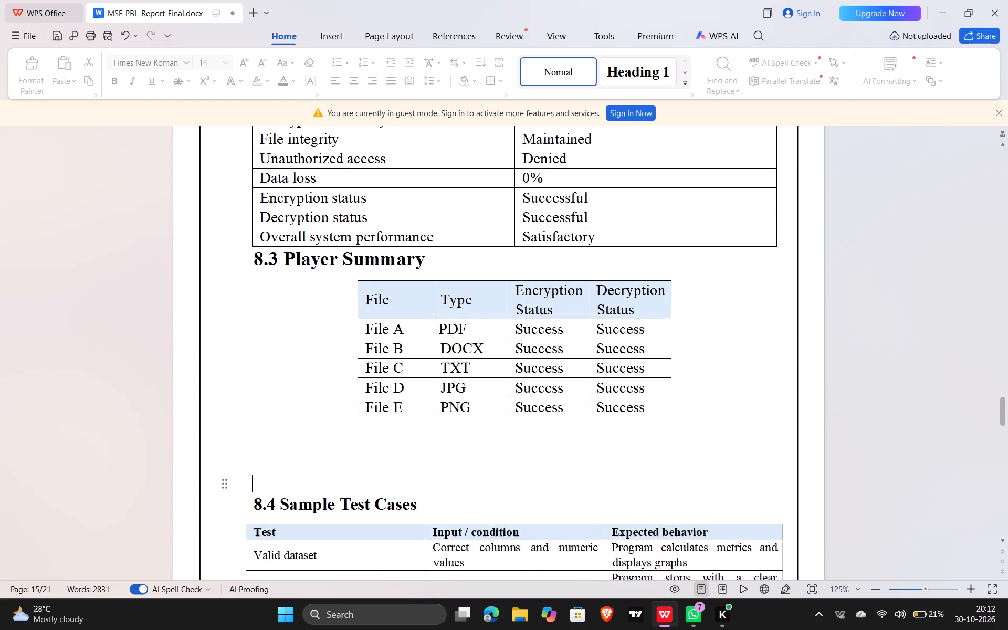
Place the text cursor at the start of the 8.4 Sample Test Cases heading.
scroll(403, 476, "down", 2)
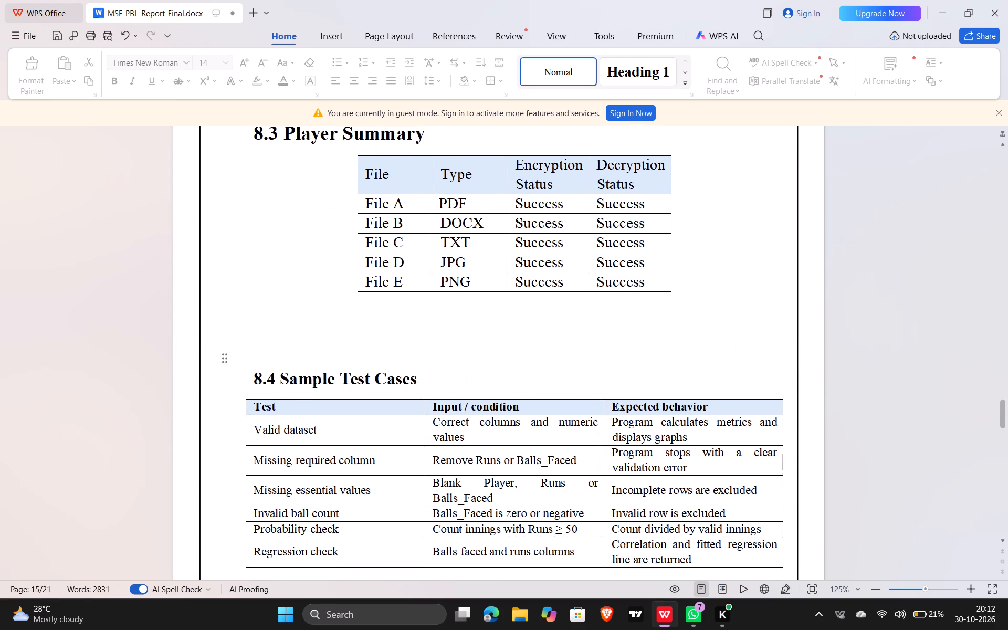
scroll(403, 476, "down", 3)
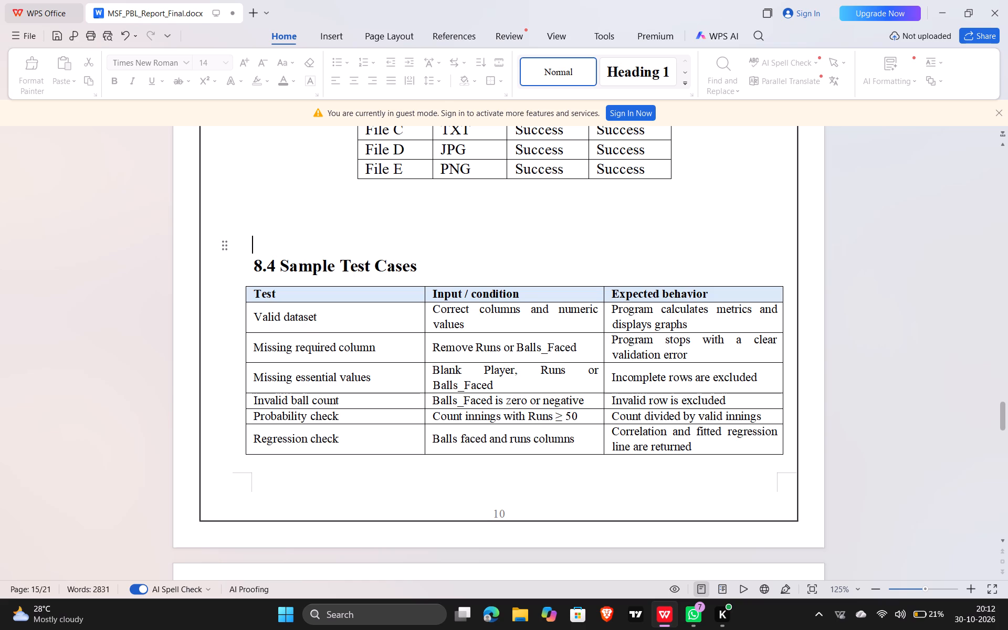
key("Right")
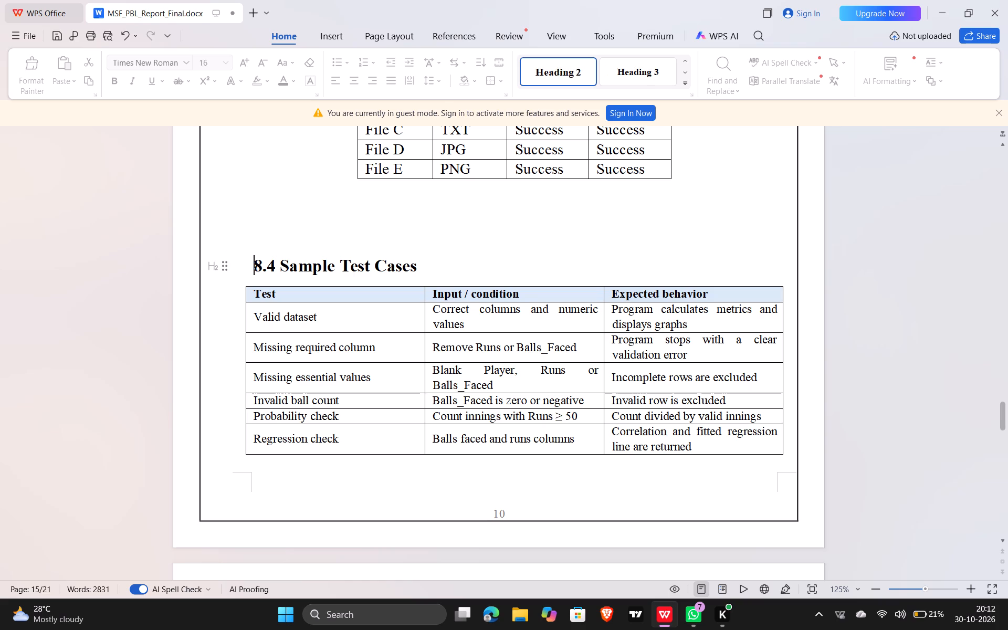
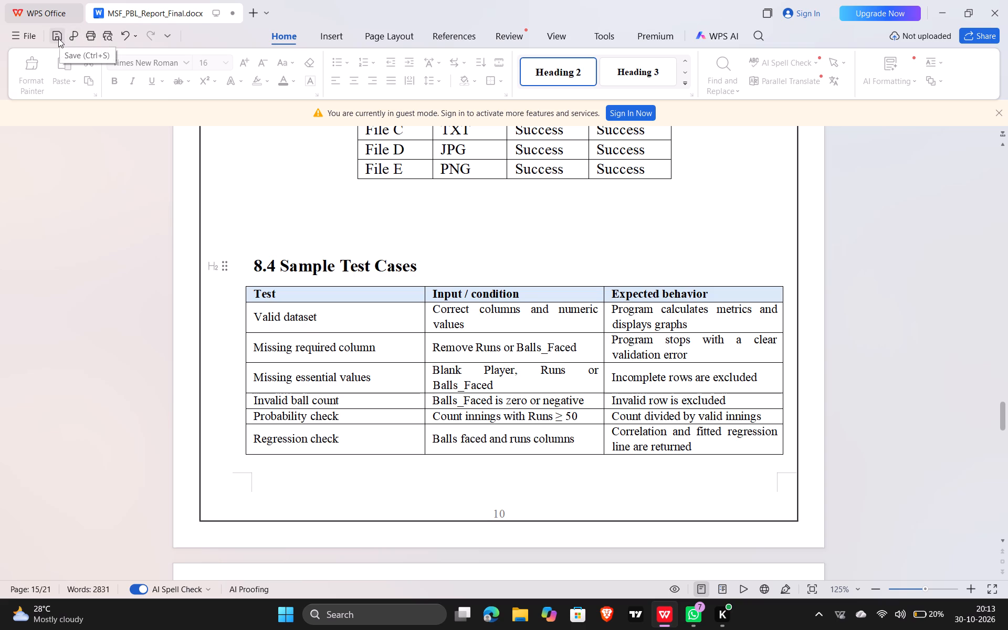
Save the report document with the updated 8.3 file table.
left_click(58, 36)
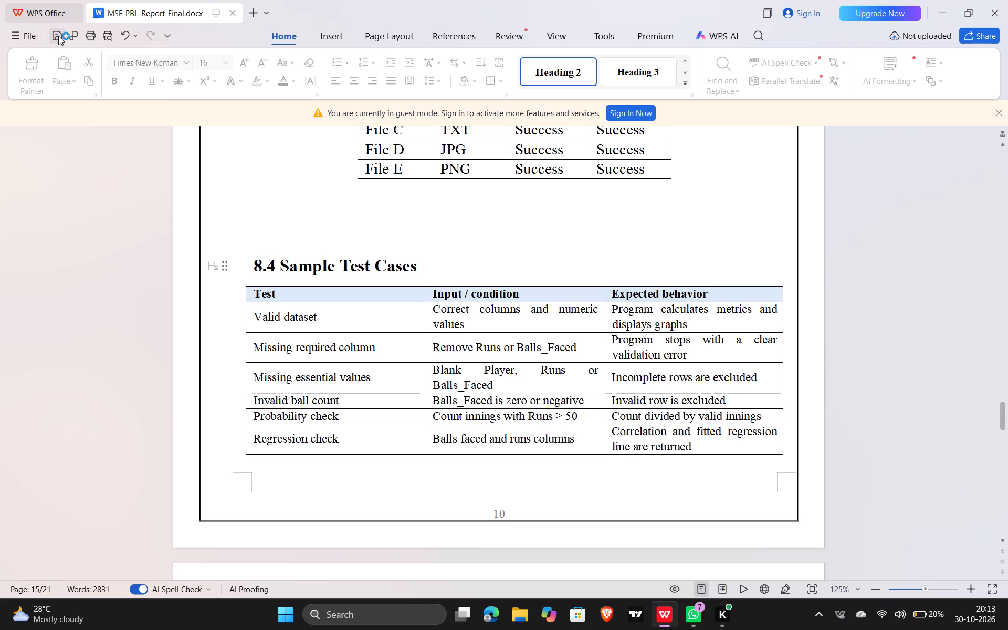